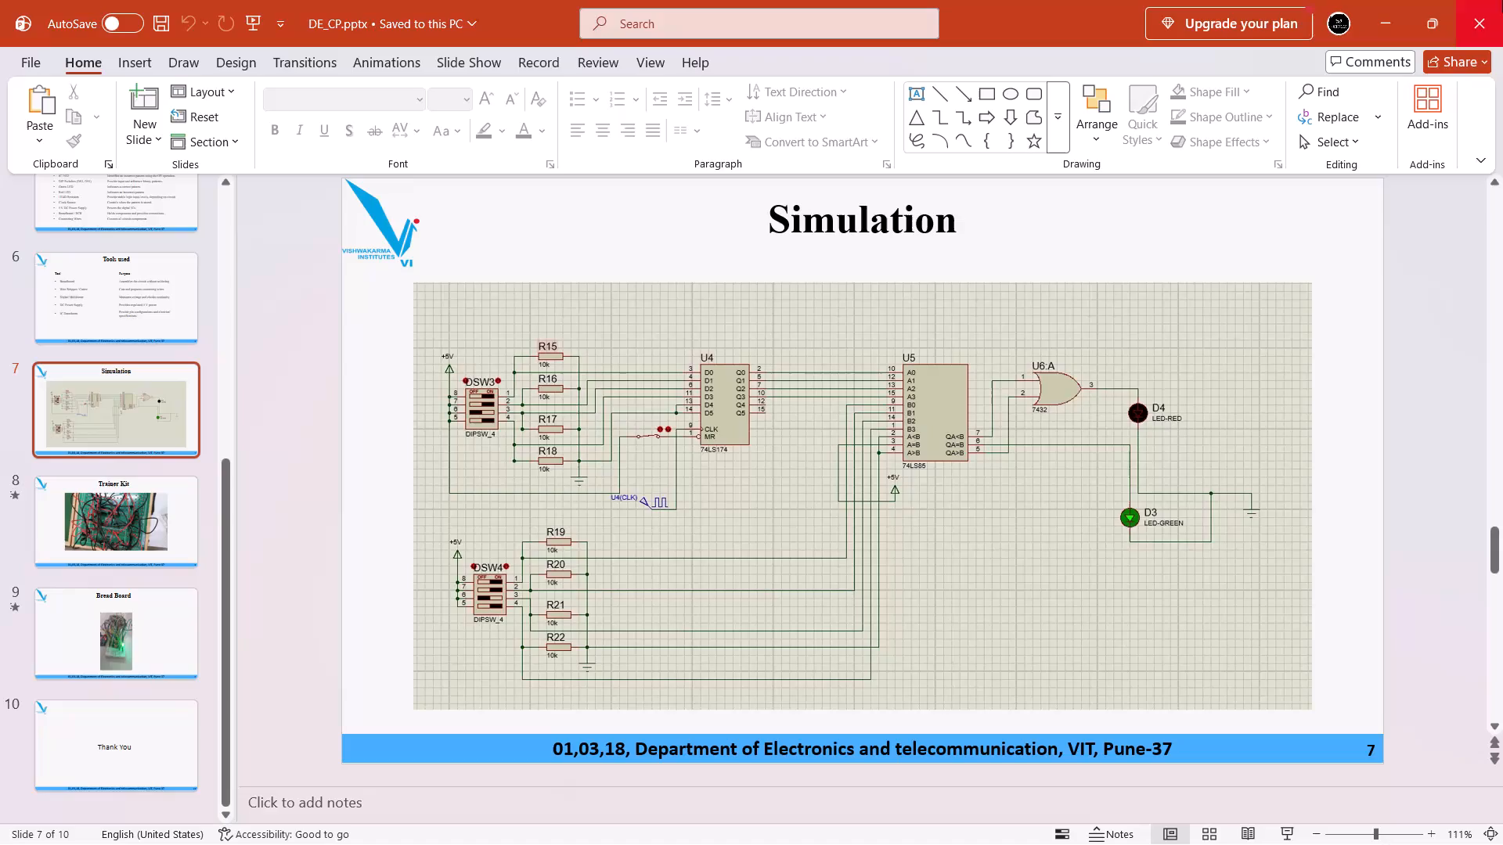
Switch from the presentation to the Brave browser and go back from the Course Project Report assignment in Google Classroom.
{"action": "left_click", "coordinate": [1405, 19]}
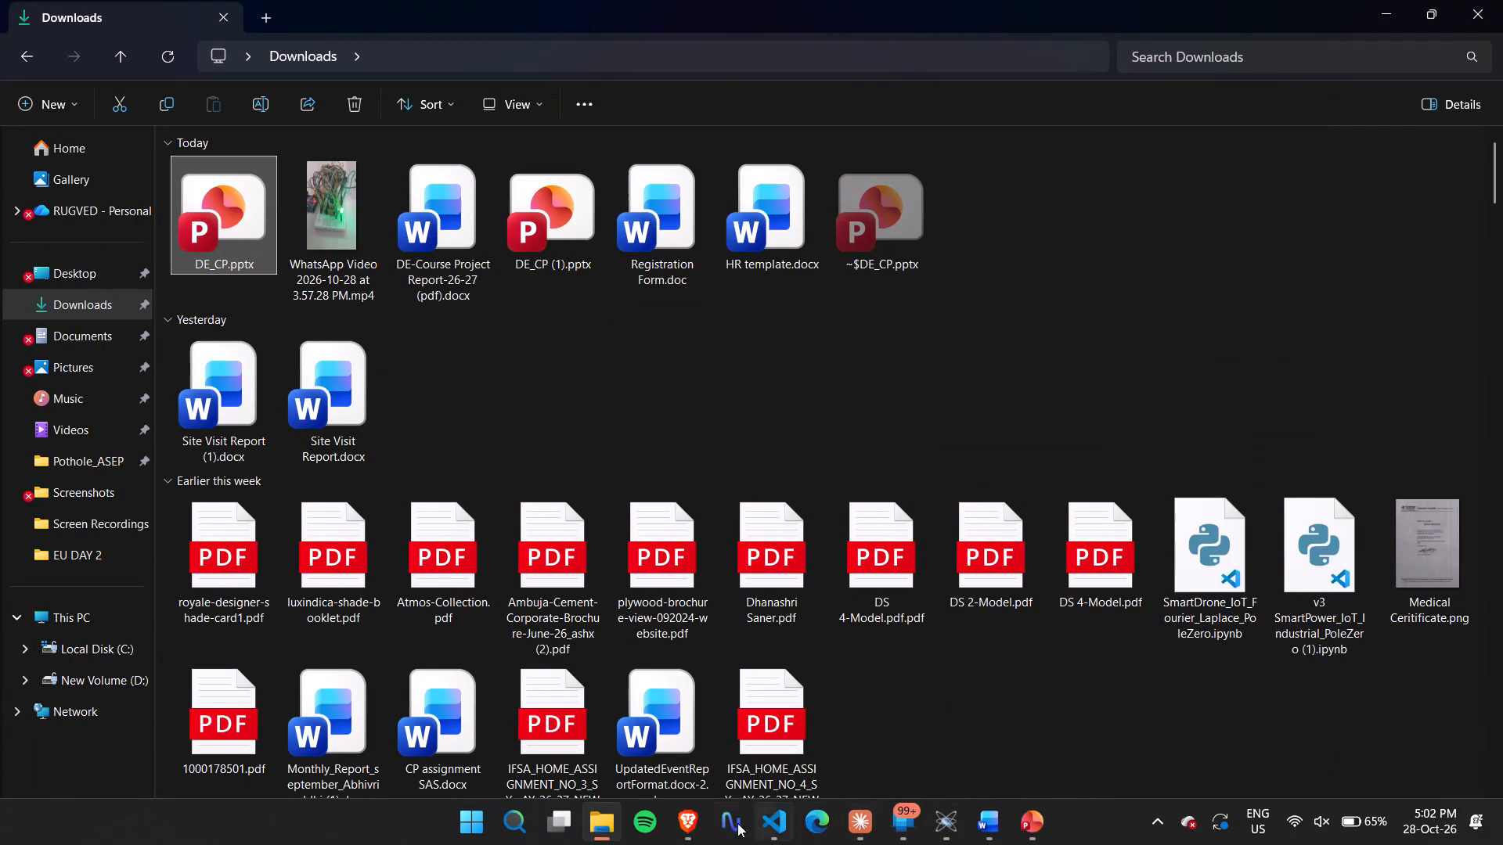
{"action": "left_click", "coordinate": [692, 823]}
{"action": "scroll", "coordinate": [380, 287], "scroll_direction": "right", "scroll_amount": 2}
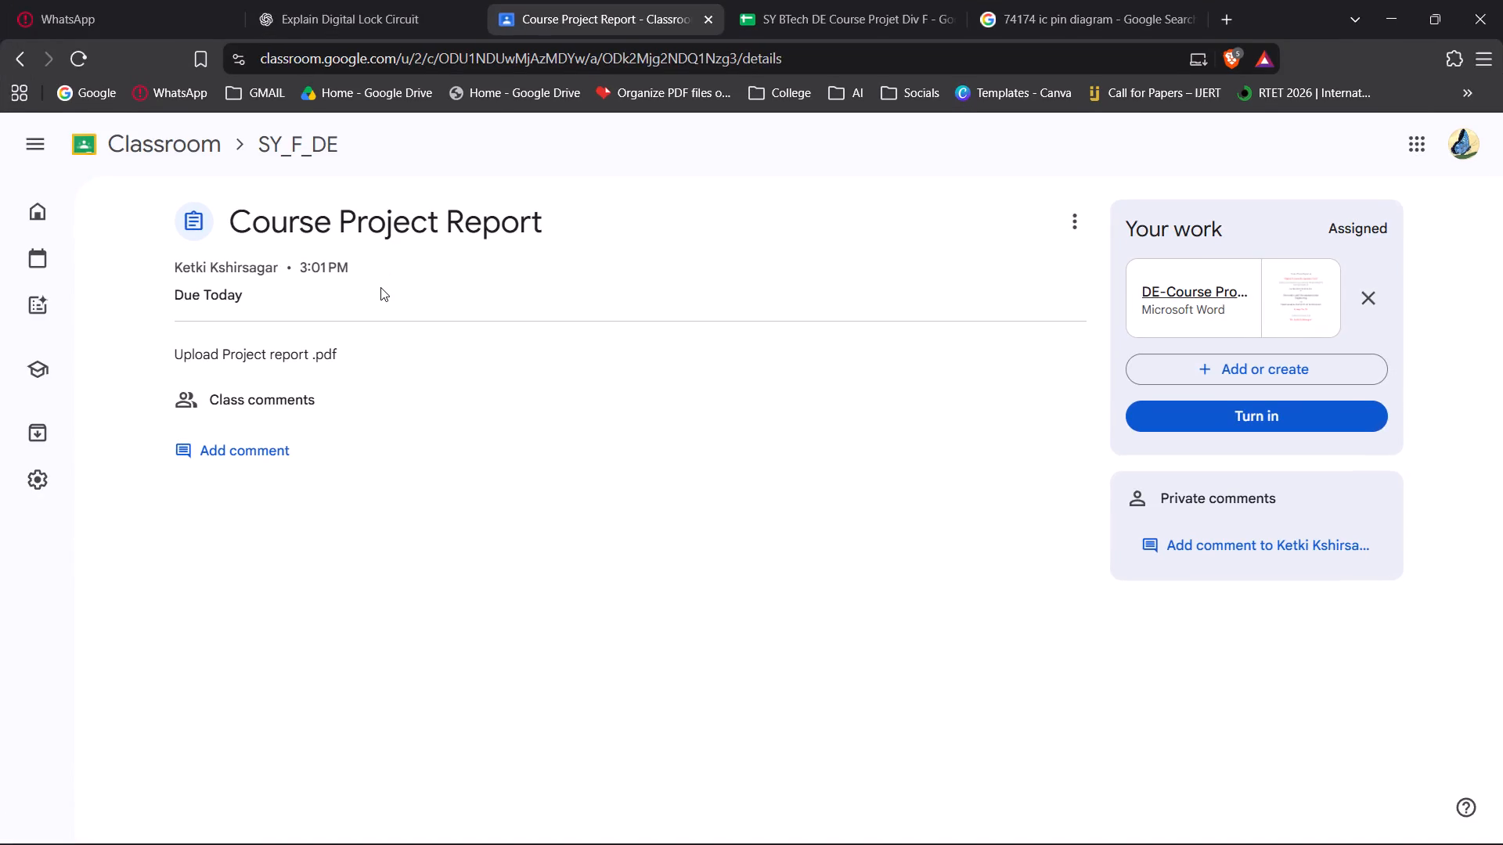
{"action": "scroll", "coordinate": [380, 287], "scroll_direction": "right", "scroll_amount": 5}
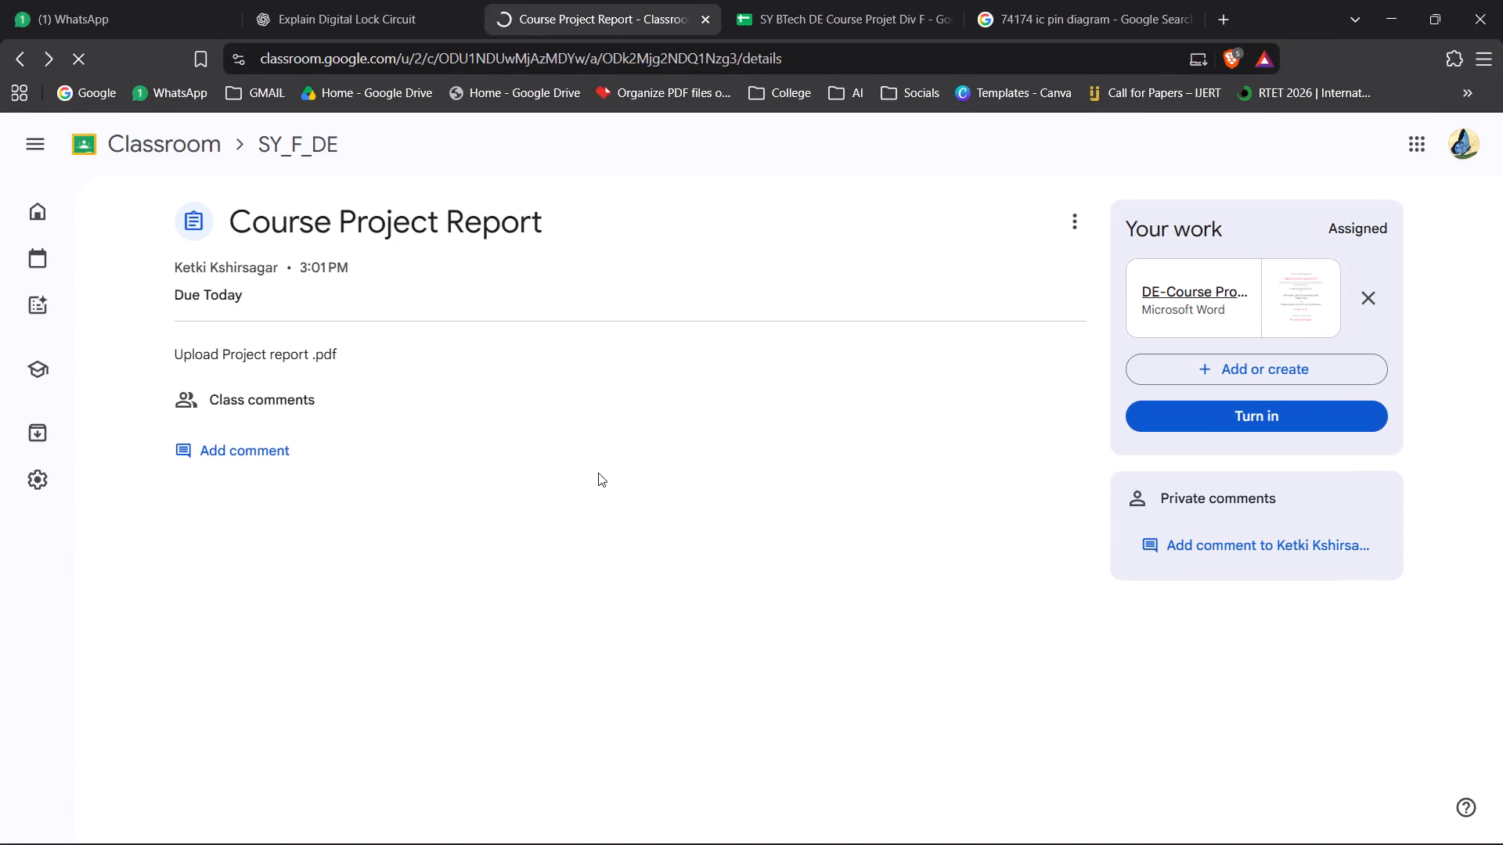
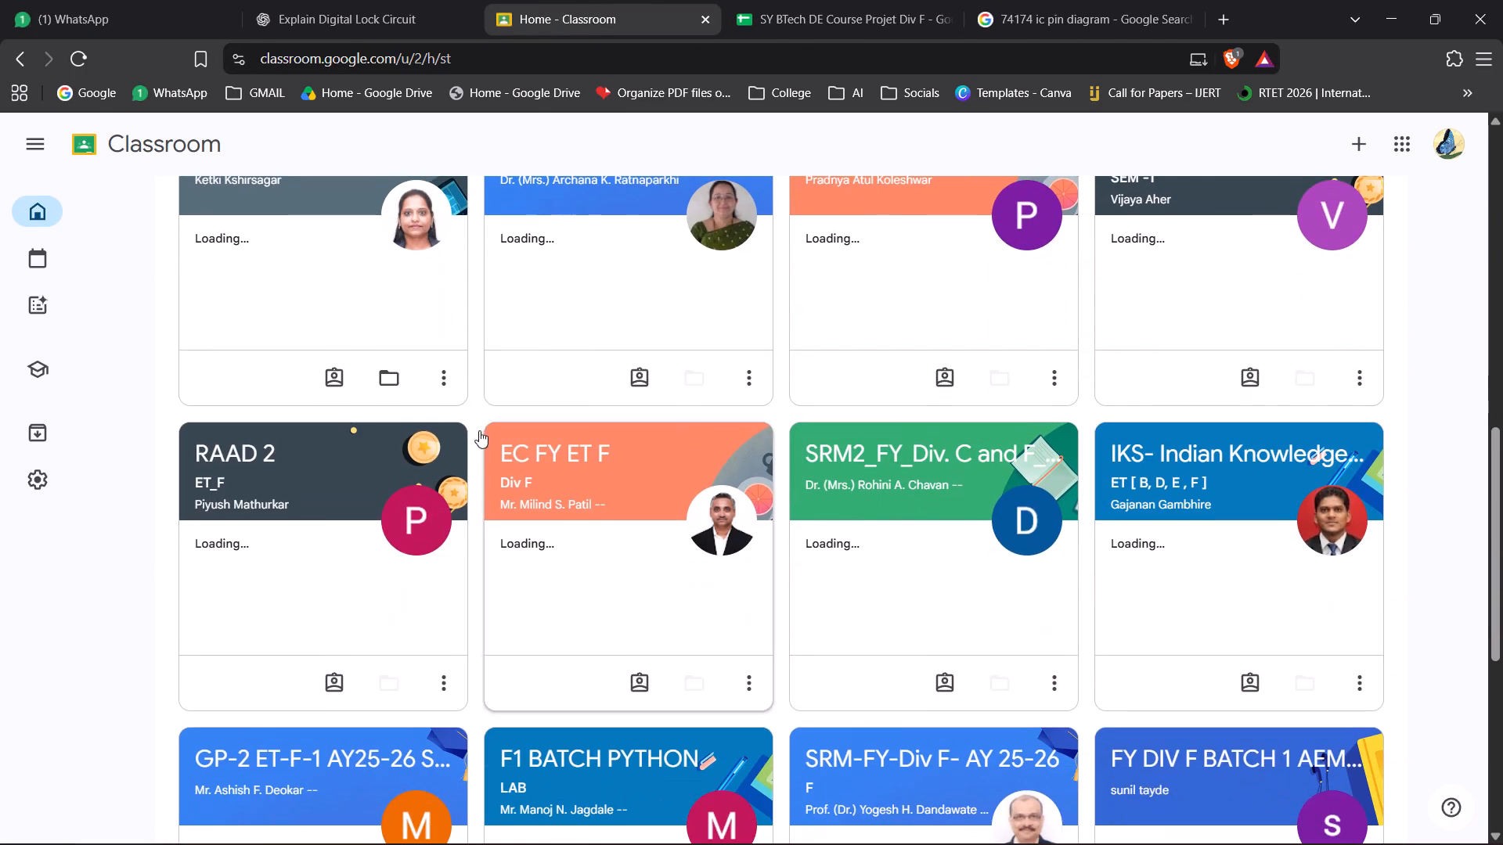
Open the SY_F_DE class from the Classroom home page.
{"action": "scroll", "coordinate": [382, 340], "scroll_direction": "up", "scroll_amount": 2}
{"action": "left_click", "coordinate": [258, 289]}
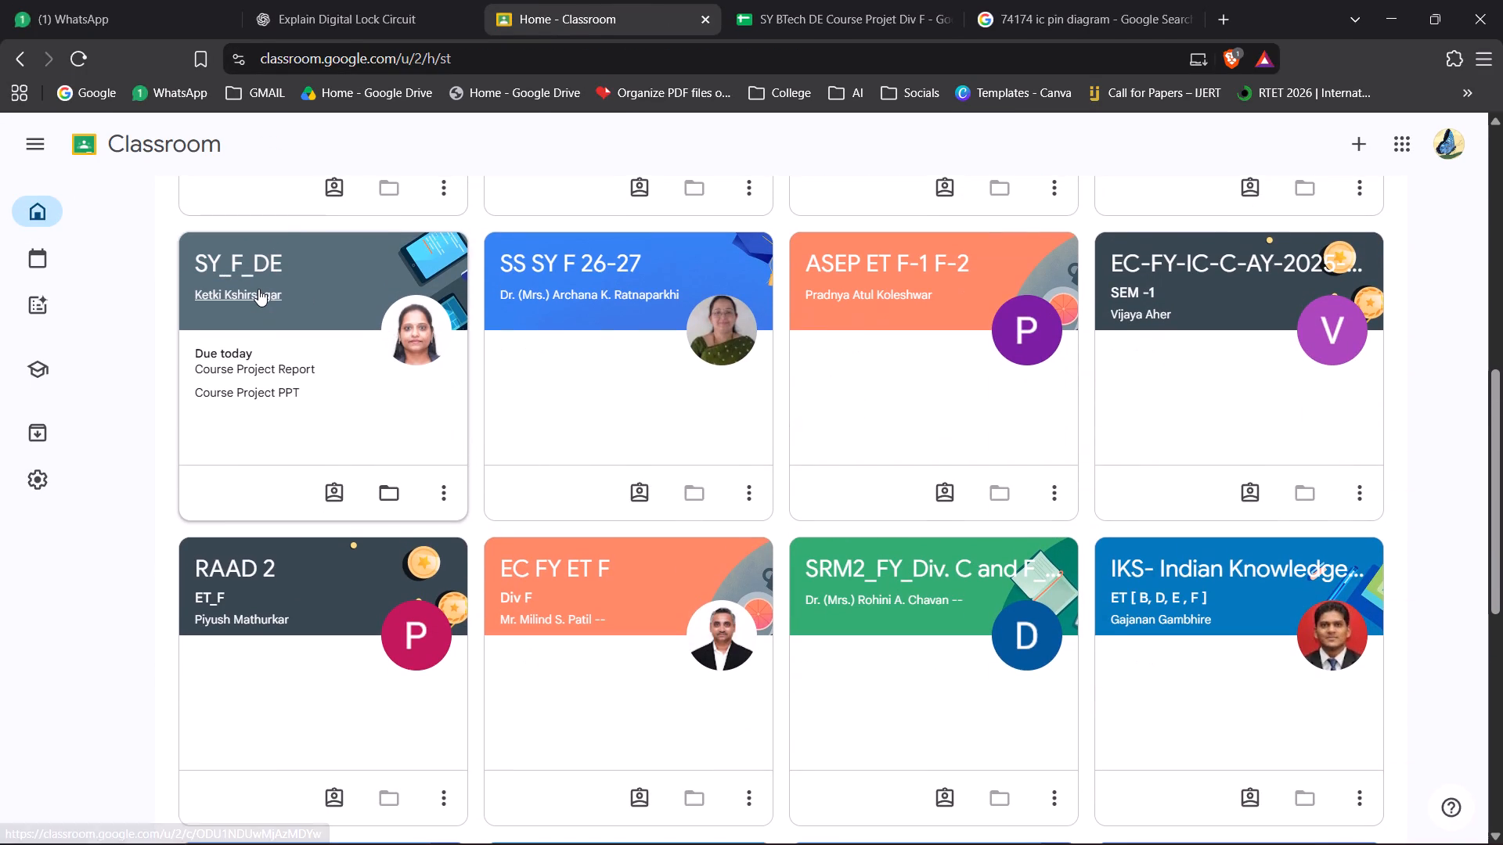
{"action": "scroll", "coordinate": [377, 513], "scroll_direction": "down", "scroll_amount": 2}
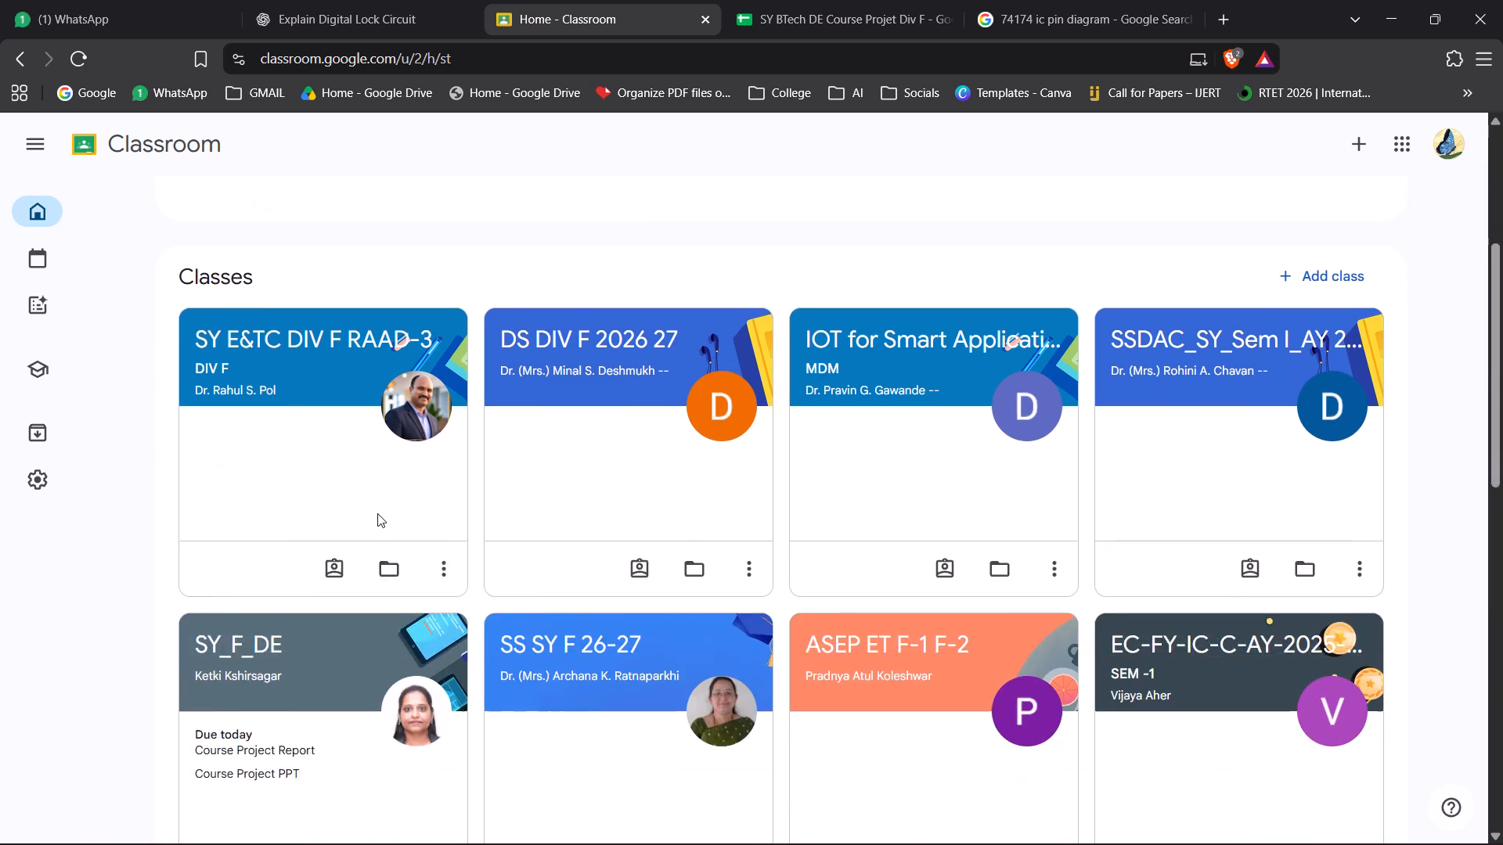
{"action": "scroll", "coordinate": [377, 513], "scroll_direction": "down", "scroll_amount": 3}
{"action": "scroll", "coordinate": [240, 348], "scroll_direction": "up", "scroll_amount": 1}
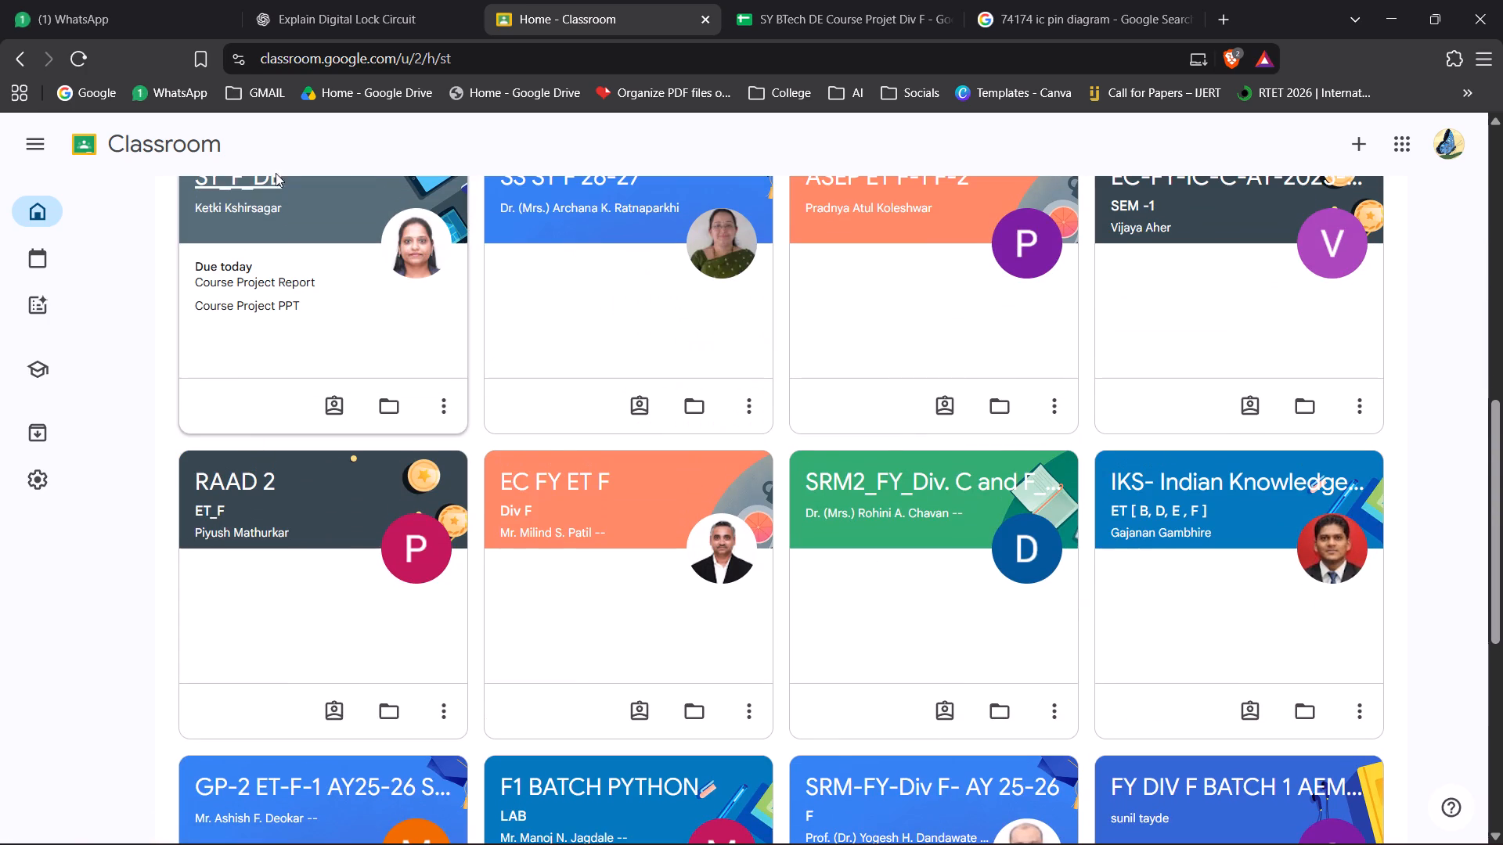
{"action": "left_click", "coordinate": [246, 182]}
Open the DE Project _Presentation PowerPoint attachment from the Oct 9 post in the class stream.
{"action": "scroll", "coordinate": [758, 457], "scroll_direction": "down", "scroll_amount": 4}
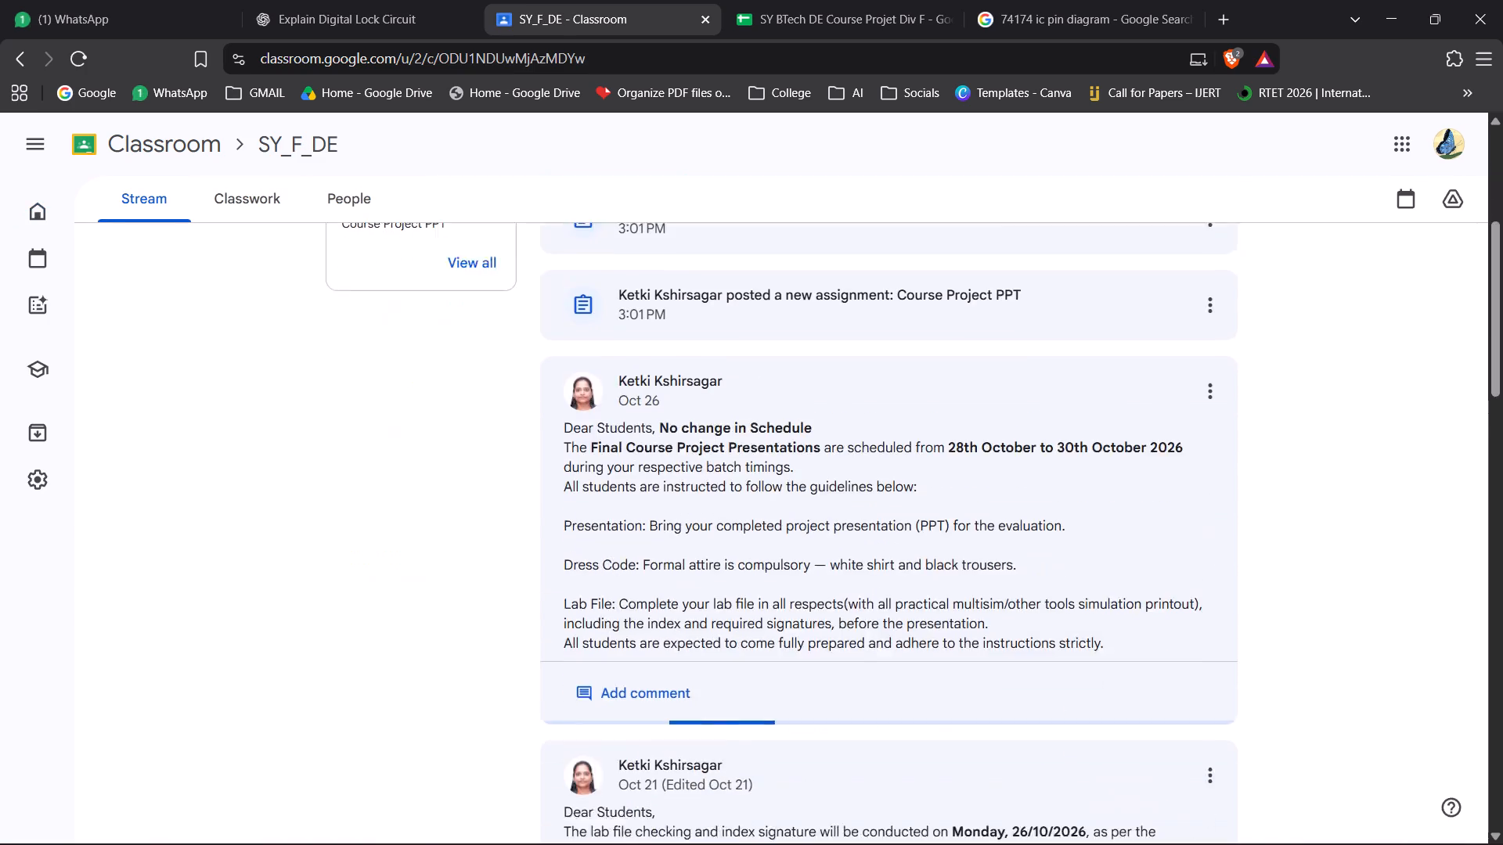
{"action": "scroll", "coordinate": [758, 457], "scroll_direction": "down", "scroll_amount": 7}
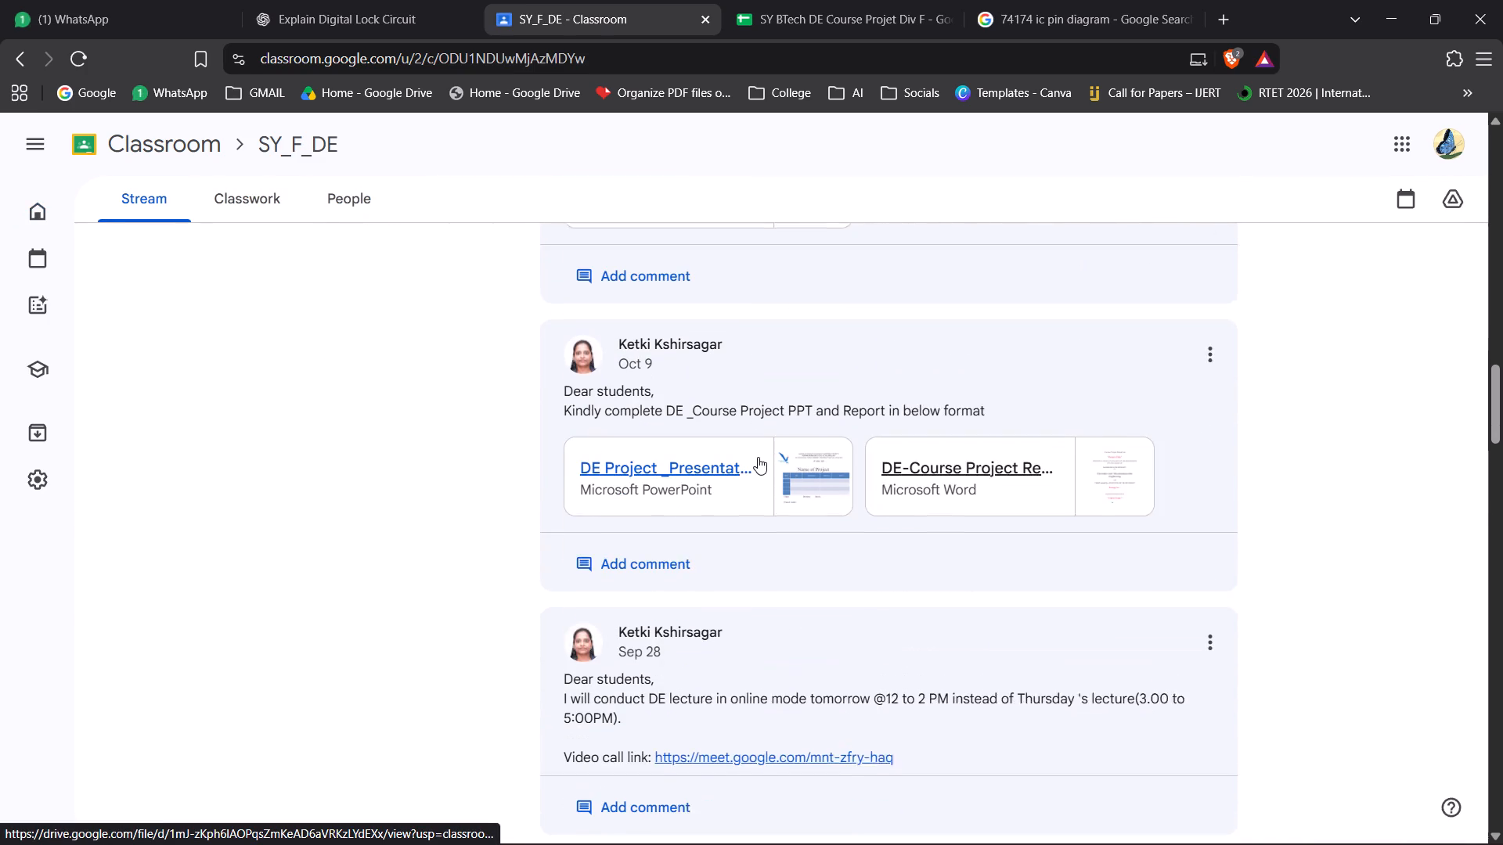
{"action": "scroll", "coordinate": [758, 457], "scroll_direction": "down", "scroll_amount": 1}
{"action": "left_click", "coordinate": [683, 429]}
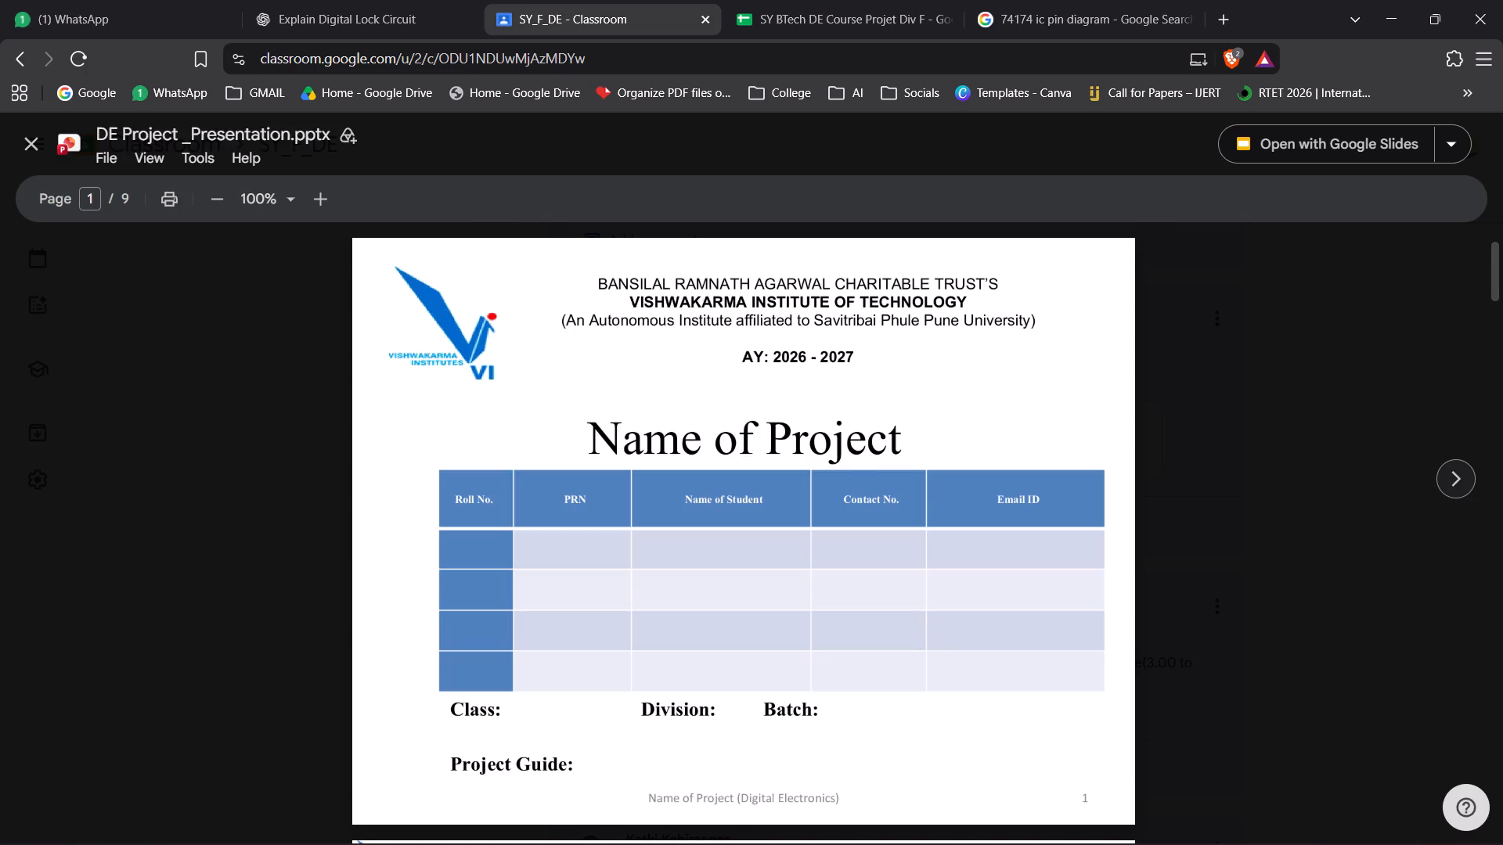
{"action": "scroll", "coordinate": [323, 717], "scroll_direction": "down", "scroll_amount": 20}
{"action": "scroll", "coordinate": [323, 717], "scroll_direction": "down", "scroll_amount": 5}
{"action": "scroll", "coordinate": [323, 717], "scroll_direction": "up", "scroll_amount": 1}
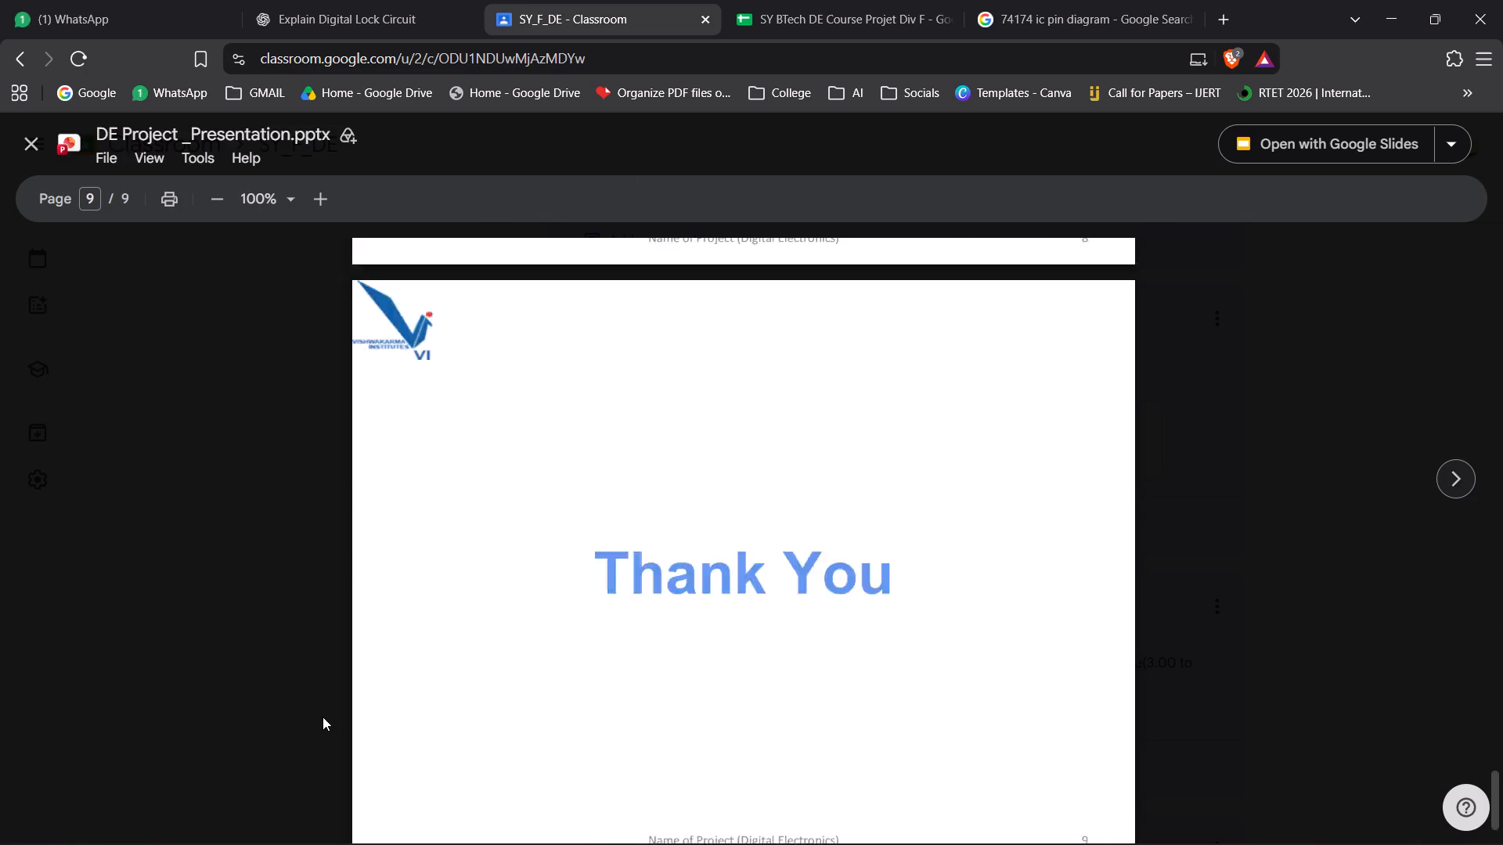
{"action": "scroll", "coordinate": [323, 717], "scroll_direction": "up", "scroll_amount": 5}
{"action": "scroll", "coordinate": [323, 717], "scroll_direction": "right", "scroll_amount": 1}
{"action": "scroll", "coordinate": [323, 717], "scroll_direction": "up", "scroll_amount": 8}
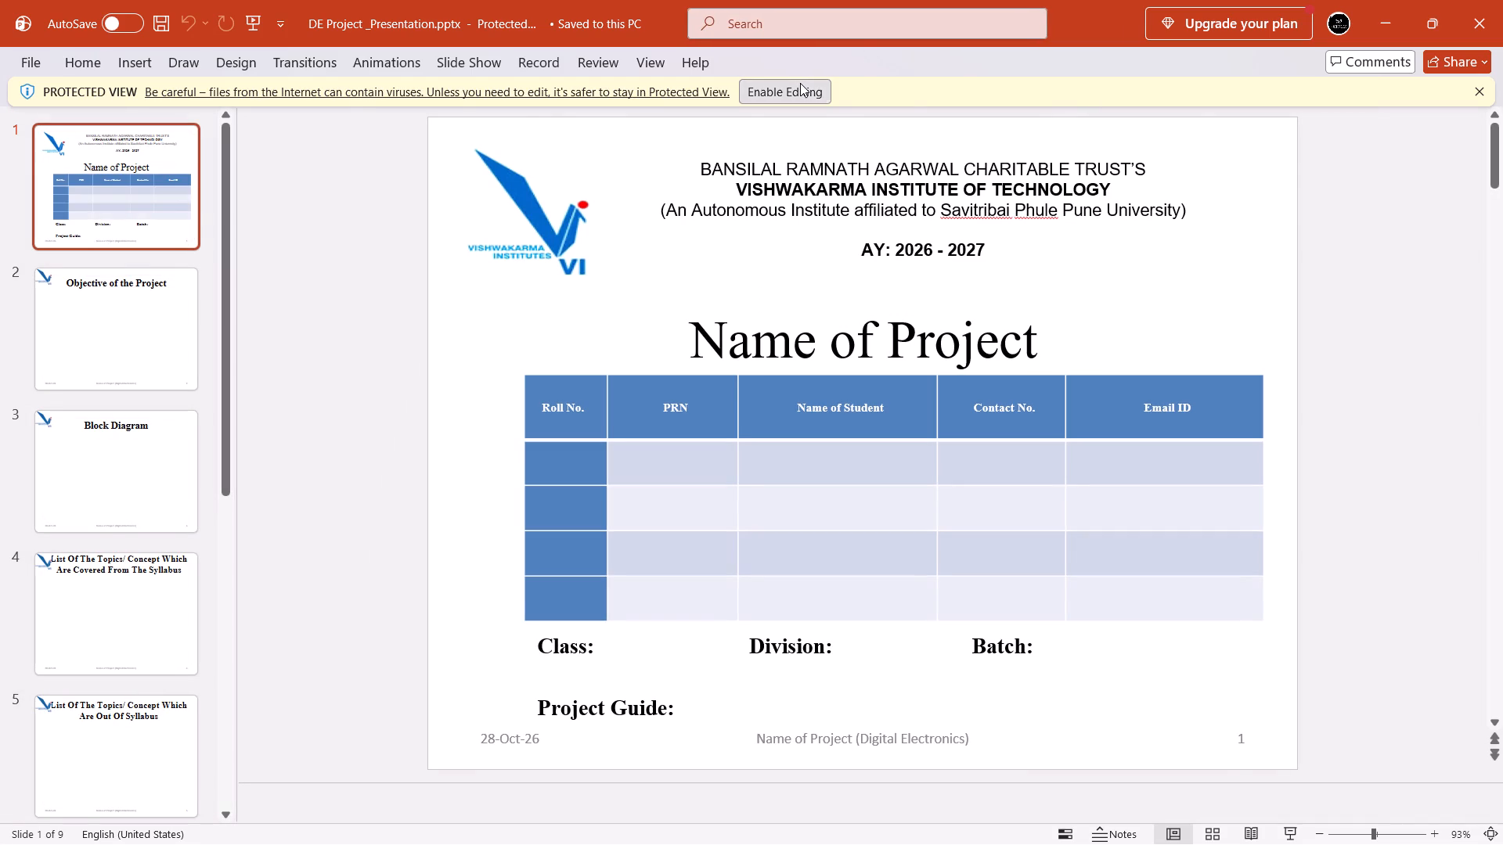
{"action": "left_click", "coordinate": [800, 83]}
Replace the "Name of Project" title on slide 1 with "Digital Pattern Recognition Lock".
{"action": "triple_click", "coordinate": [829, 398]}
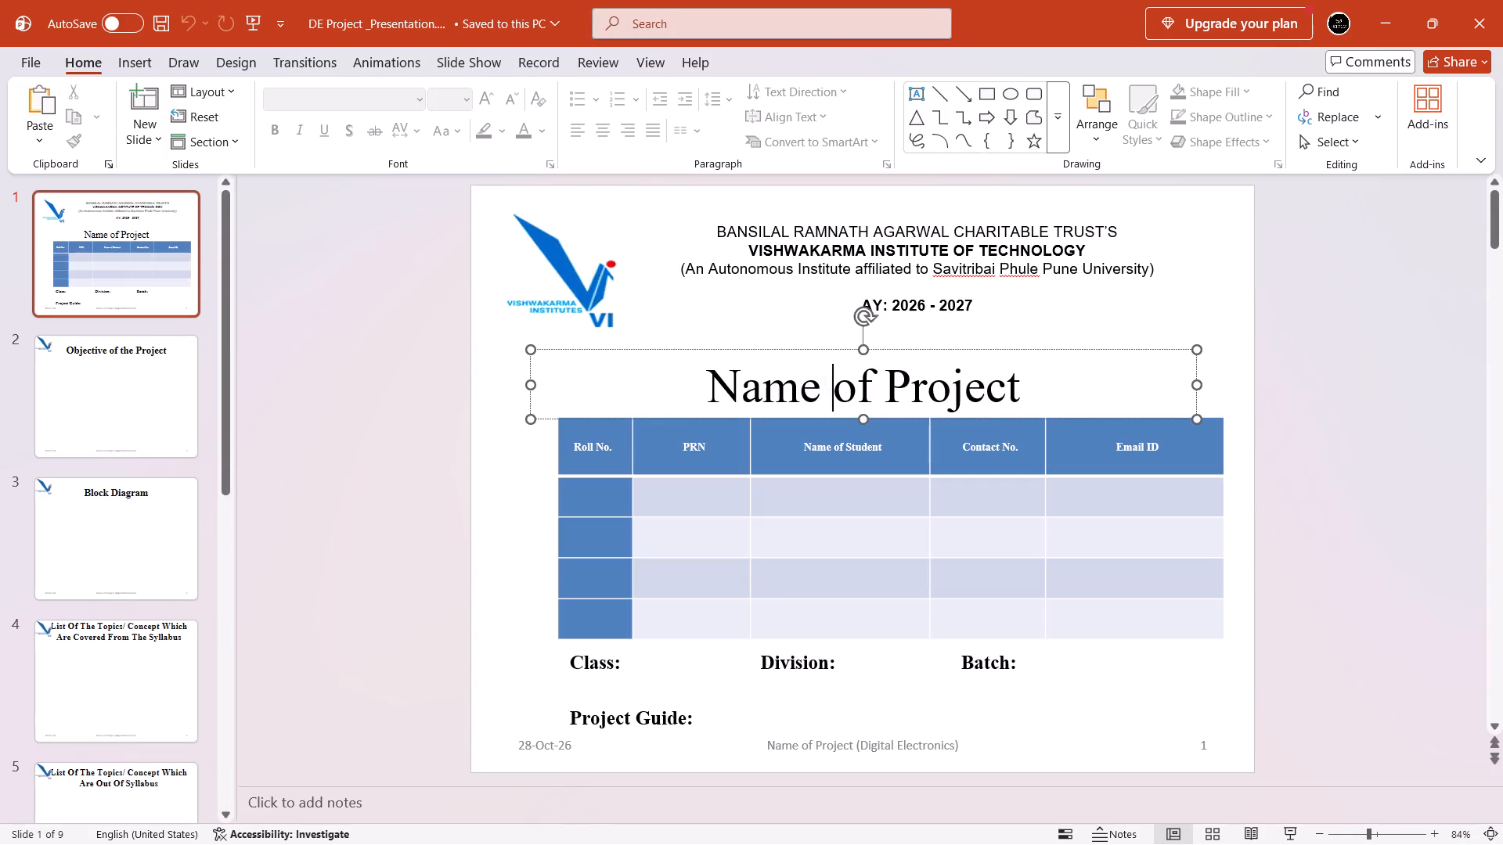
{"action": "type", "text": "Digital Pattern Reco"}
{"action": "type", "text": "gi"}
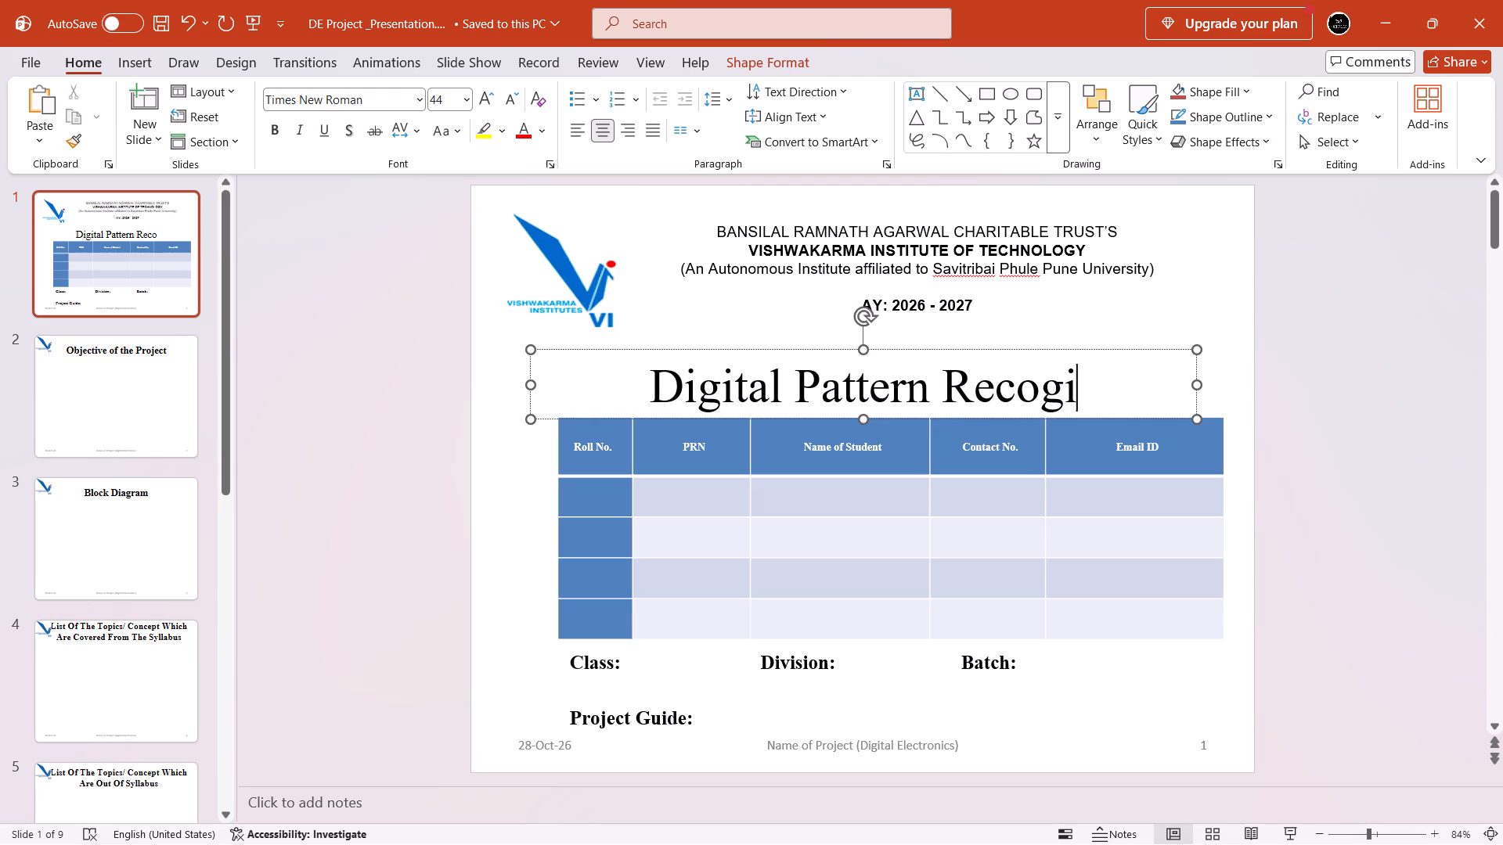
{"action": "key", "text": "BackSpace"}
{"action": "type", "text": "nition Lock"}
{"action": "left_click", "coordinate": [1340, 372]}
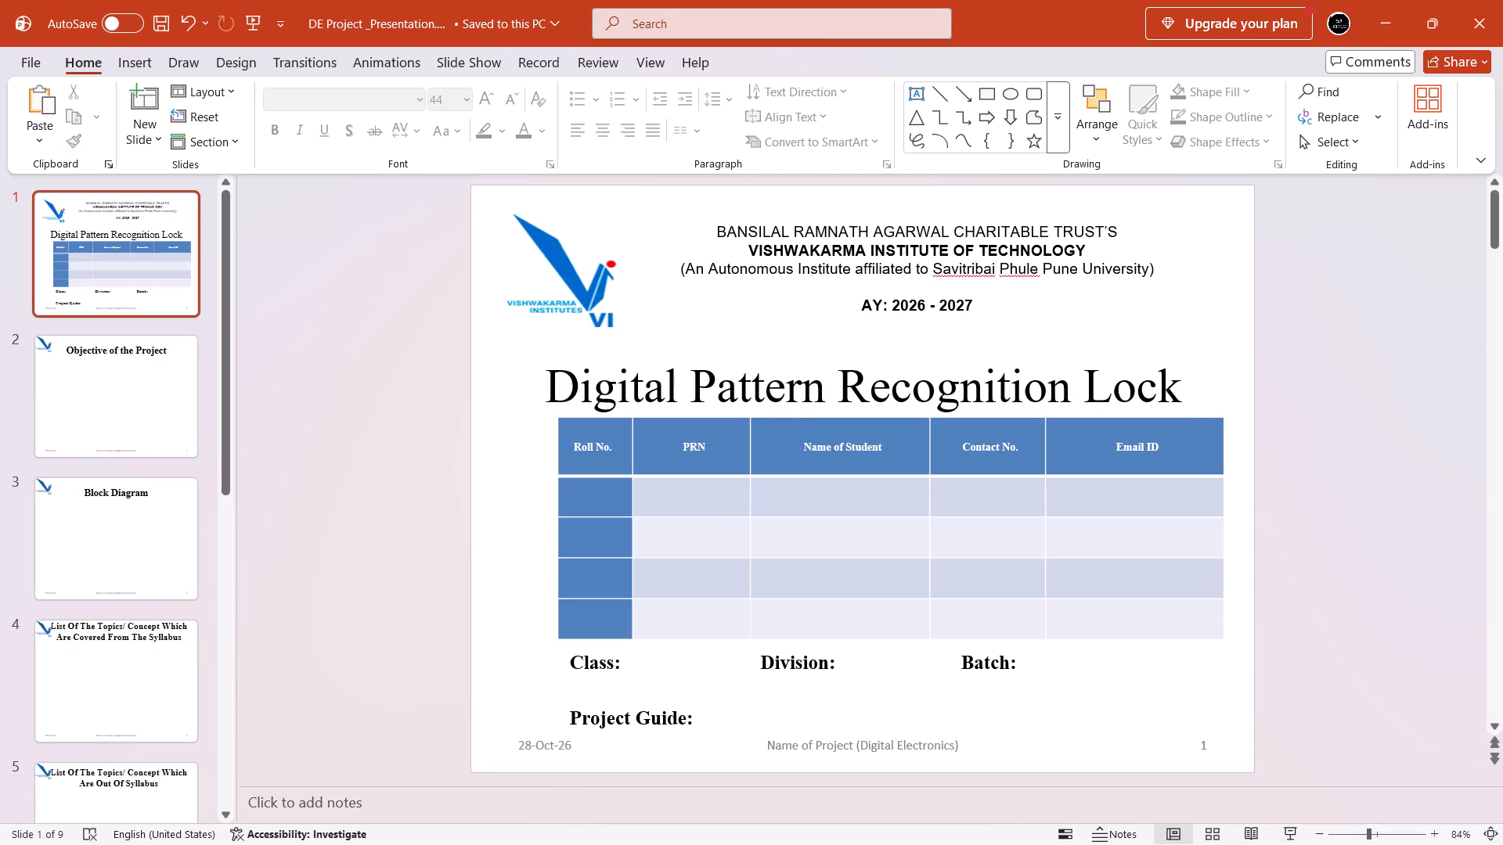
Move the project title on slide 1 slightly up, away from the student table.
{"action": "left_click", "coordinate": [922, 389]}
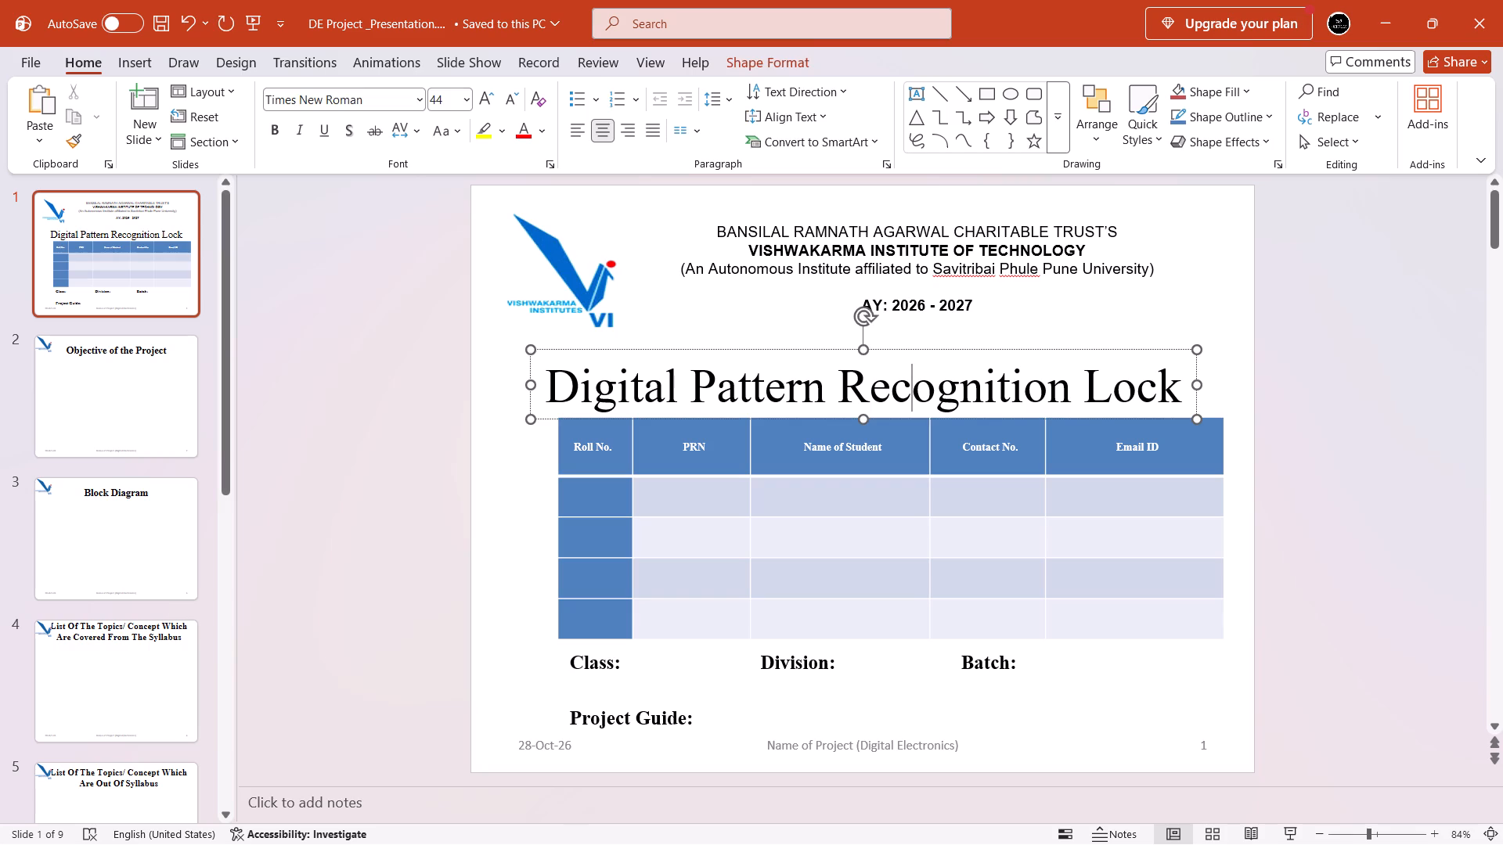
{"action": "left_click_drag", "start_coordinate": [889, 419], "coordinate": [891, 410]}
{"action": "left_click", "coordinate": [1357, 404]}
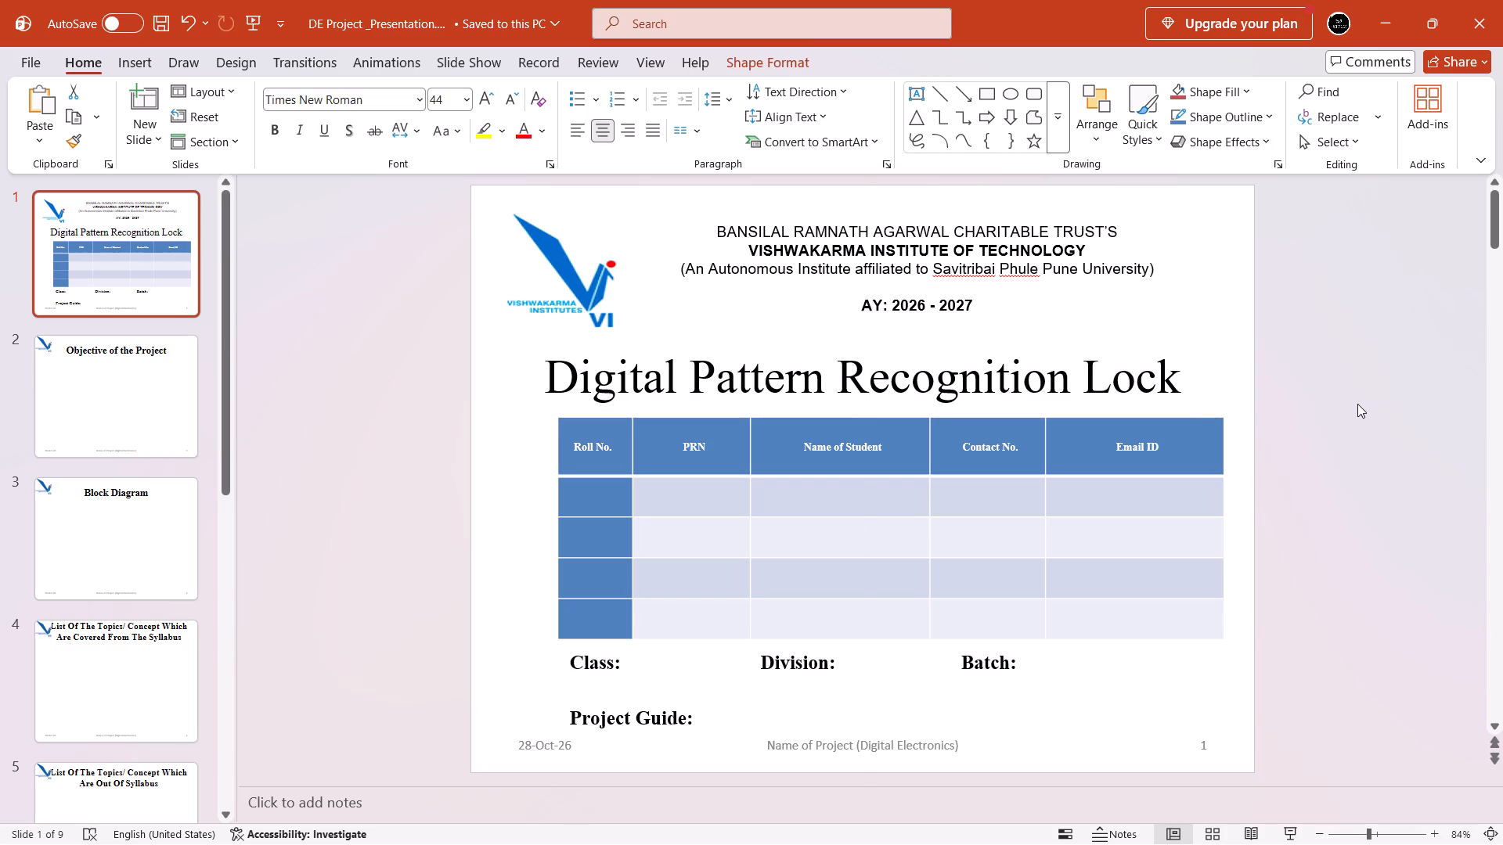
Fill the first row of the student table with roll number 01, the student's PRN and the student's name.
{"action": "left_click", "coordinate": [585, 502]}
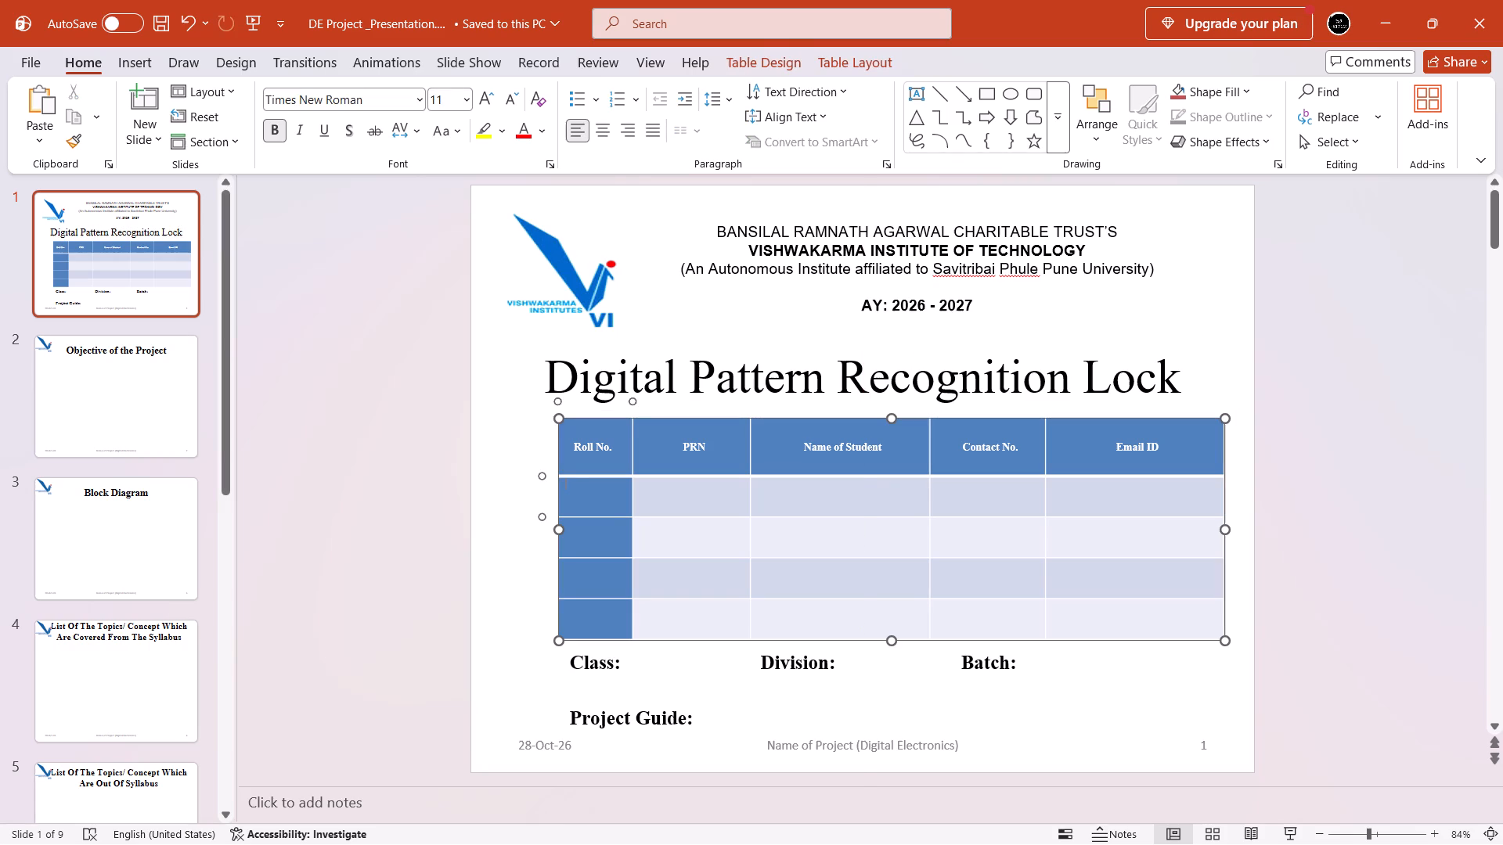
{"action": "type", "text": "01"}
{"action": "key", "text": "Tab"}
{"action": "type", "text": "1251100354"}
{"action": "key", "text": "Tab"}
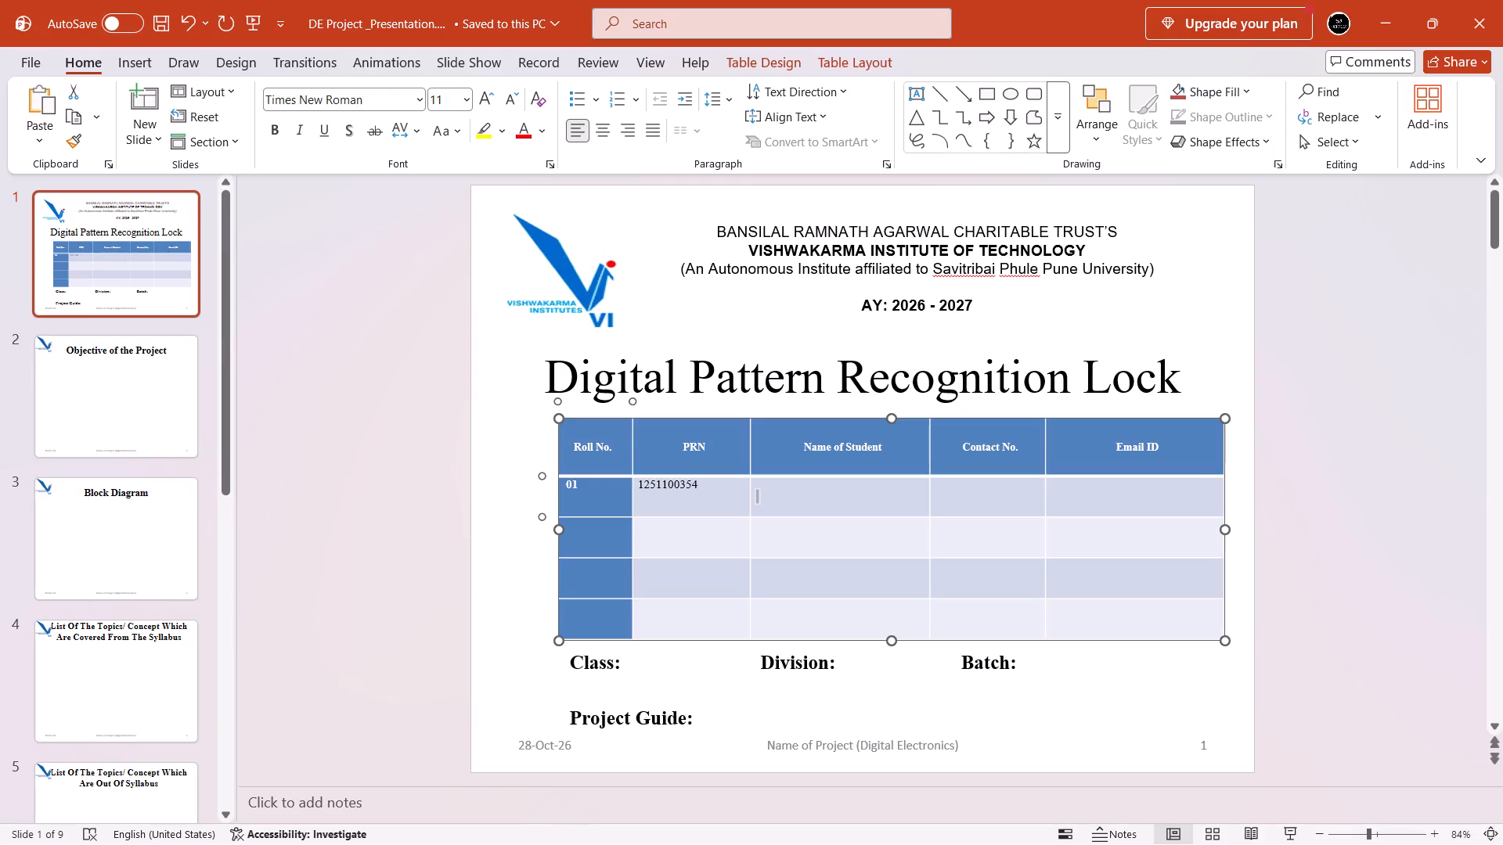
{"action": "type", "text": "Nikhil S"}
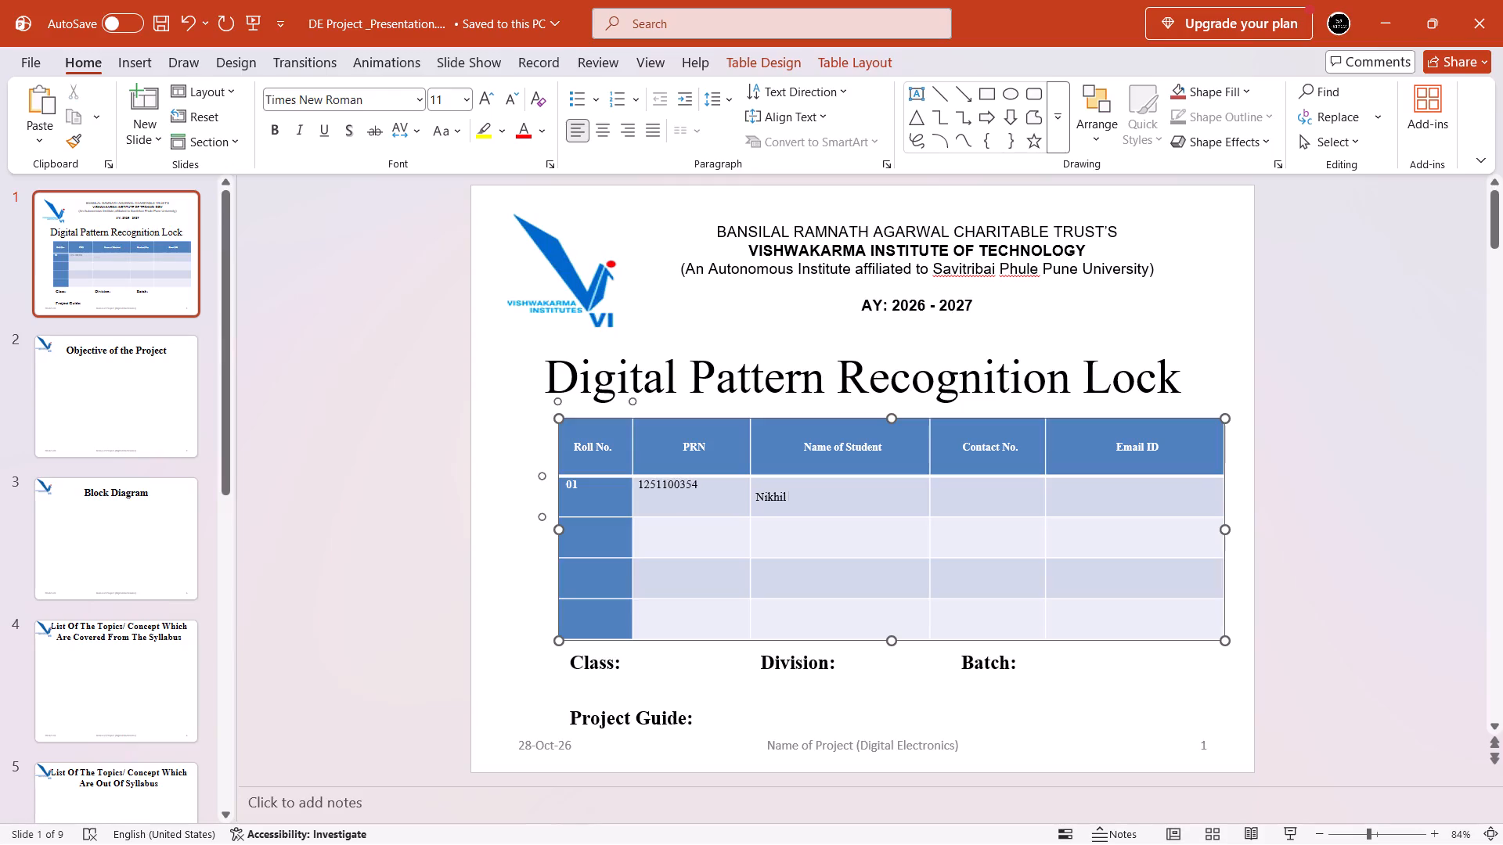
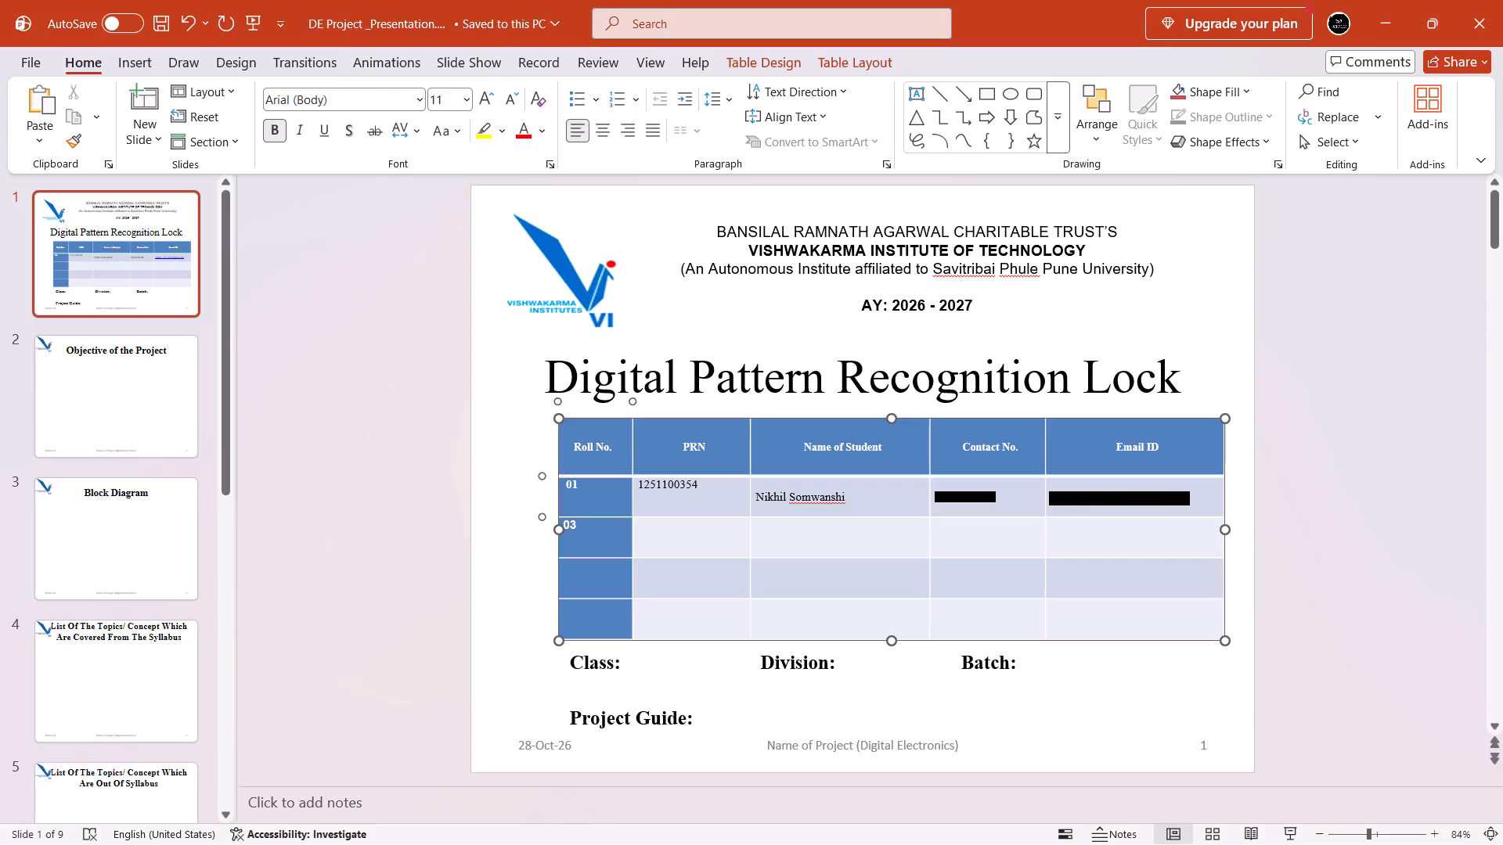
Enter the second student's PRN and name in the student table row for roll number 03.
{"action": "key", "text": "Tab"}
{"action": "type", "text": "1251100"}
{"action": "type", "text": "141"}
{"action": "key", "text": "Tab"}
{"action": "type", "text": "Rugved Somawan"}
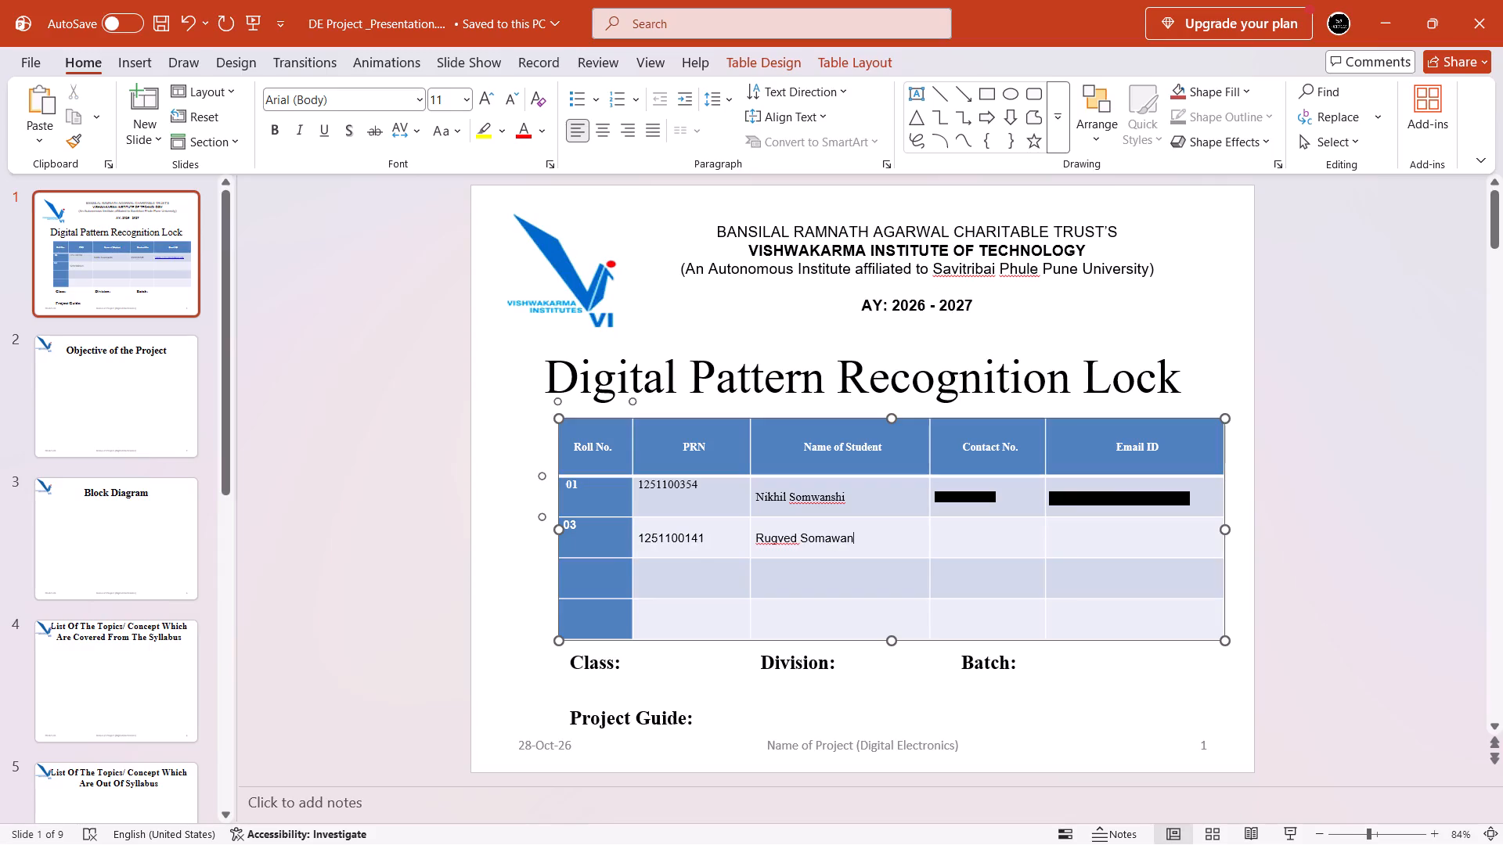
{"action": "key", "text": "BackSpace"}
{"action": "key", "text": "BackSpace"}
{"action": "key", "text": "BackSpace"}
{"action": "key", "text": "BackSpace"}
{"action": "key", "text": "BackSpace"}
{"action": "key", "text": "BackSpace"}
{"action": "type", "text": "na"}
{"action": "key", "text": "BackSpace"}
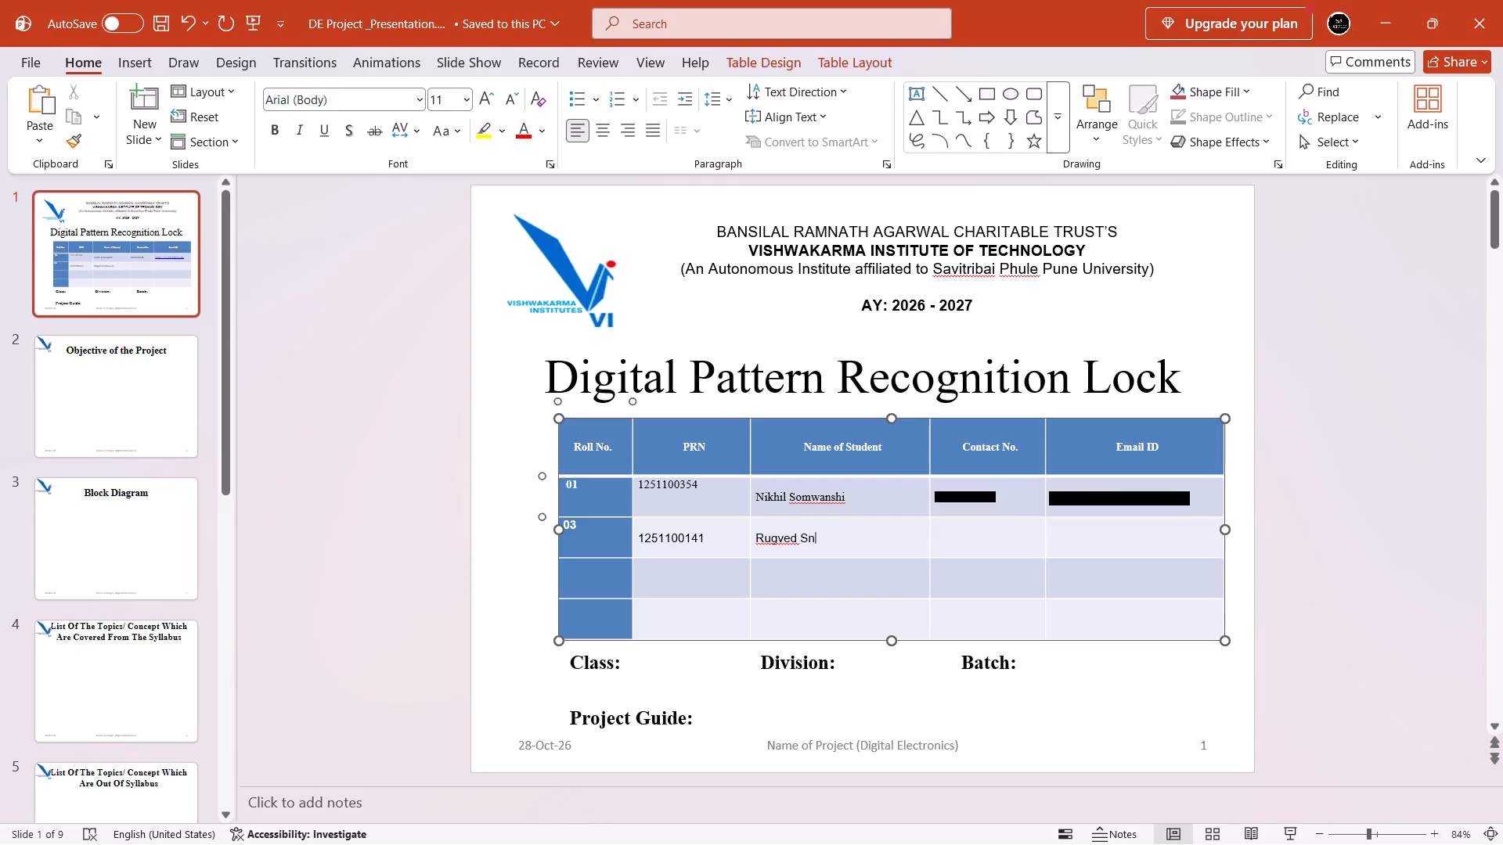
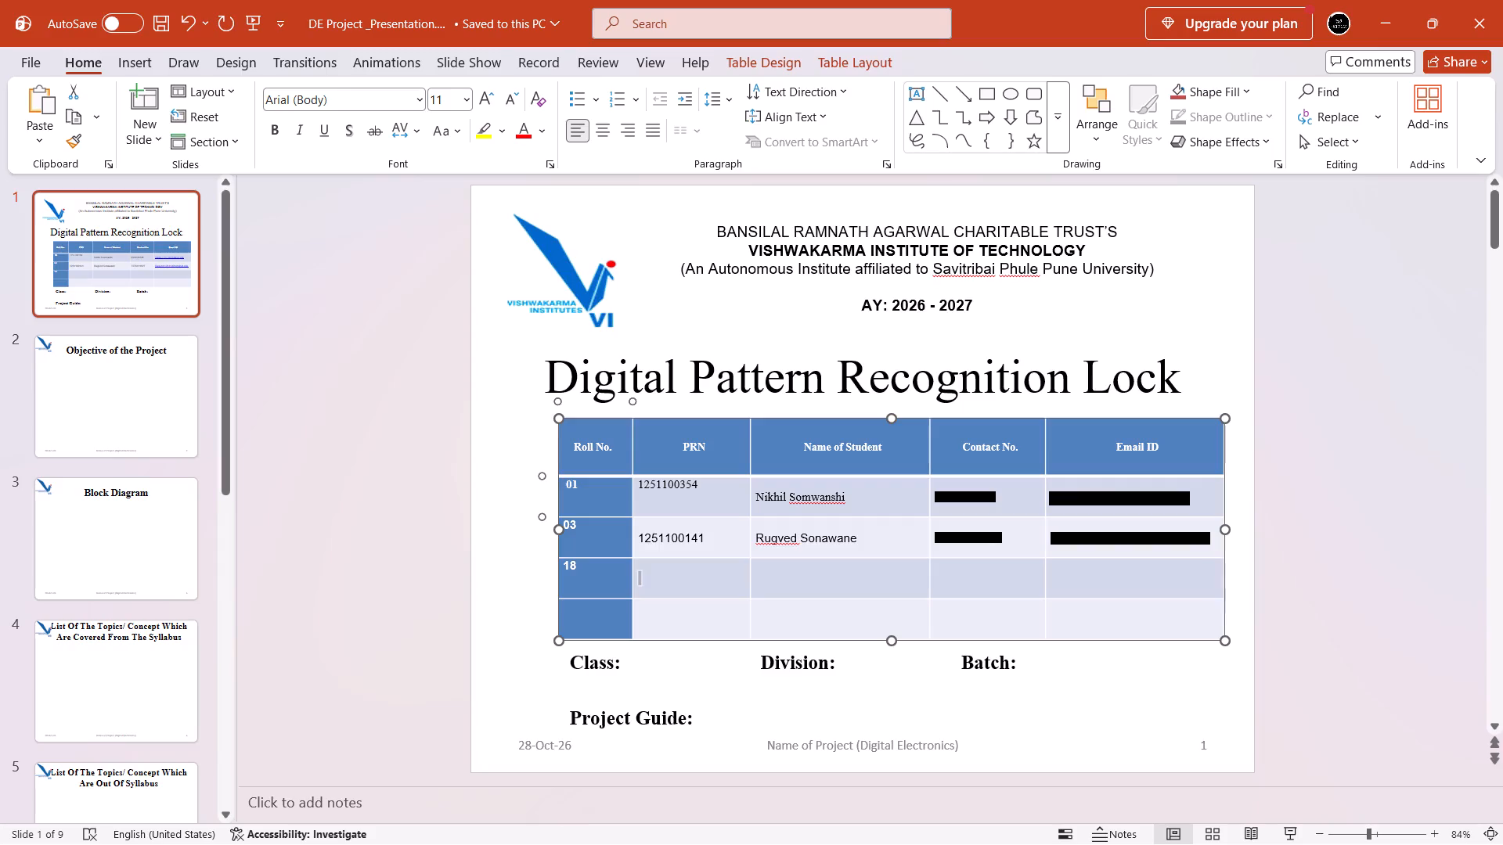
Enter the third student's PRN and name in the student table row for roll number 18.
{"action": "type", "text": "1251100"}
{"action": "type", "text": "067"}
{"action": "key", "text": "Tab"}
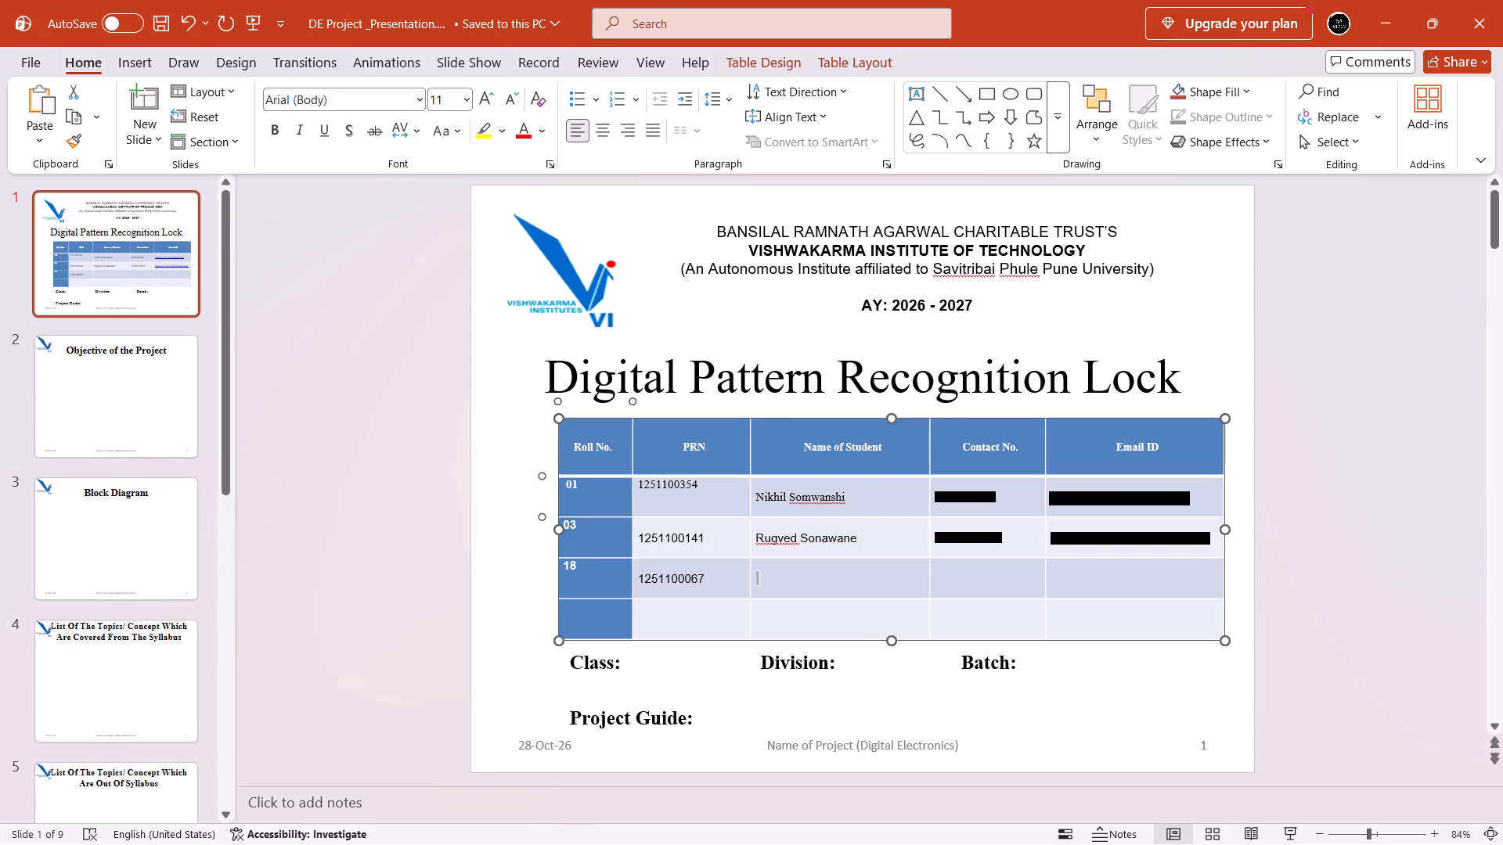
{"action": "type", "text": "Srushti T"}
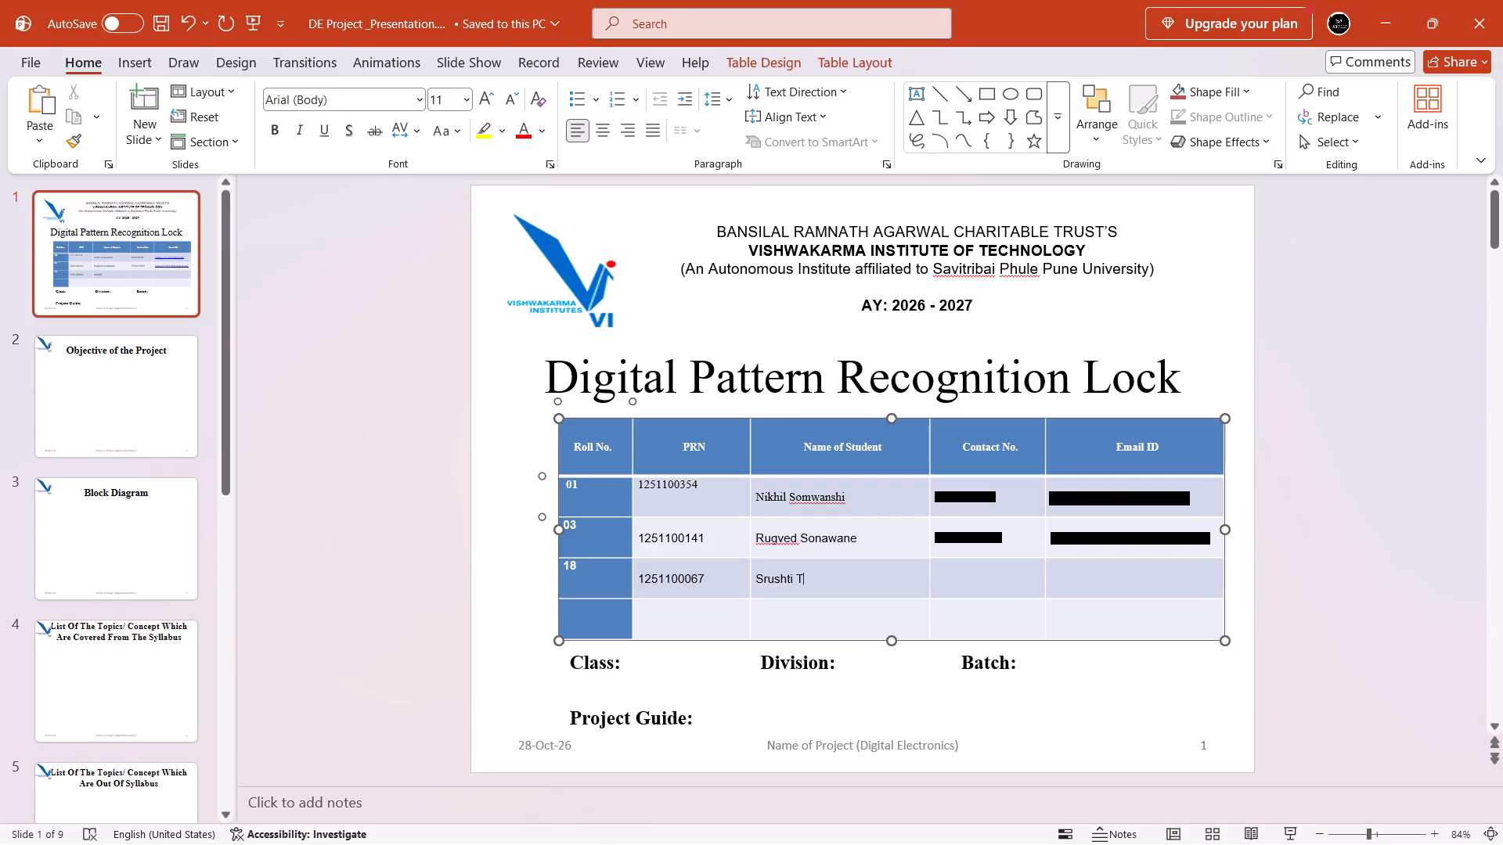
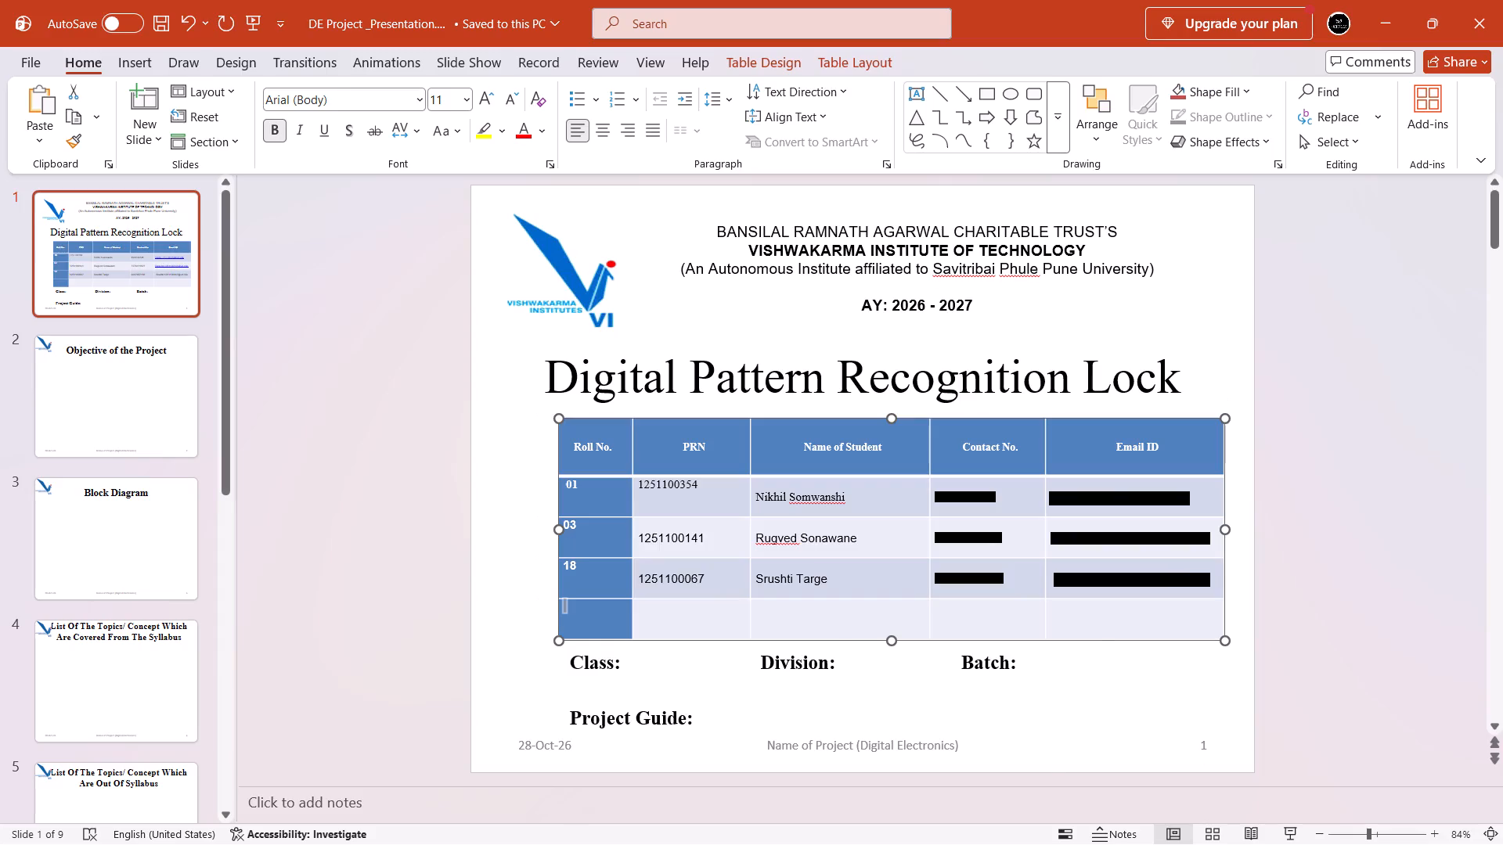
Enter the class as ET-F beneath the student table on the title slide.
{"action": "left_click", "coordinate": [710, 678]}
{"action": "left_click", "coordinate": [664, 655]}
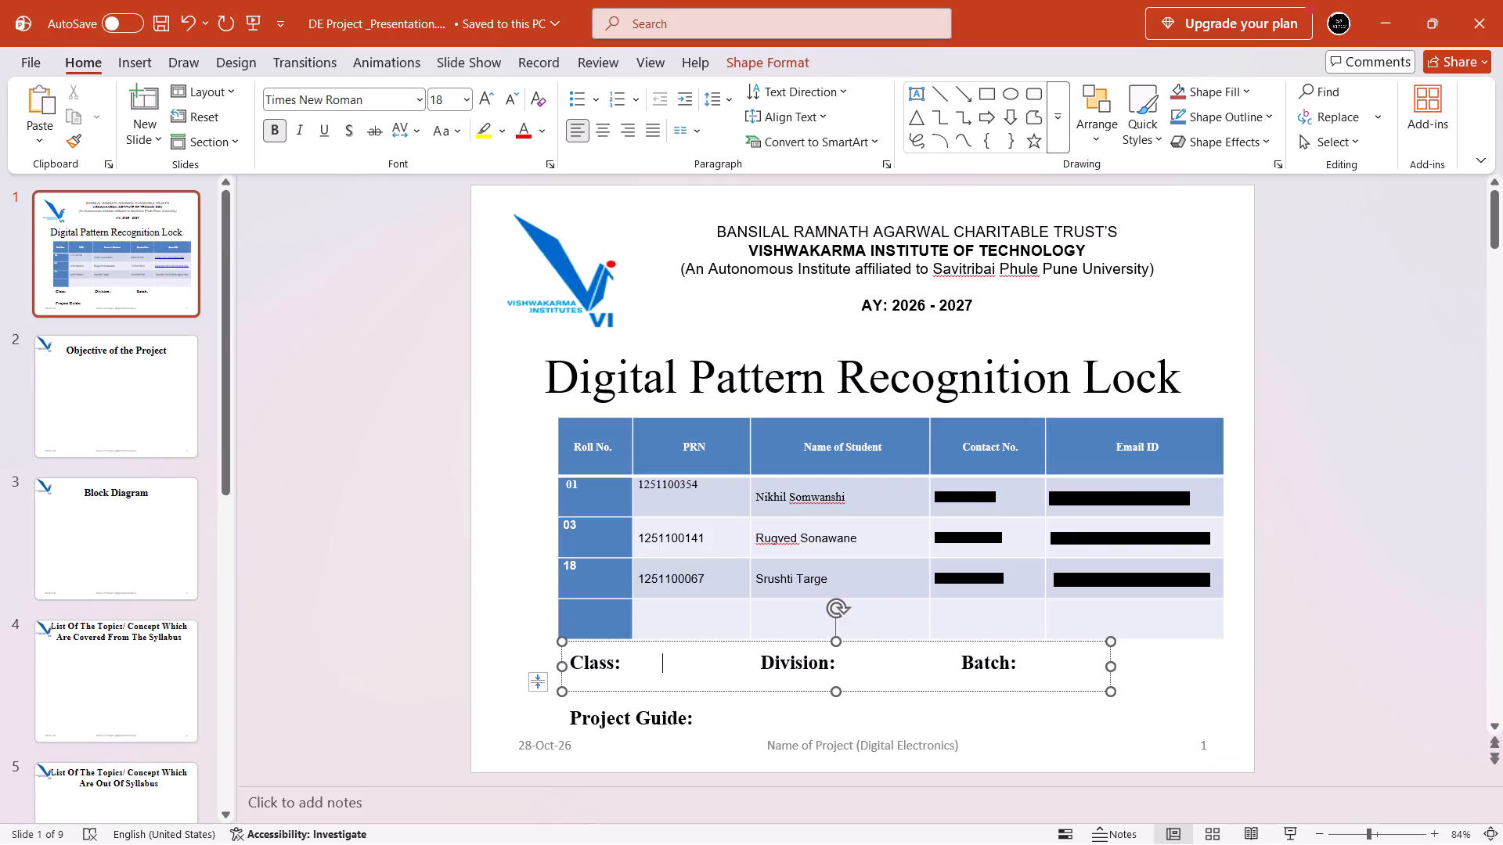
{"action": "key", "text": "Left"}
{"action": "key", "text": "Left"}
{"action": "key", "text": "Left"}
{"action": "key", "text": "Left"}
{"action": "key", "text": "Left"}
{"action": "key", "text": "Left"}
{"action": "key", "text": "space"}
{"action": "type", "text": "ET"}
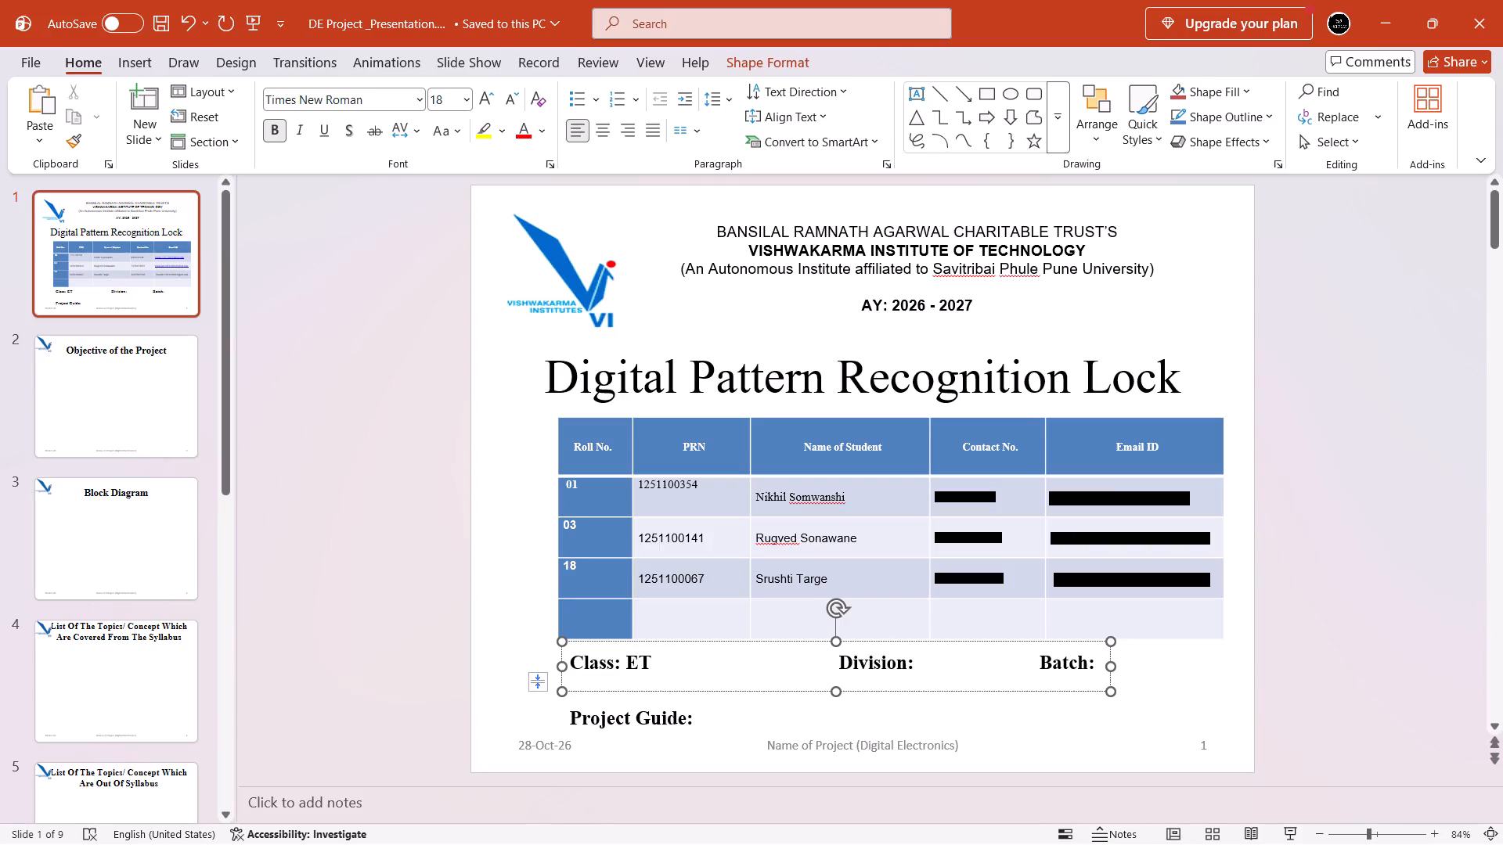
{"action": "type", "text": "-F"}
{"action": "key", "text": "Tab"}
{"action": "key", "text": "BackSpace"}
Fill in the division as F and the batch as 01 on the class line.
{"action": "left_click", "coordinate": [952, 660]}
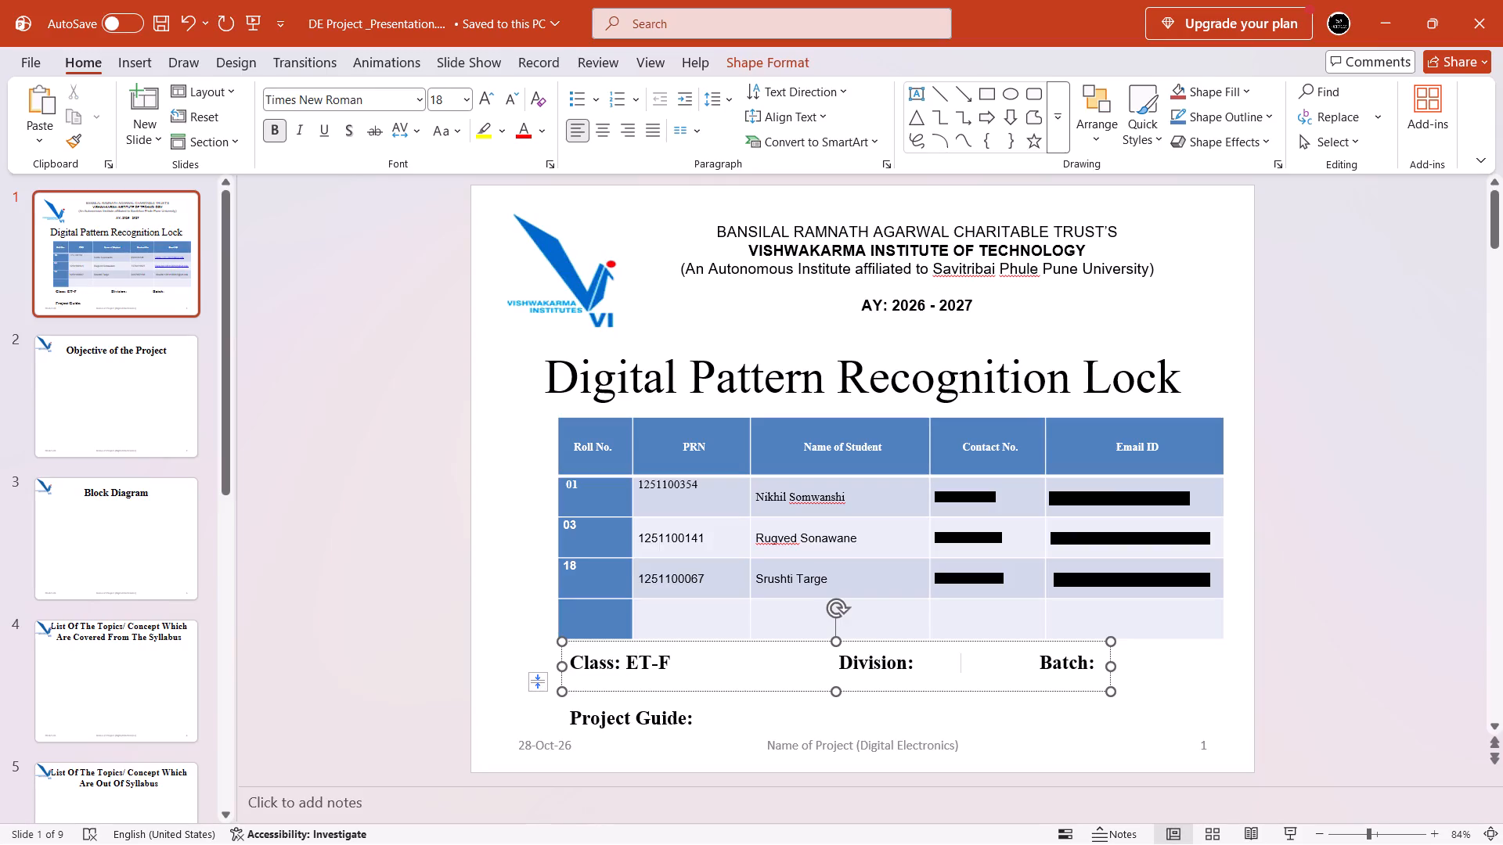
{"action": "left_click", "coordinate": [933, 660]}
{"action": "key", "text": "shift+f"}
{"action": "left_click", "coordinate": [1101, 661]}
{"action": "key", "text": "space"}
{"action": "type", "text": "01"}
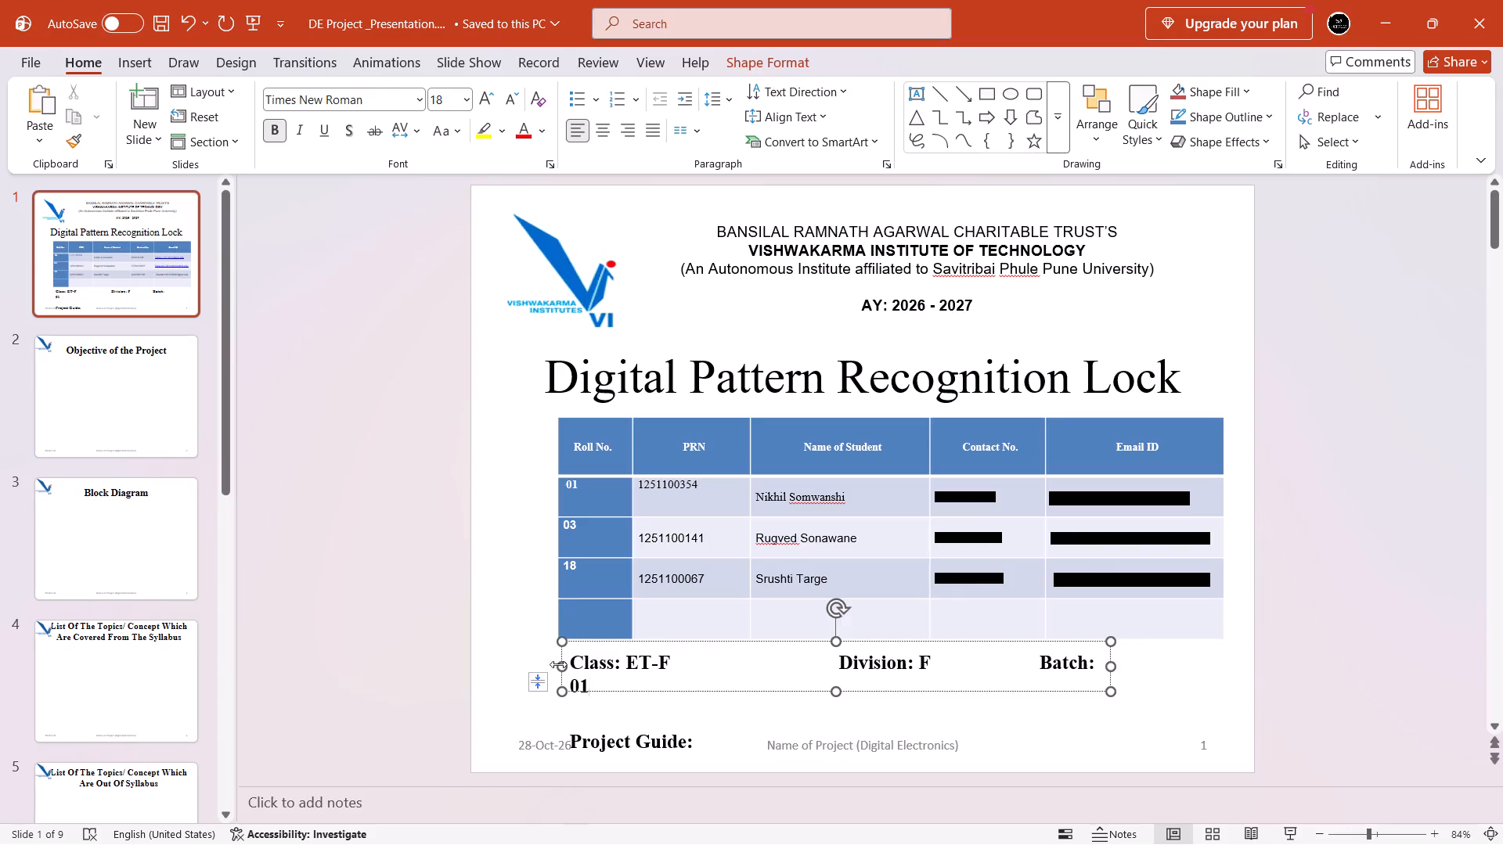
Widen the class, division and batch text box to fit one line, and shift it slightly right beneath the student table.
{"action": "left_click_drag", "start_coordinate": [559, 664], "coordinate": [517, 664]}
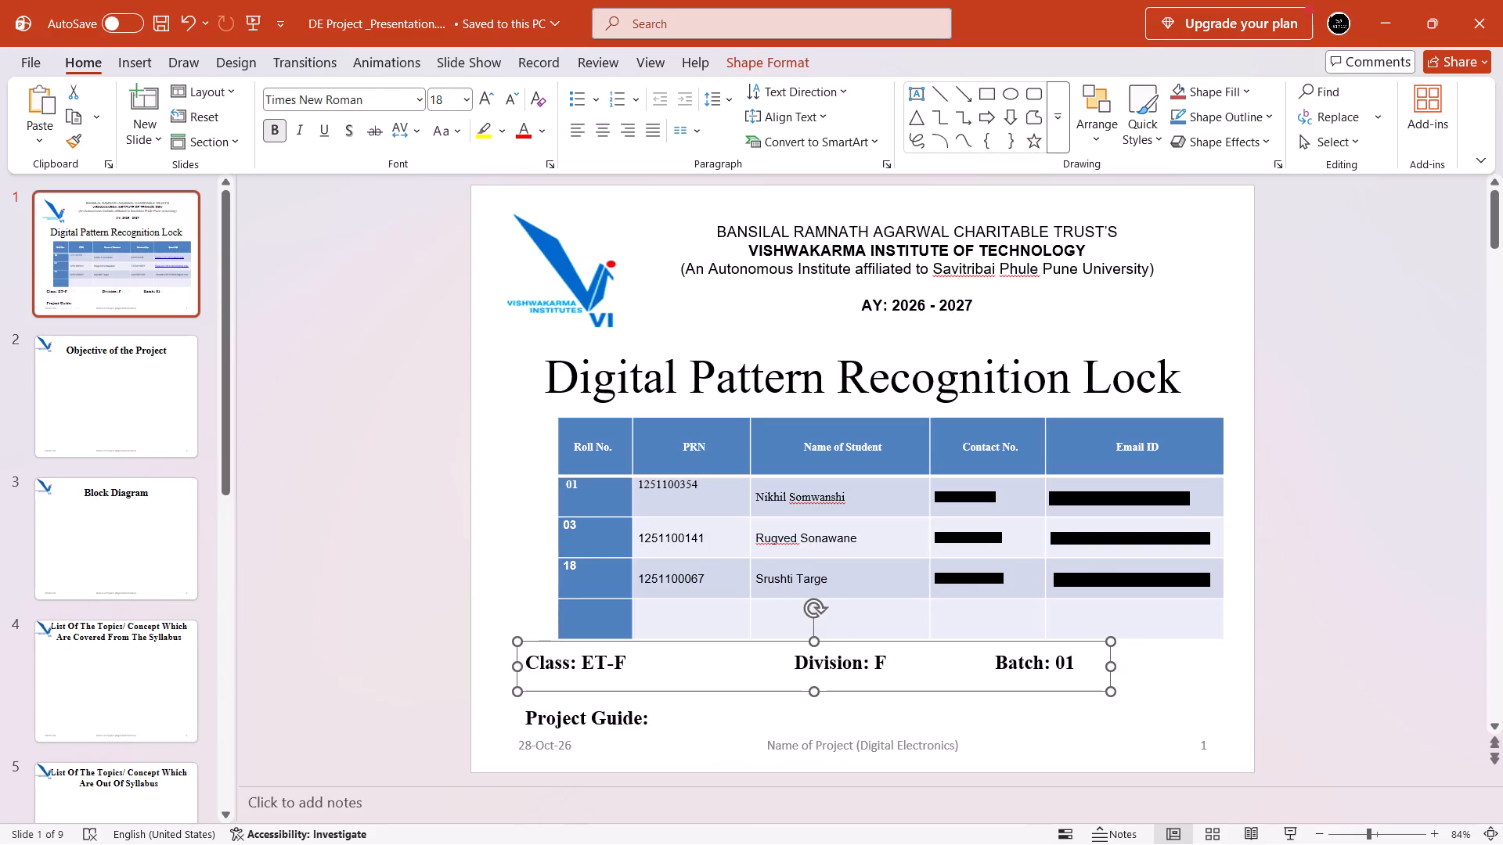
{"action": "left_click_drag", "start_coordinate": [758, 690], "coordinate": [782, 690]}
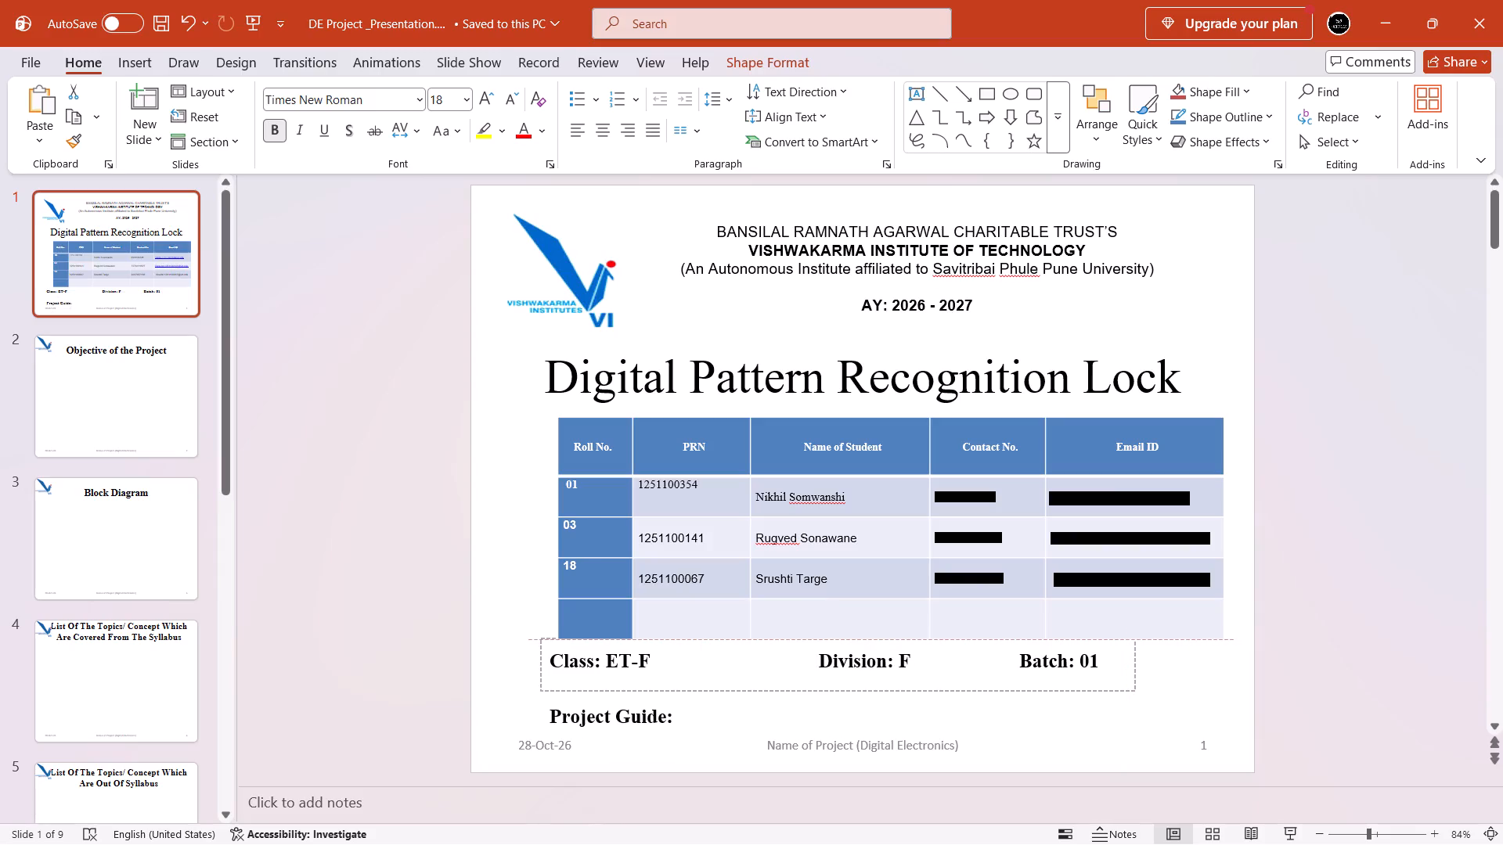
{"action": "left_click_drag", "start_coordinate": [782, 690], "coordinate": [783, 690]}
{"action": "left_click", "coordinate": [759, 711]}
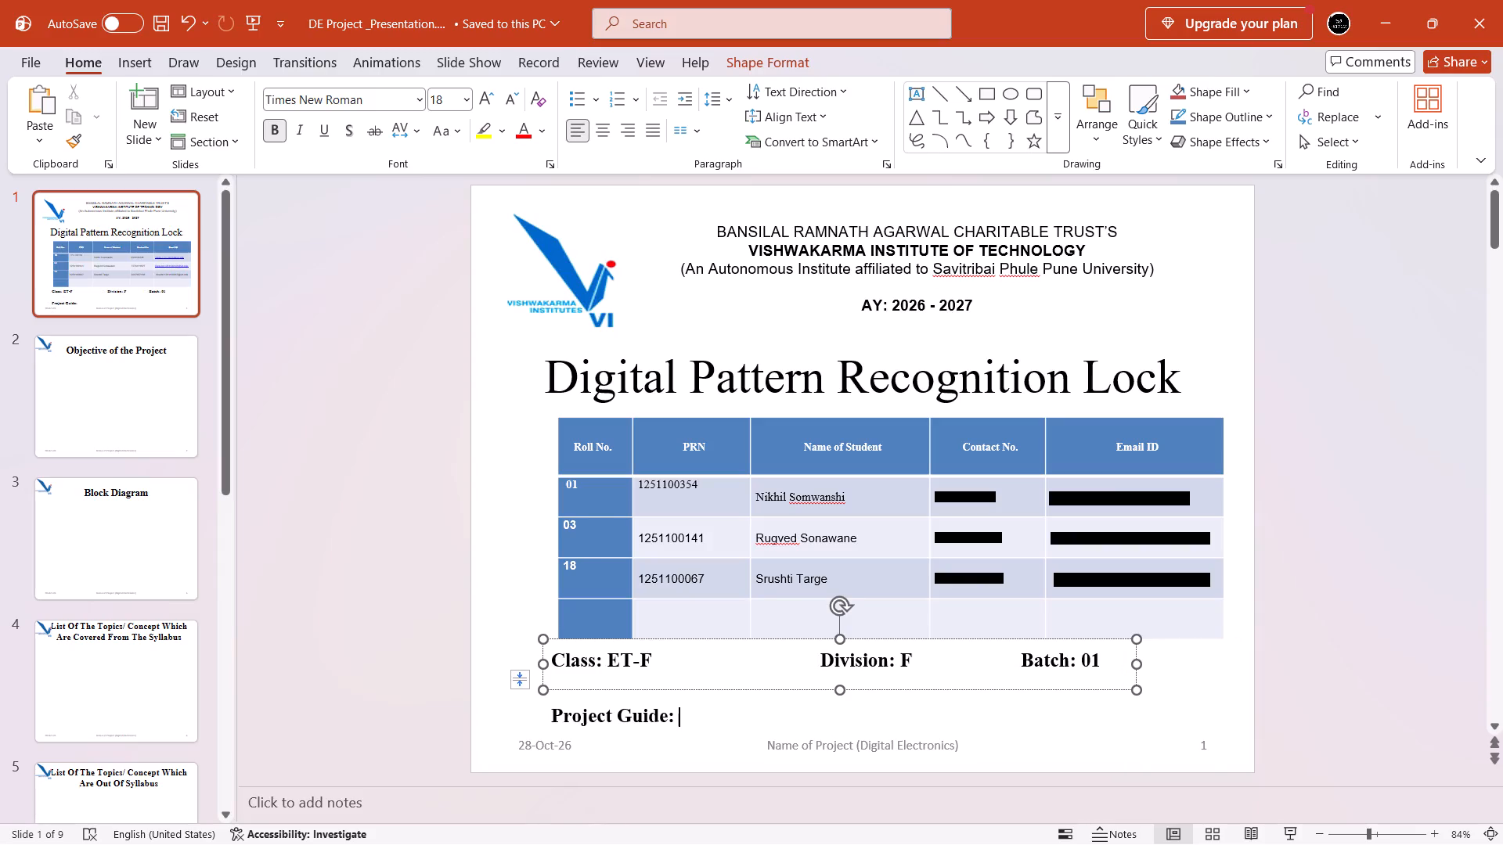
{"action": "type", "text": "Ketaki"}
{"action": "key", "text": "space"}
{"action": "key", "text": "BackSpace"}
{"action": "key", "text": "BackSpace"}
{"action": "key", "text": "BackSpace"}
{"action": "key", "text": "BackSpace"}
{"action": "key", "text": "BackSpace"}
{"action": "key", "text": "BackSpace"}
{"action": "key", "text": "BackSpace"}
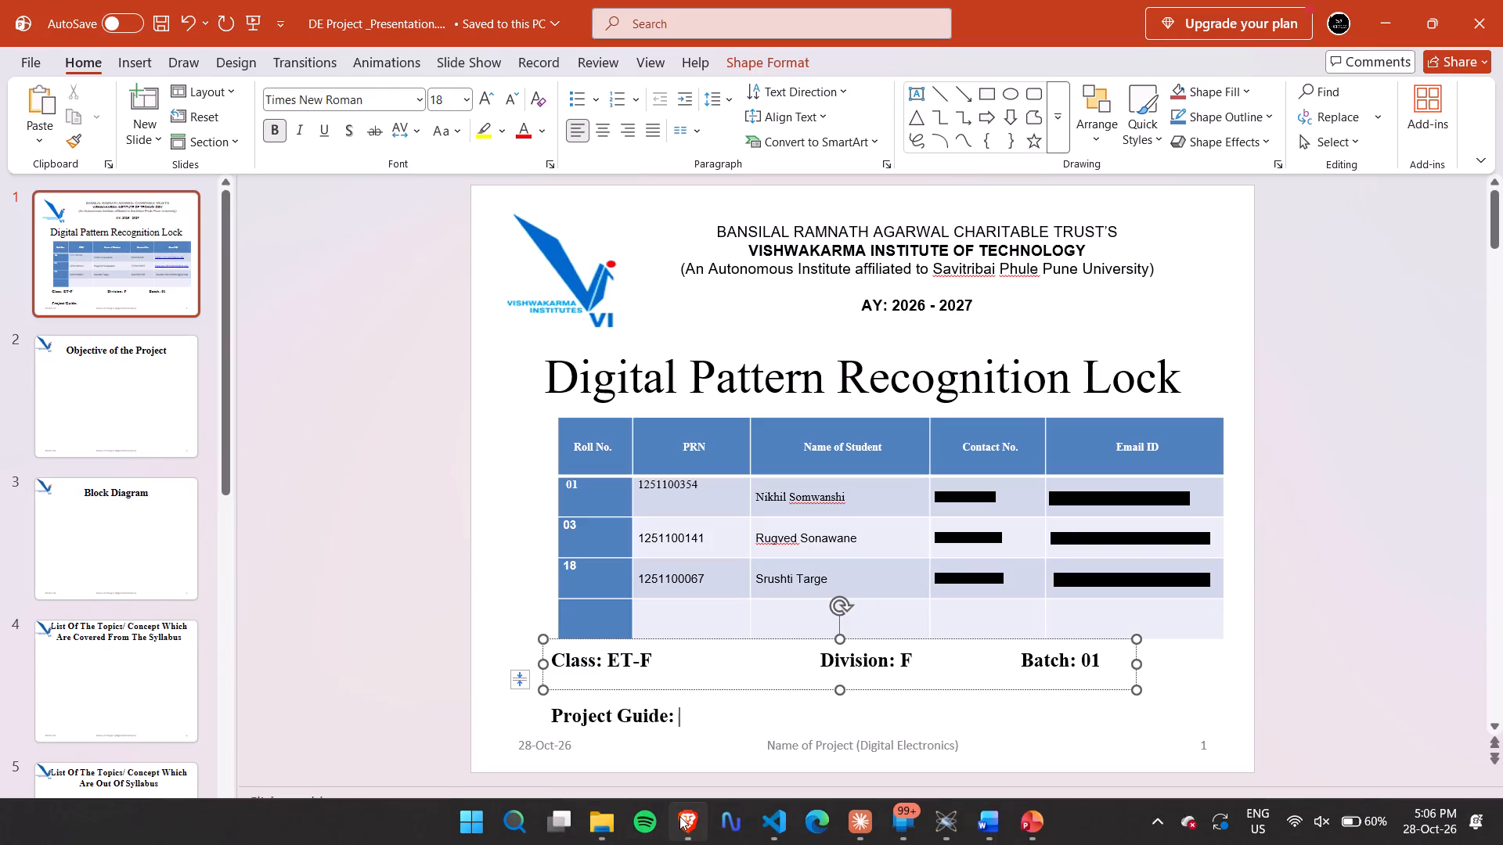
Look up the project guide's name on the cover page of the course project report in Word.
{"action": "left_click", "coordinate": [679, 816]}
{"action": "left_click_drag", "start_coordinate": [59, 655], "coordinate": [278, 0]}
{"action": "left_click", "coordinate": [278, 0]}
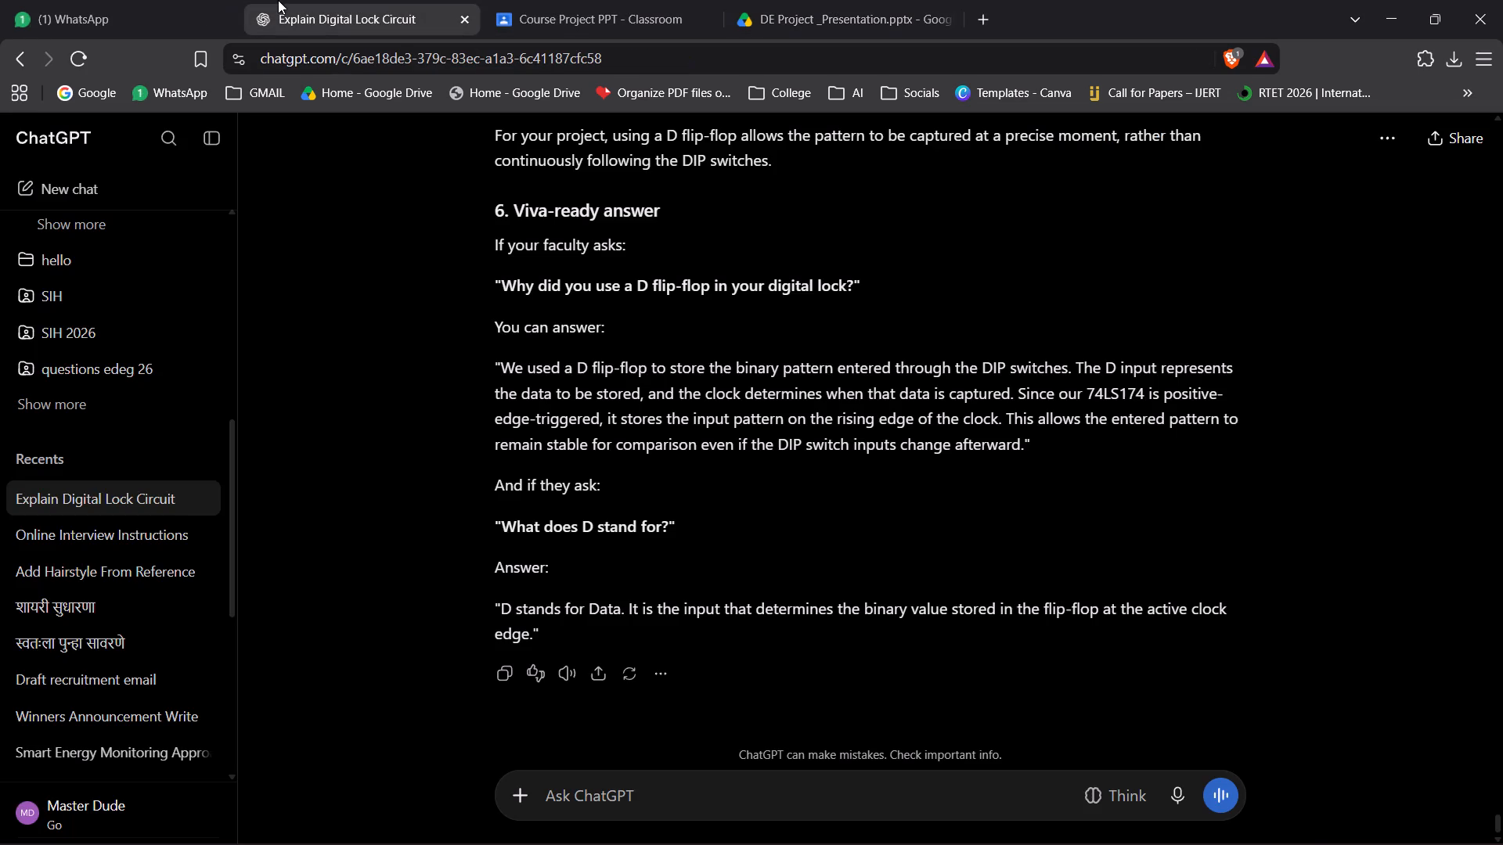
{"action": "left_click", "coordinate": [986, 823]}
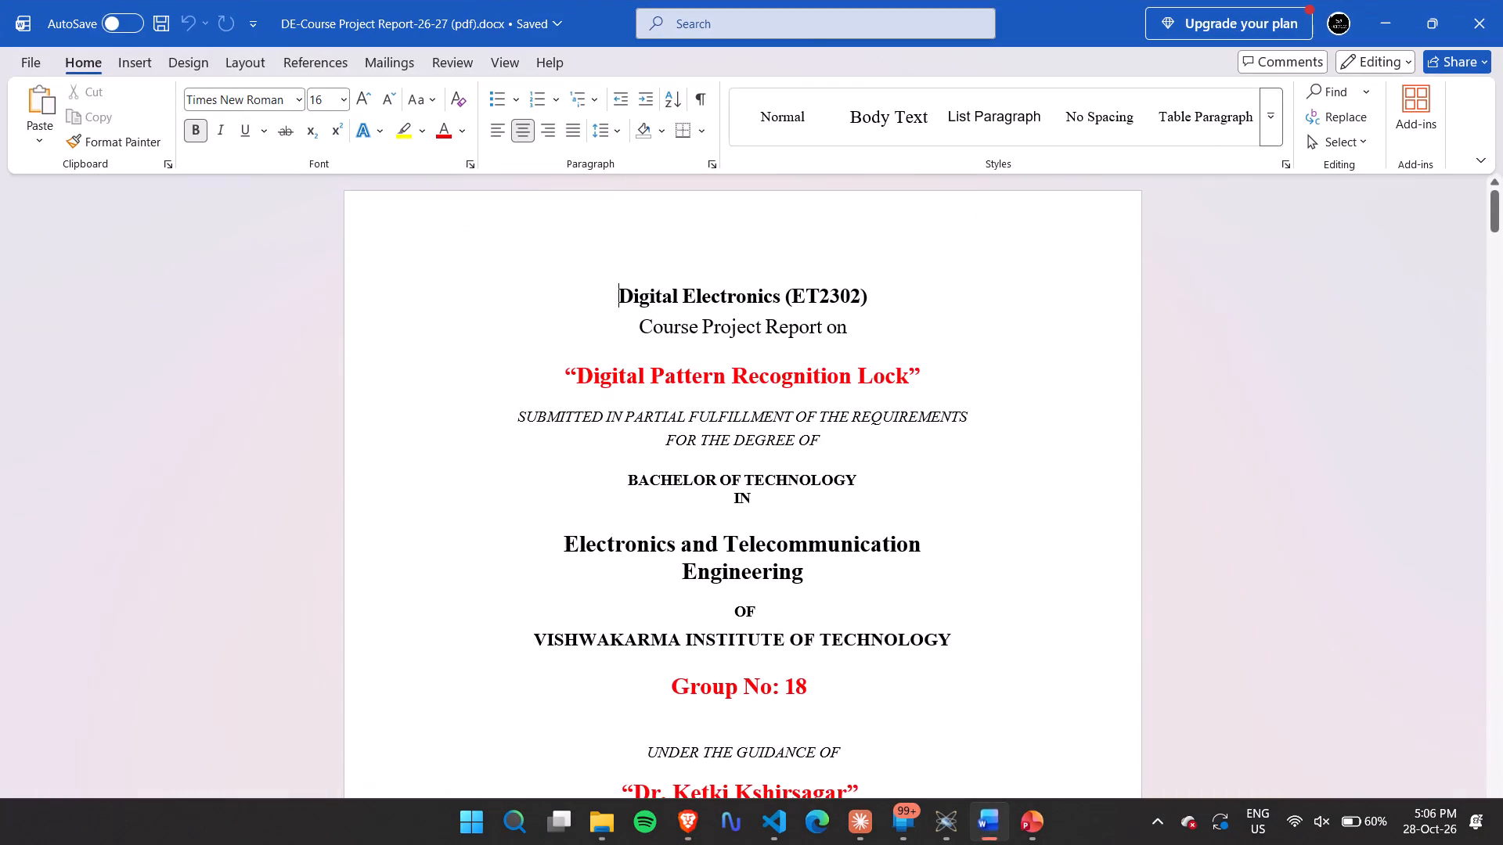
{"action": "scroll", "coordinate": [720, 577], "scroll_direction": "down", "scroll_amount": 4}
{"action": "scroll", "coordinate": [720, 577], "scroll_direction": "up", "scroll_amount": 3}
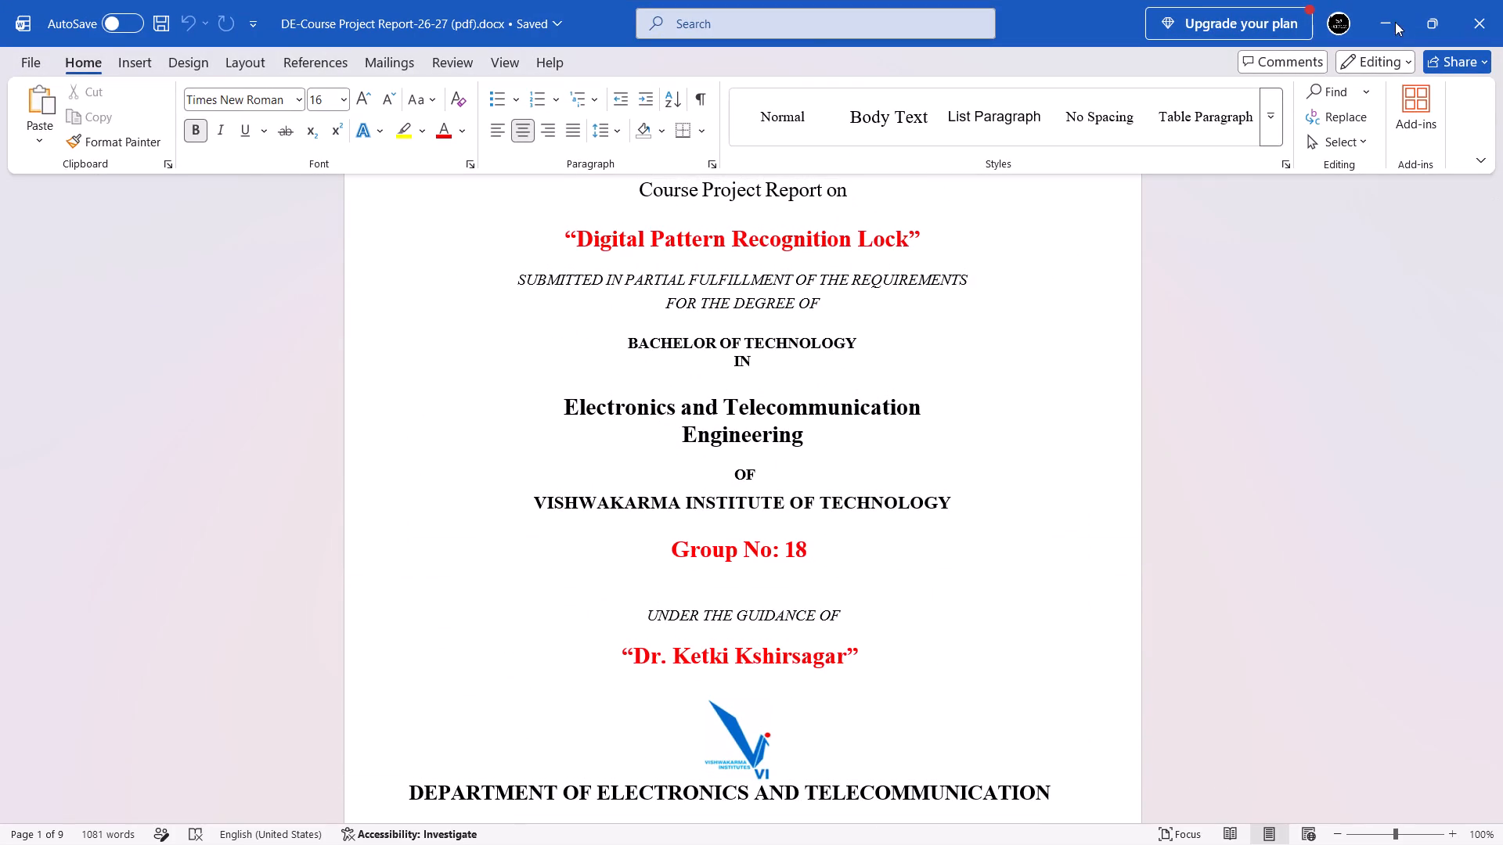
{"action": "left_click", "coordinate": [1375, 10]}
In Google Classroom, go back from the Course Project PPT assignment through the SY_F_DE stream to the home page and look through the classes.
{"action": "left_click", "coordinate": [608, 0]}
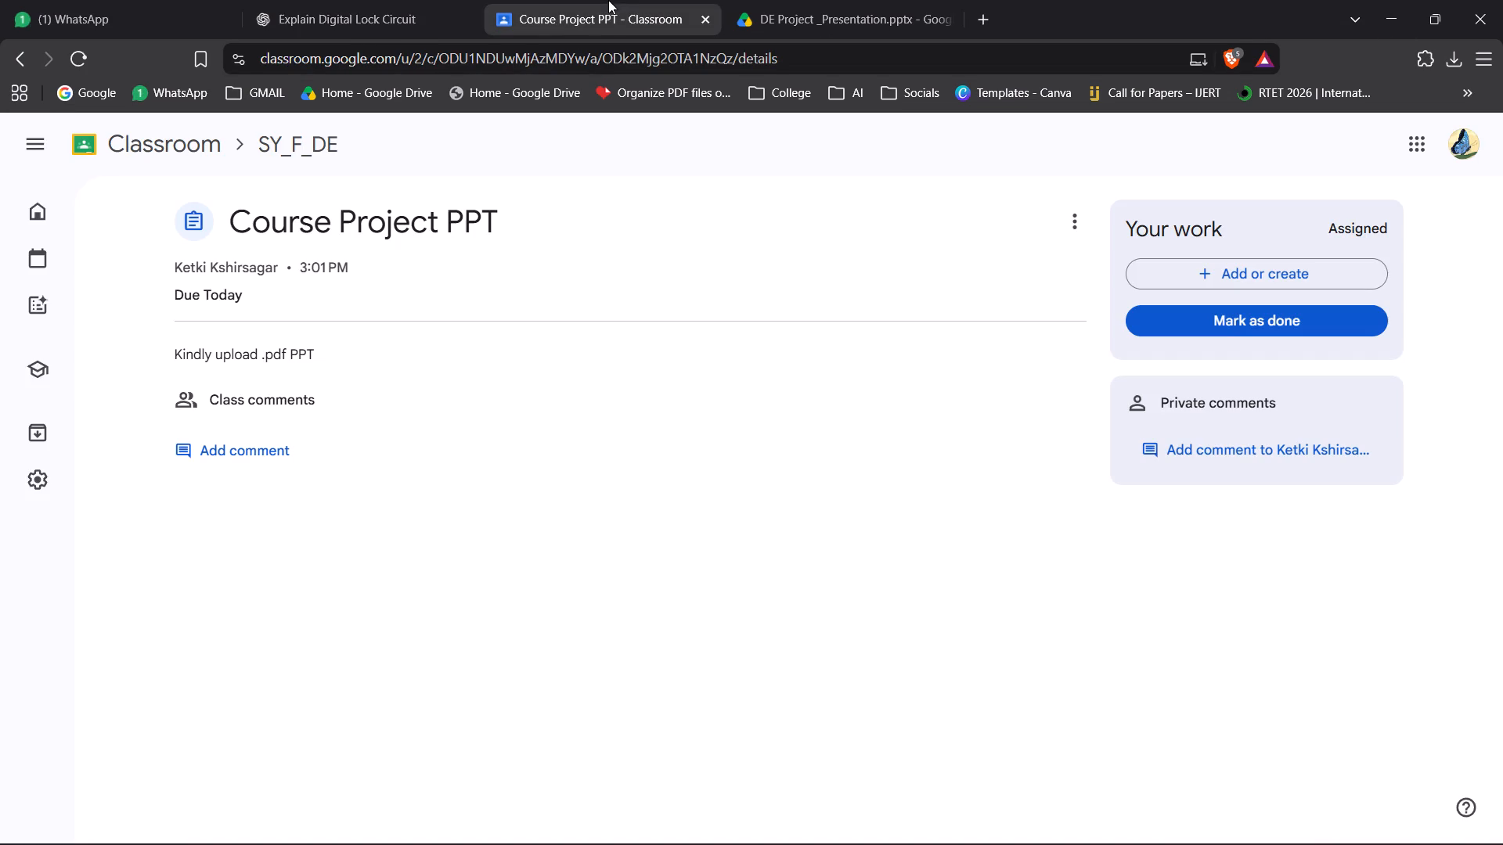
{"action": "scroll", "coordinate": [280, 295], "scroll_direction": "right", "scroll_amount": 6}
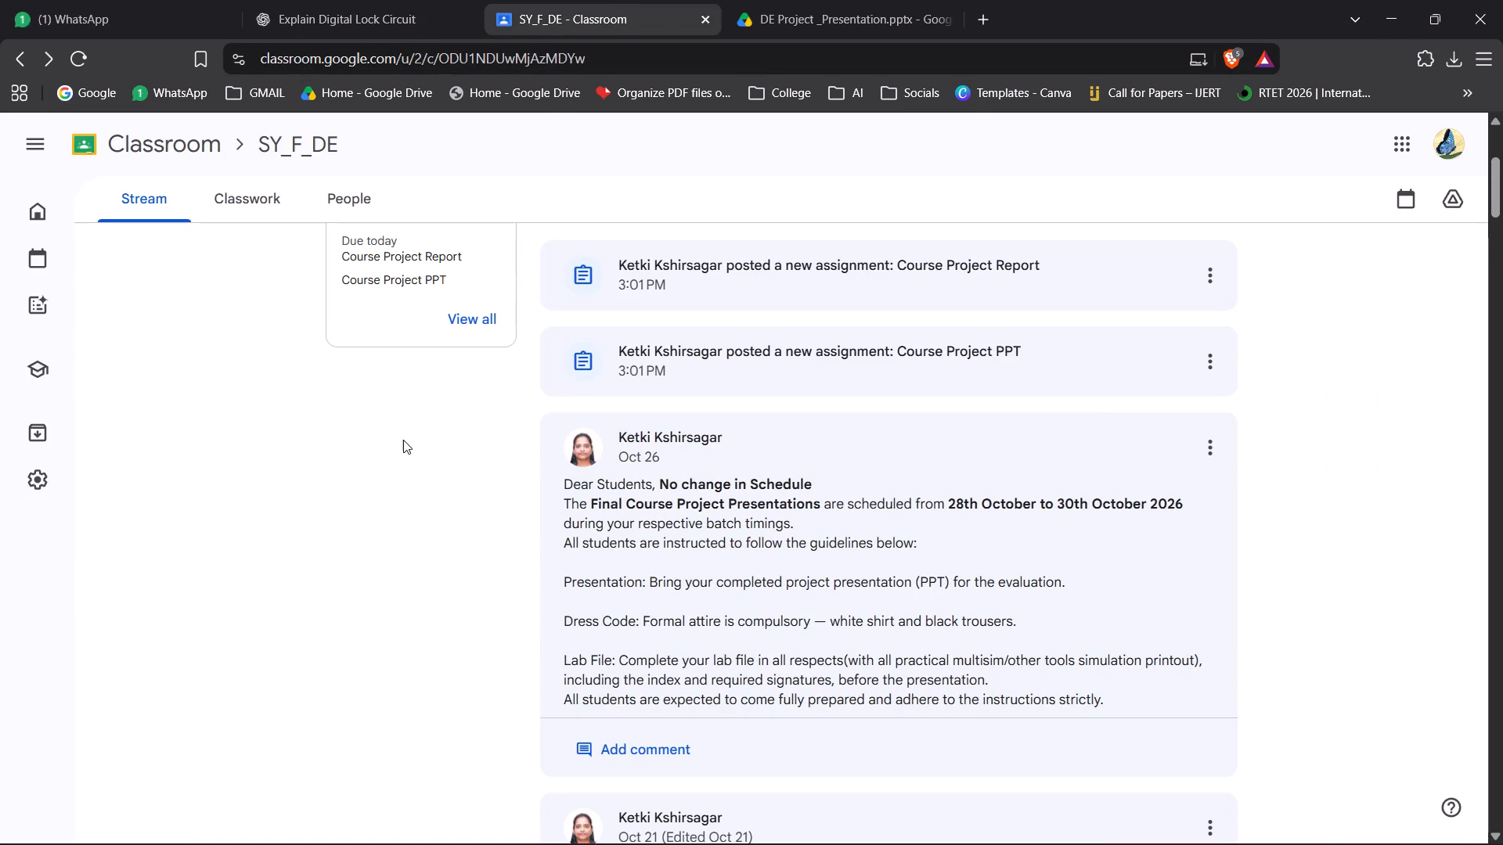
{"action": "scroll", "coordinate": [461, 427], "scroll_direction": "up", "scroll_amount": 4}
{"action": "scroll", "coordinate": [461, 427], "scroll_direction": "right", "scroll_amount": 14}
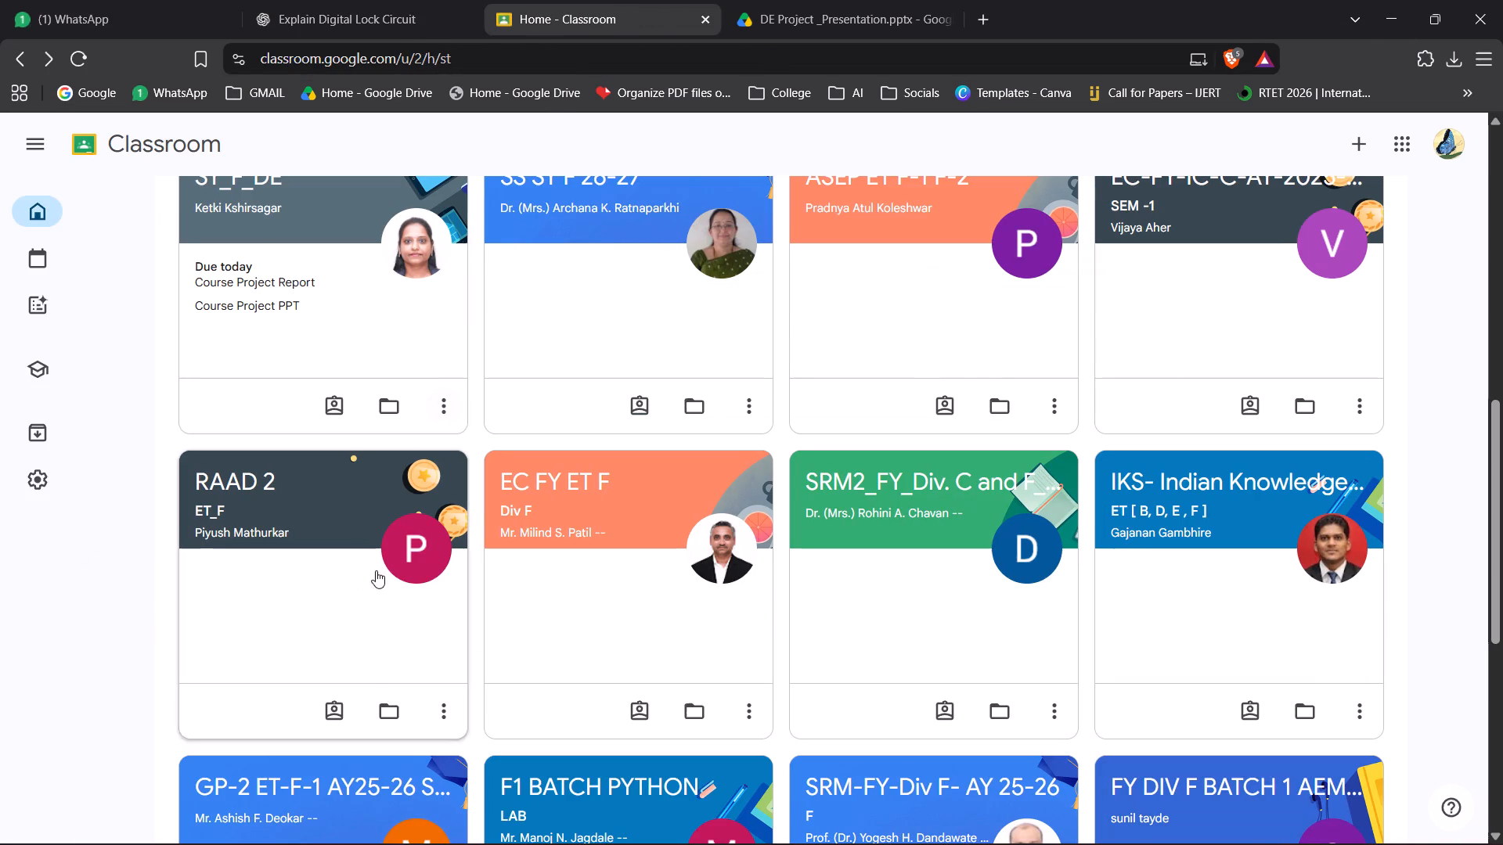
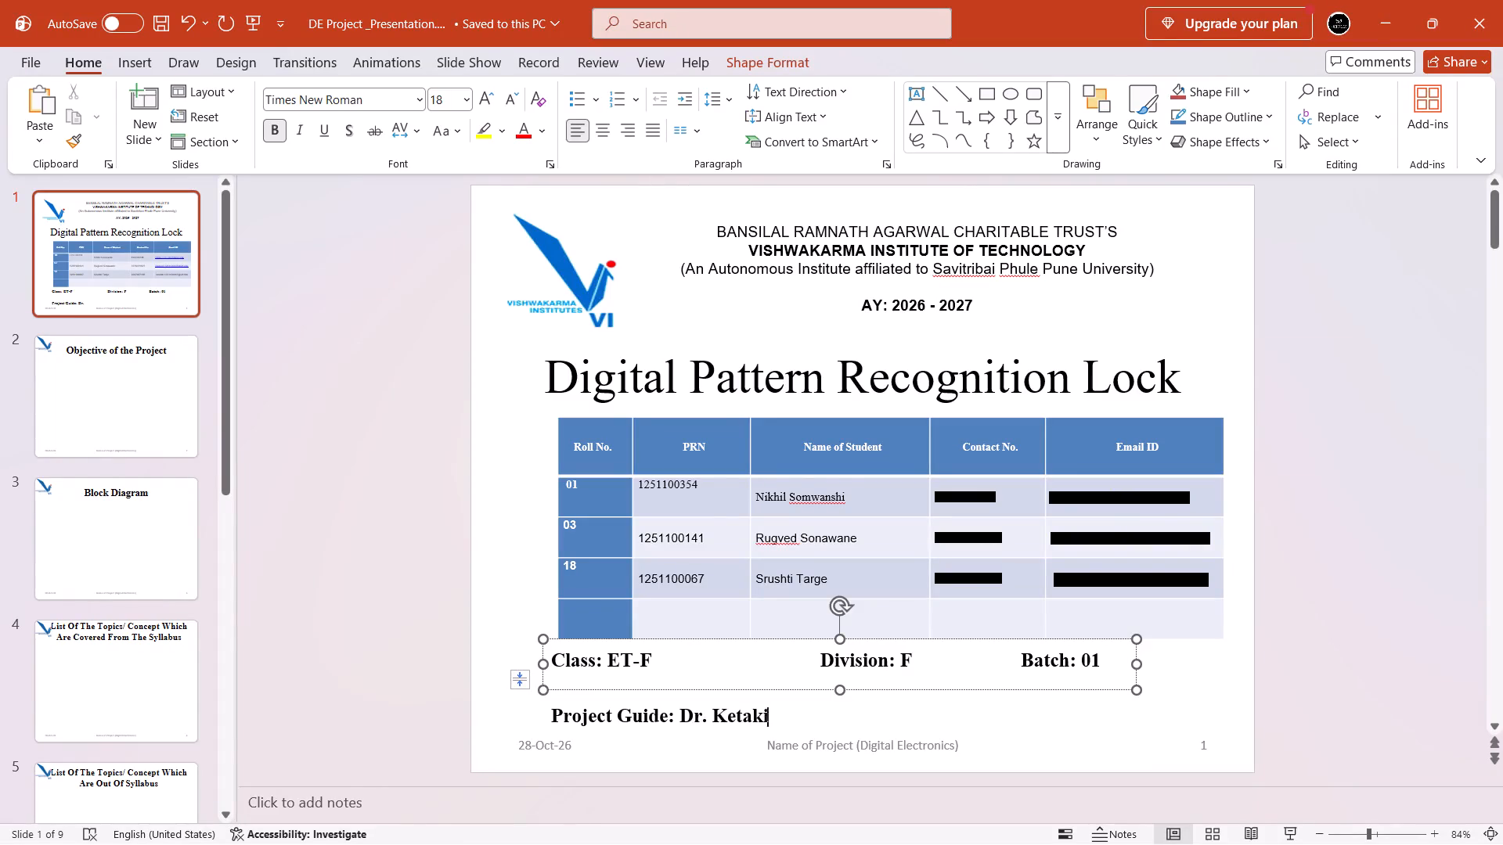
Complete the project guide's name with the surname on the Project Guide line of the title slide.
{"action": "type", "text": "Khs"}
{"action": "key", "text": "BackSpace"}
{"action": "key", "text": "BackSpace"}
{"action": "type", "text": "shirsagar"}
{"action": "left_click", "coordinate": [1287, 657]}
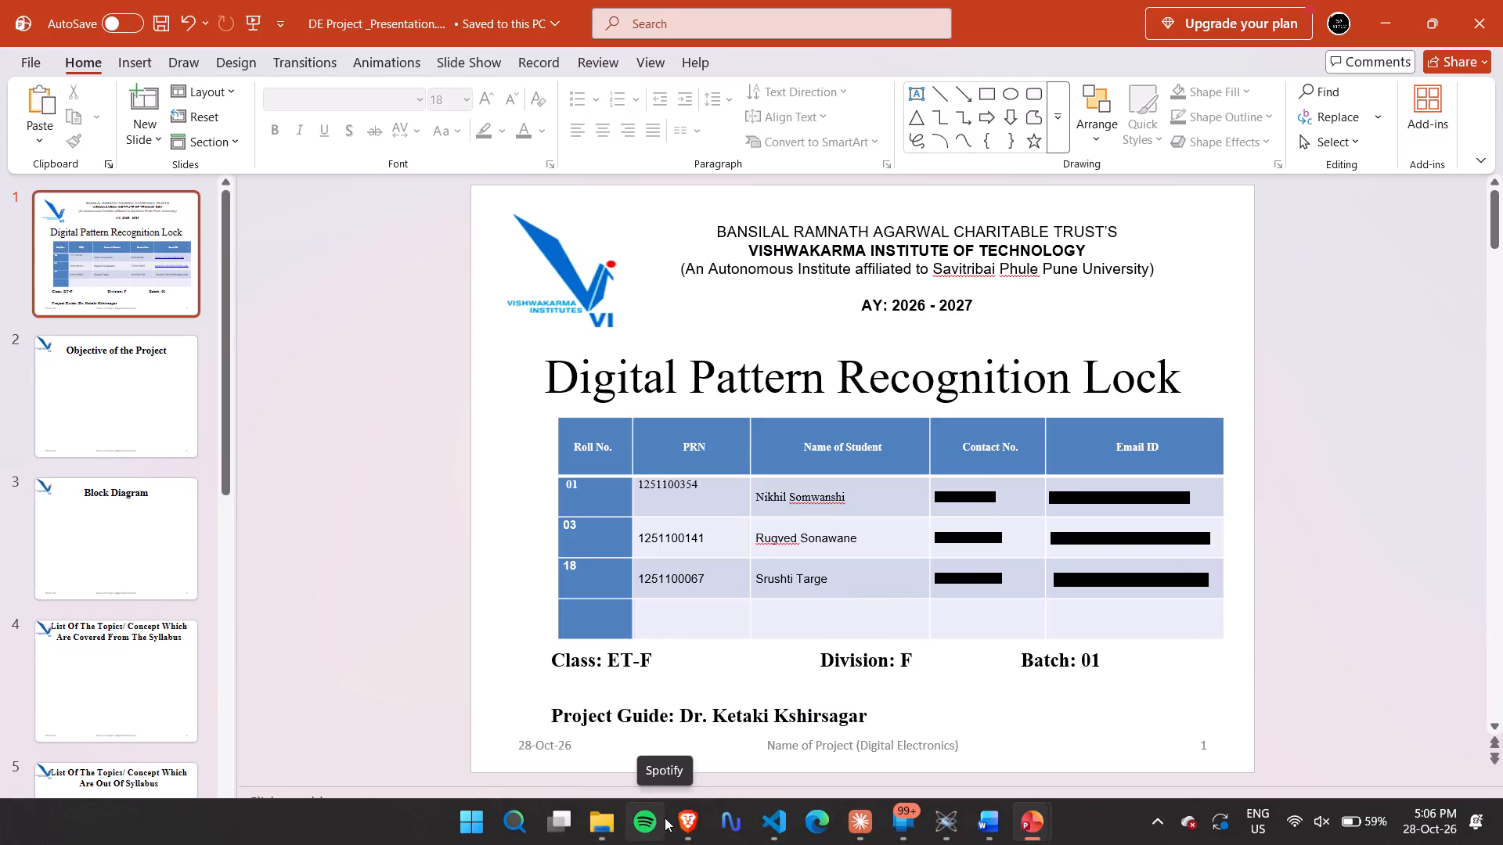
Switch to Brave to check the SY_F_DE class card on the Google Classroom home page, and return to PowerPoint.
{"action": "left_click", "coordinate": [679, 816]}
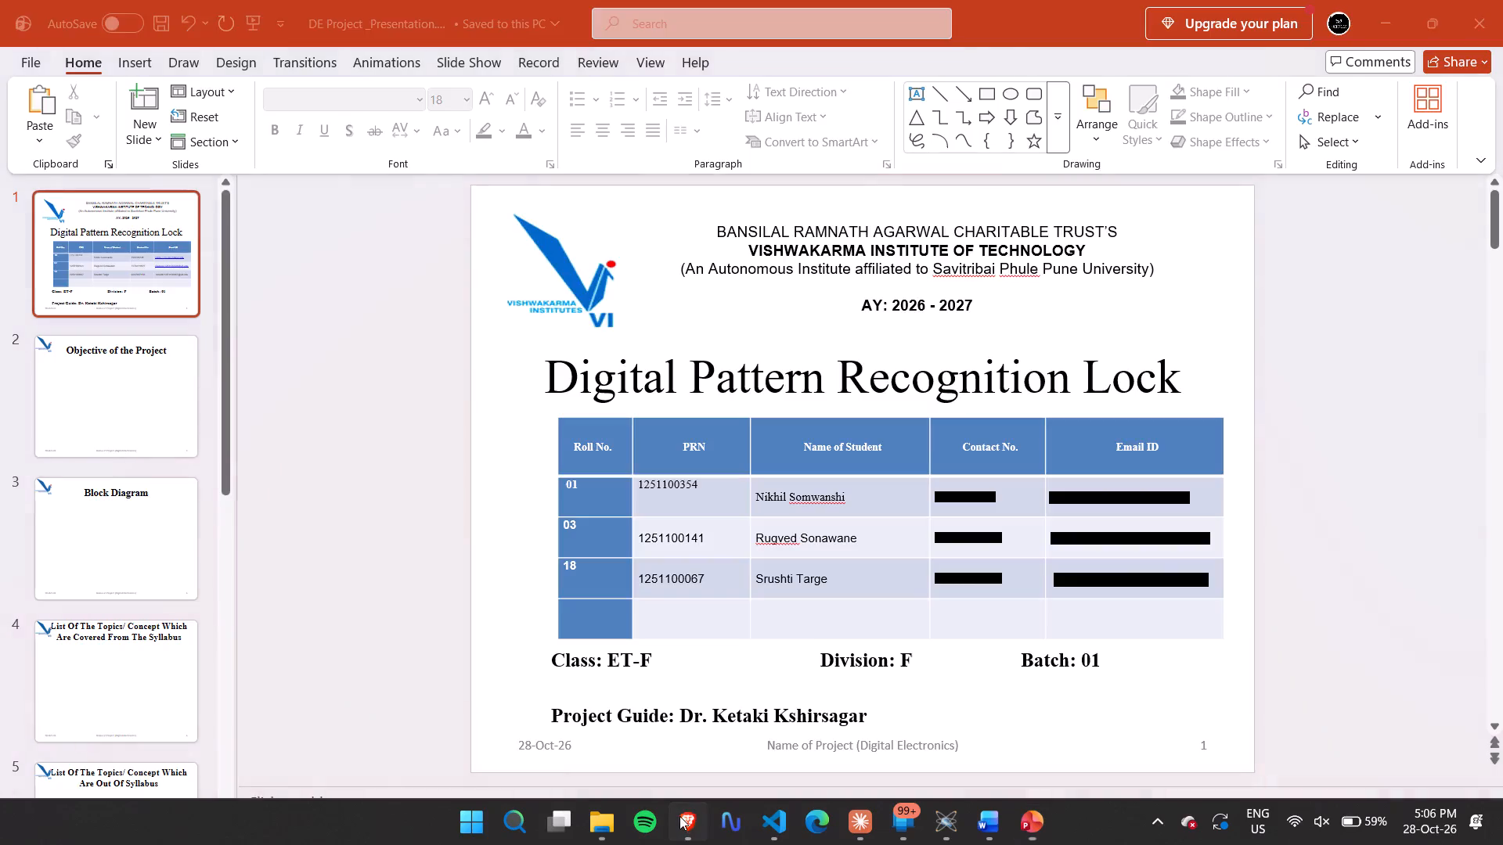
{"action": "left_click", "coordinate": [679, 816]}
{"action": "left_click", "coordinate": [679, 816]}
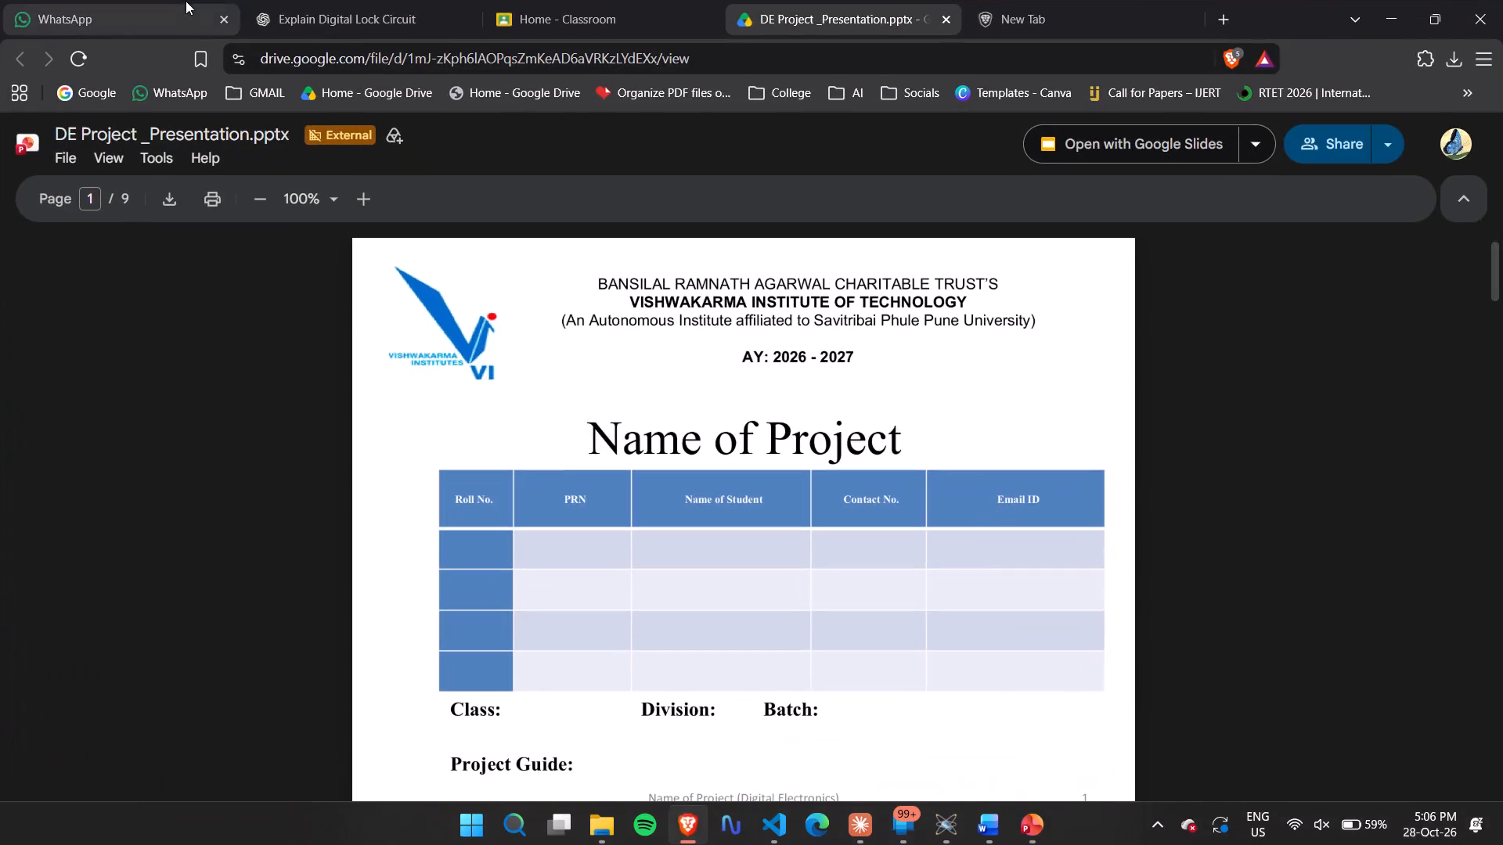
{"action": "left_click", "coordinate": [571, 0]}
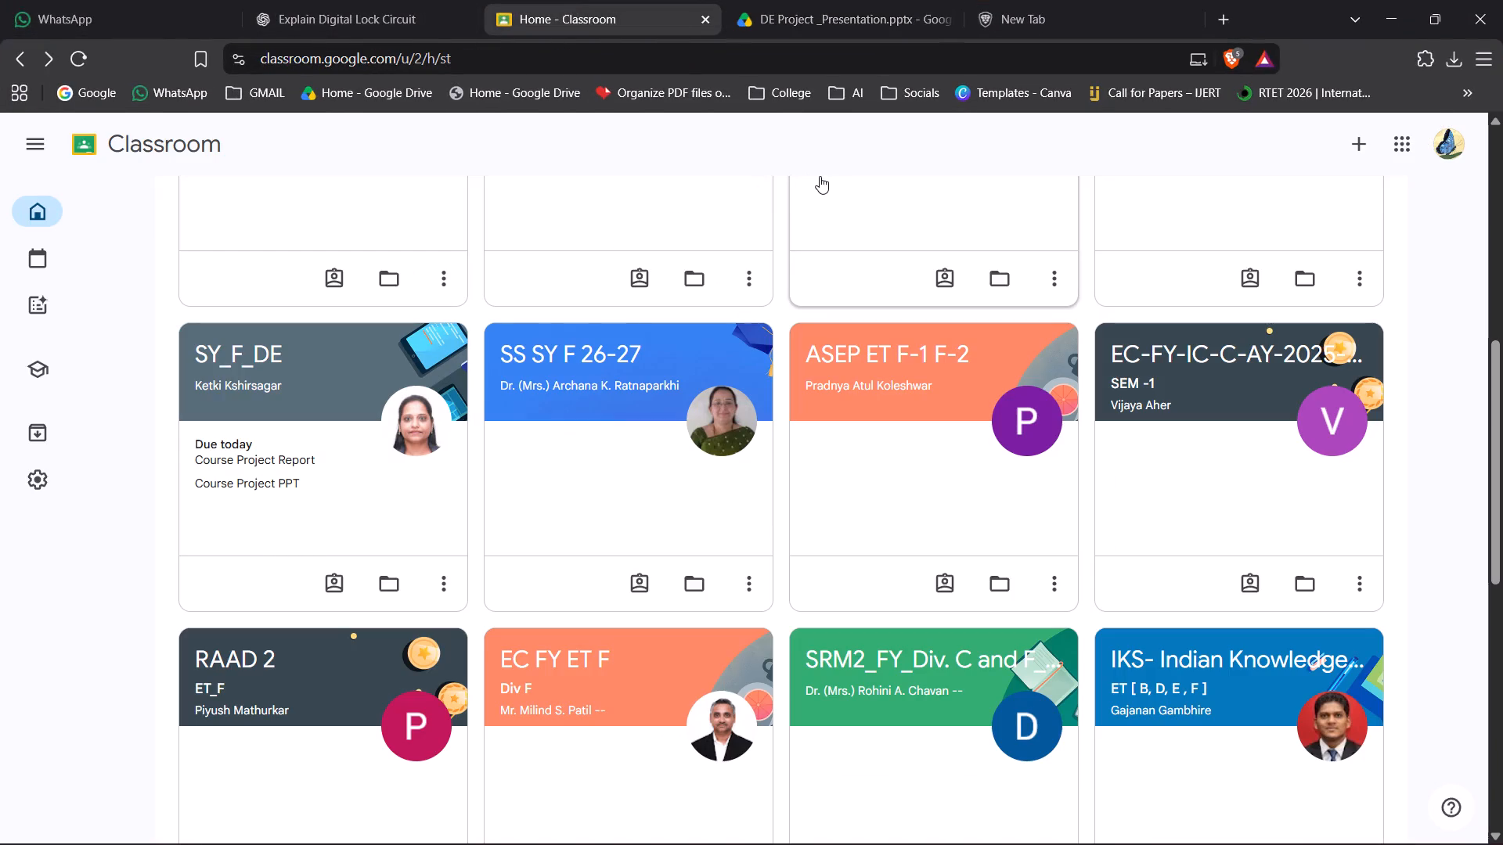
{"action": "left_click", "coordinate": [1400, 0]}
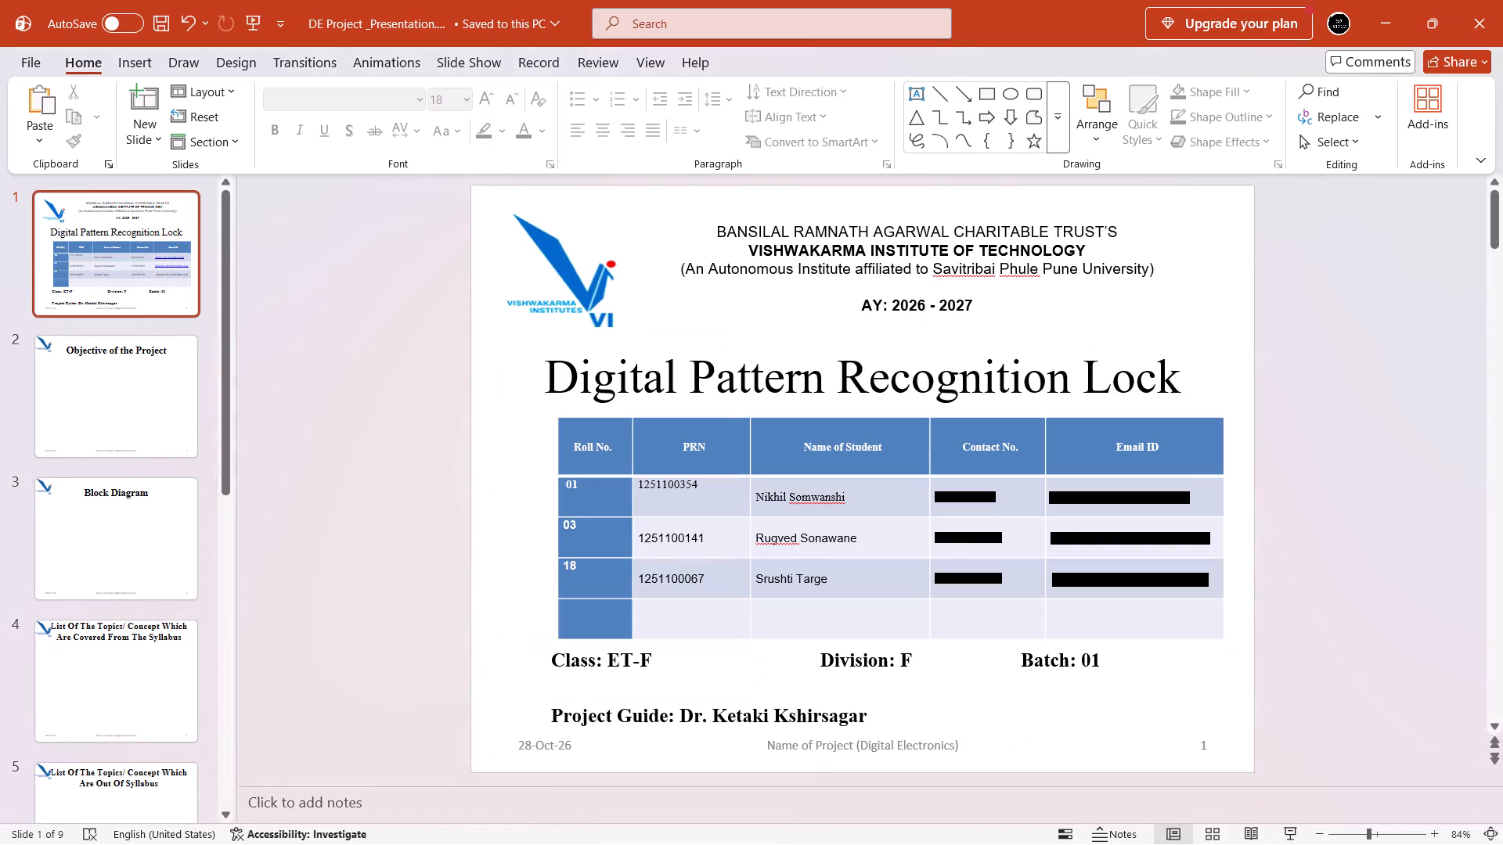
{"action": "left_click", "coordinate": [1384, 482]}
{"action": "key", "text": "Down"}
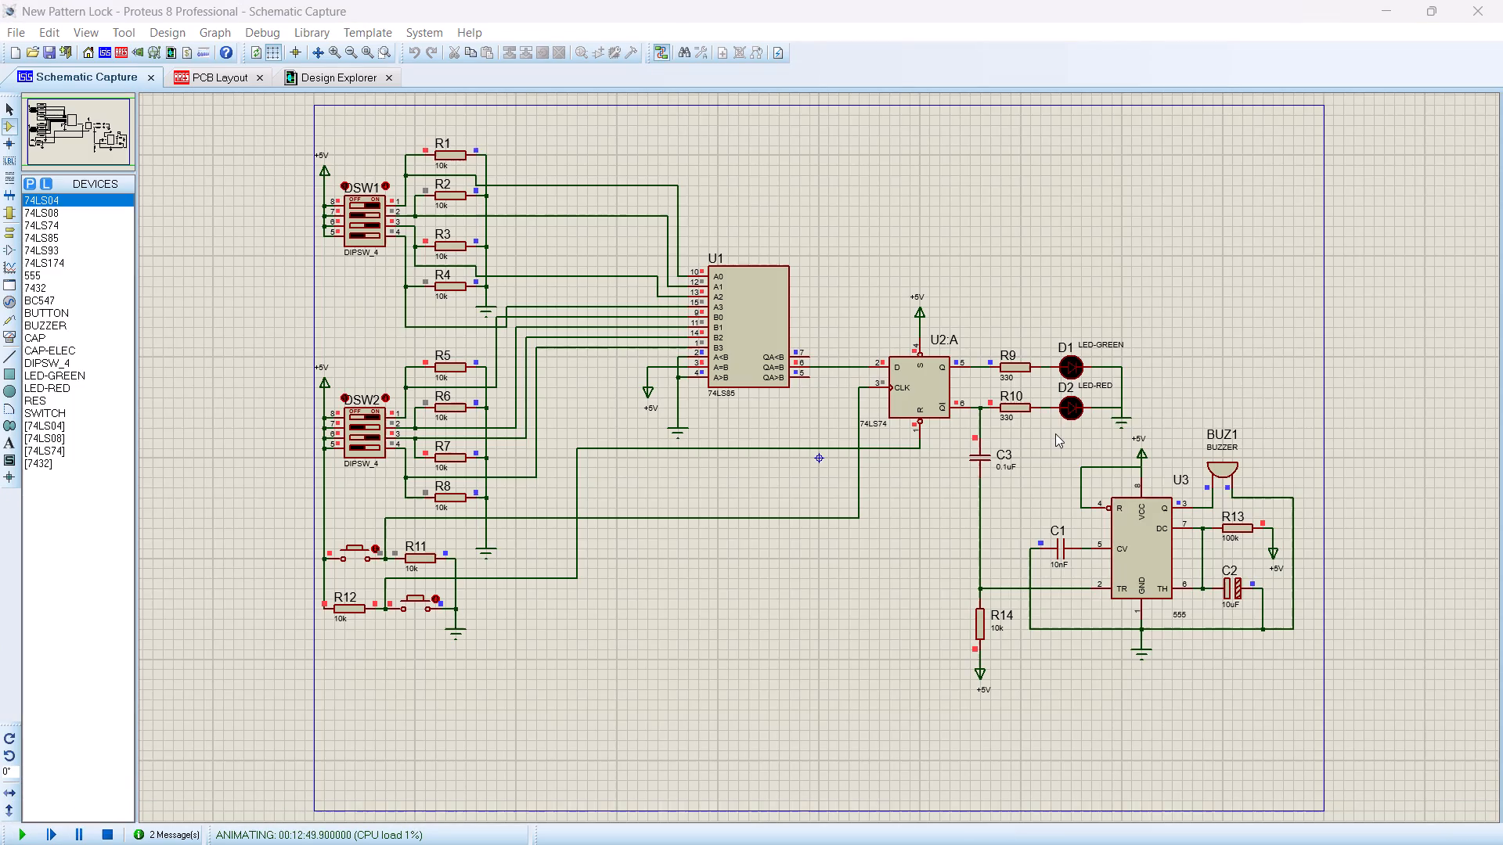
In Proteus, open the MORSE CODEdsprj project from the Documents folder.
{"action": "type", "text": "mo"}
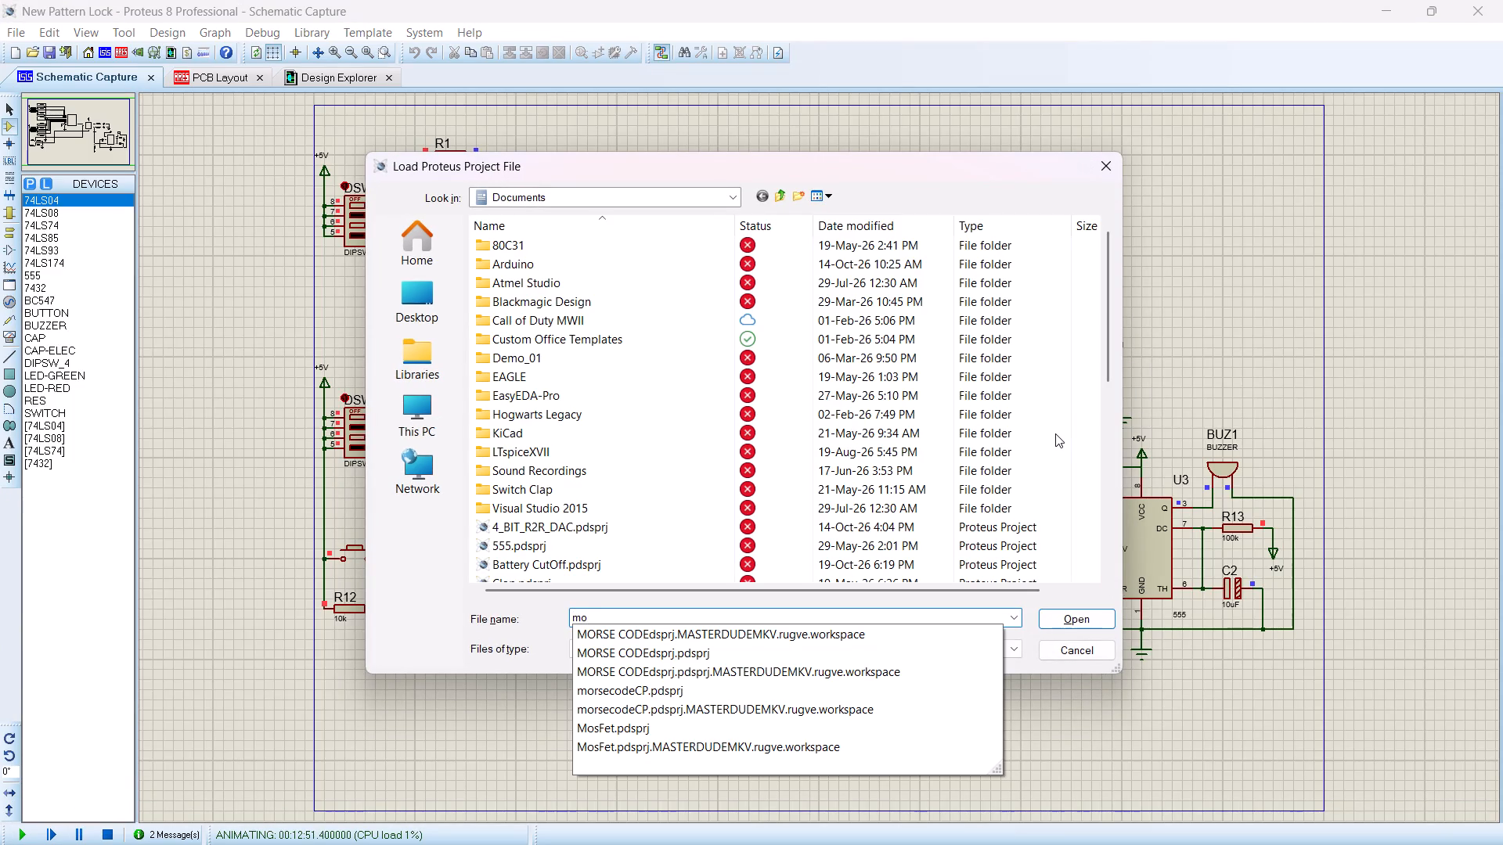
{"action": "key", "text": "Down"}
{"action": "key", "text": "Down"}
{"action": "key", "text": "Return"}
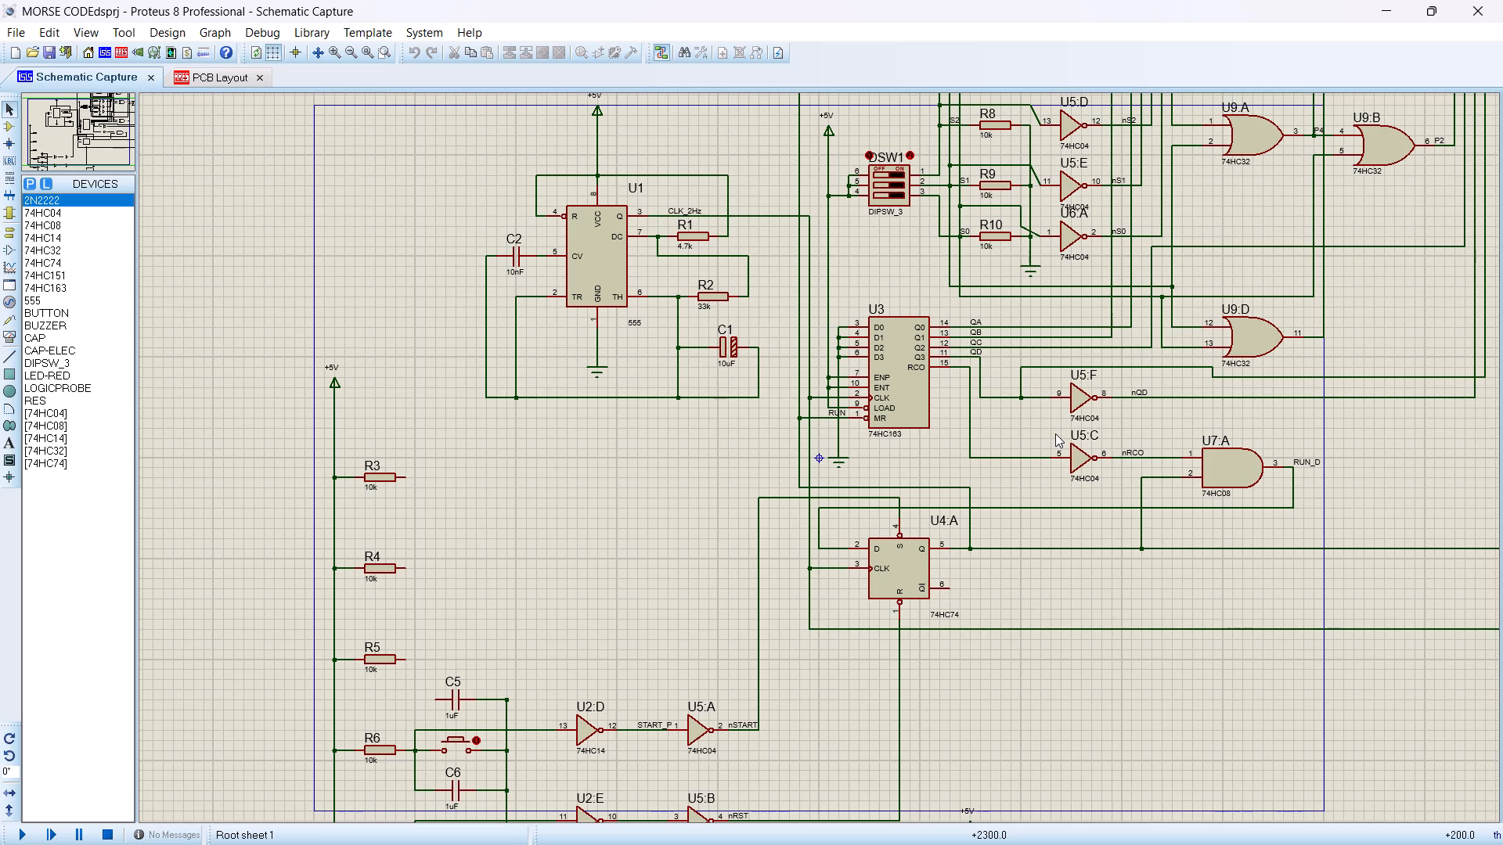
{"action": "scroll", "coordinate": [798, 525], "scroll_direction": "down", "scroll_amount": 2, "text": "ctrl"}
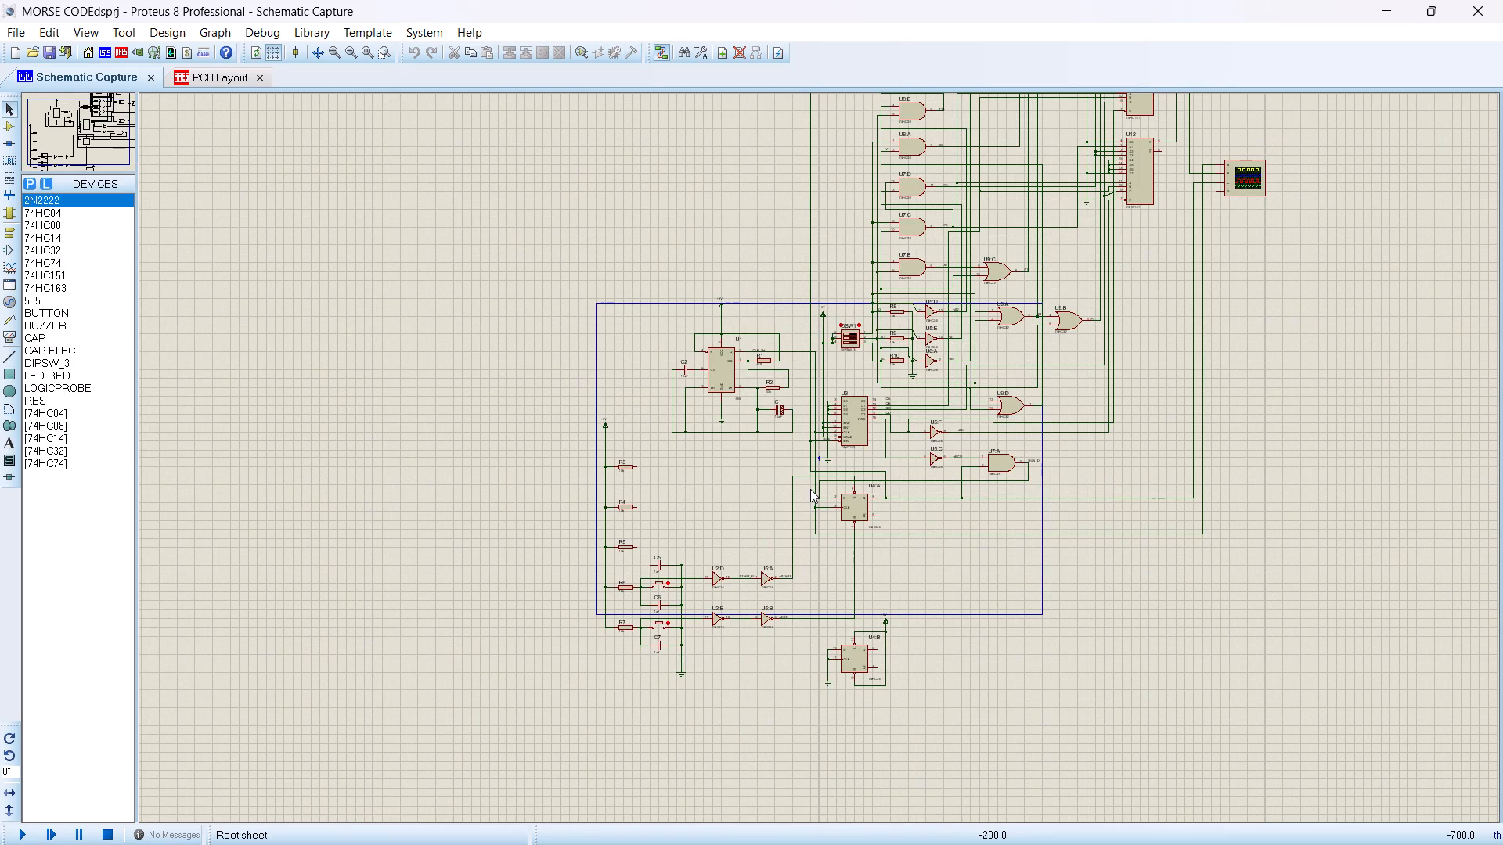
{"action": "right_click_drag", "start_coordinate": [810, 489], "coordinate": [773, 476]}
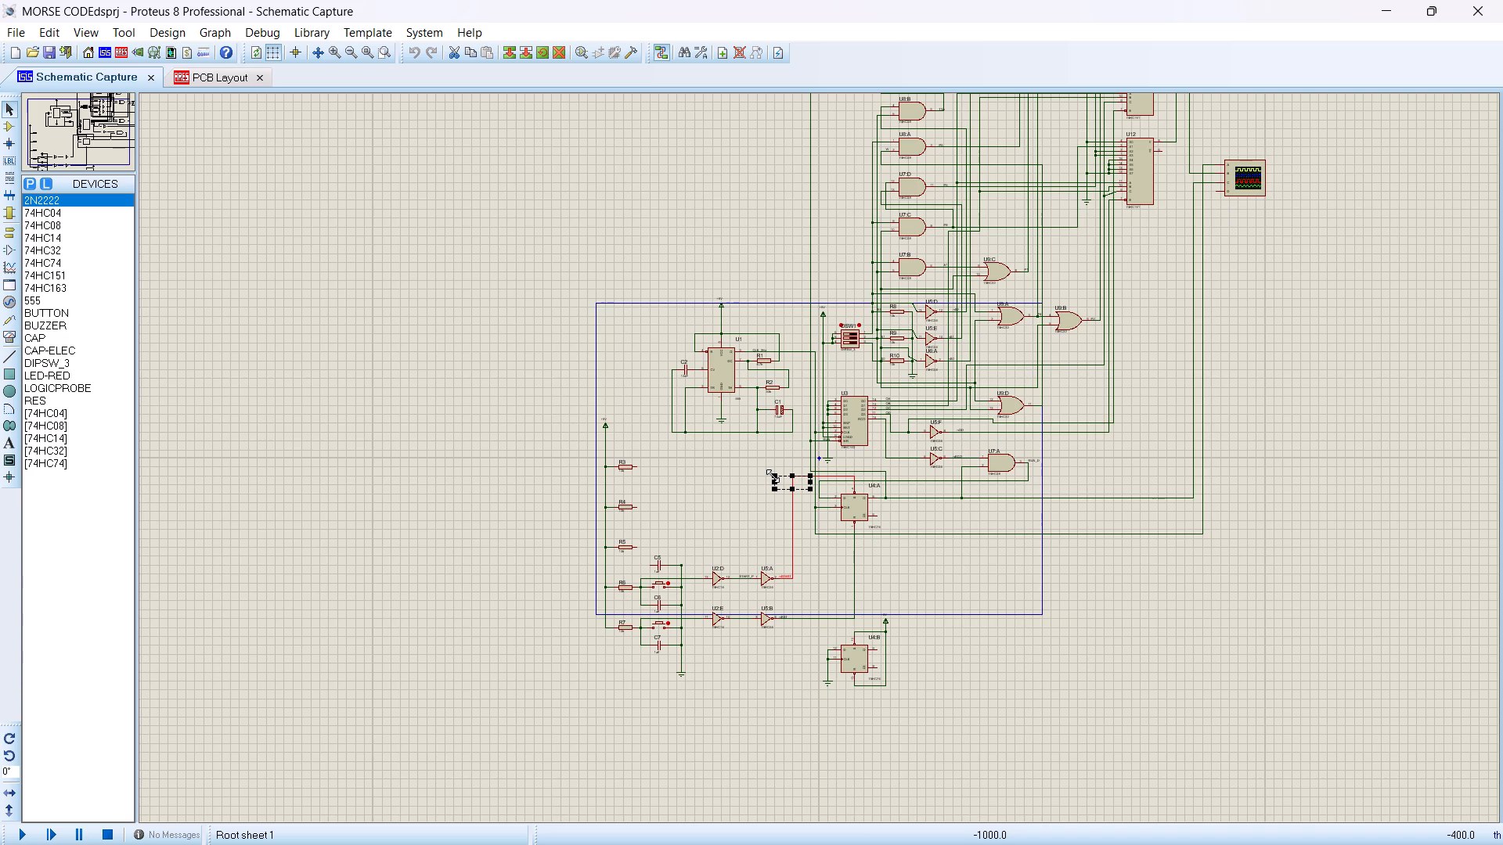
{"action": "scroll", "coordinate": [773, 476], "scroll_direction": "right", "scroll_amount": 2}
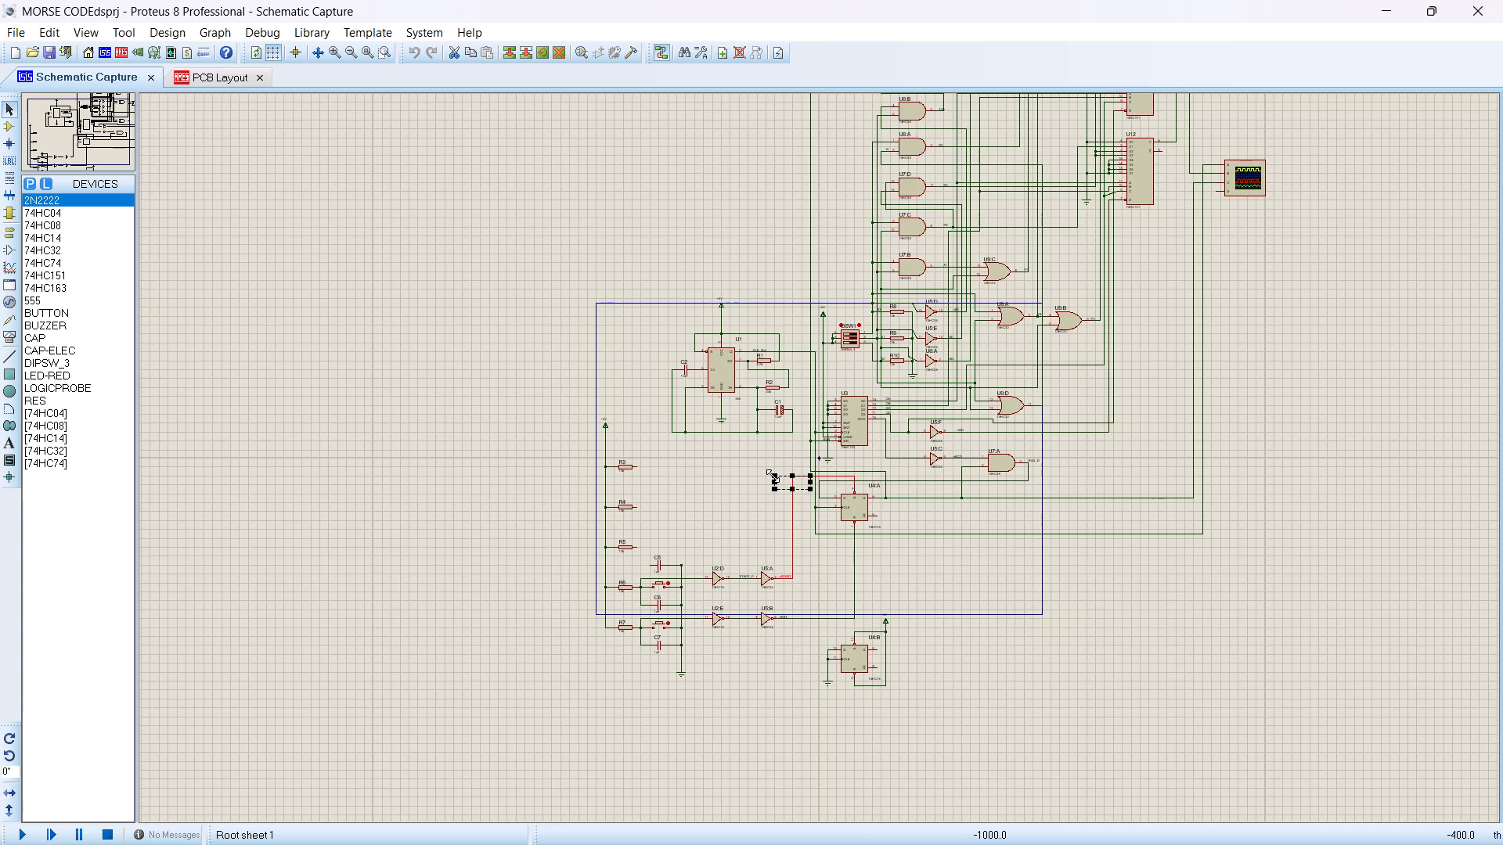
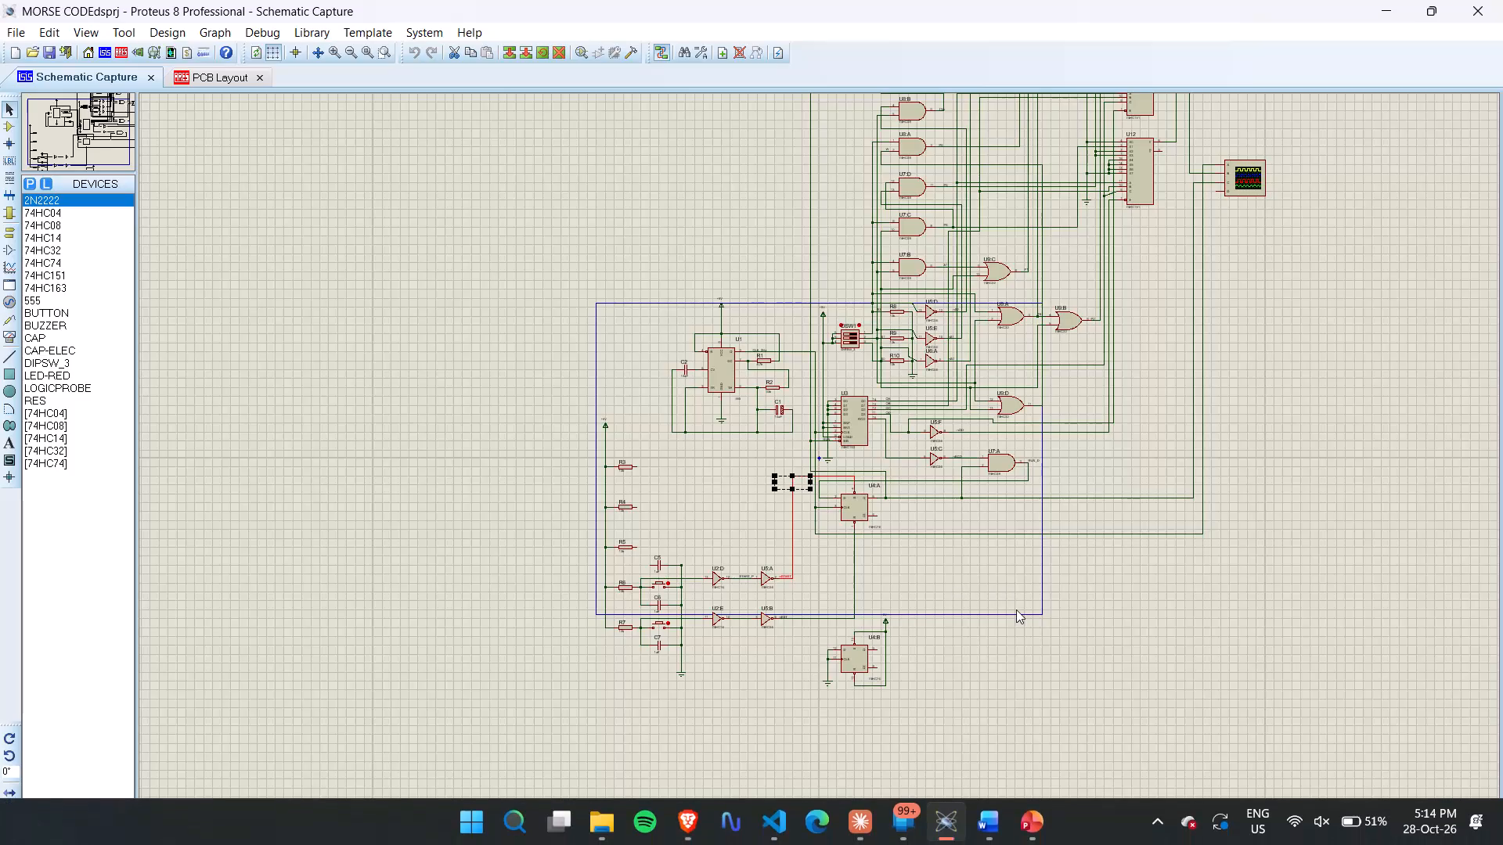
Close the DE_CP.pptx presentation without saving its changes.
{"action": "left_click", "coordinate": [1016, 609]}
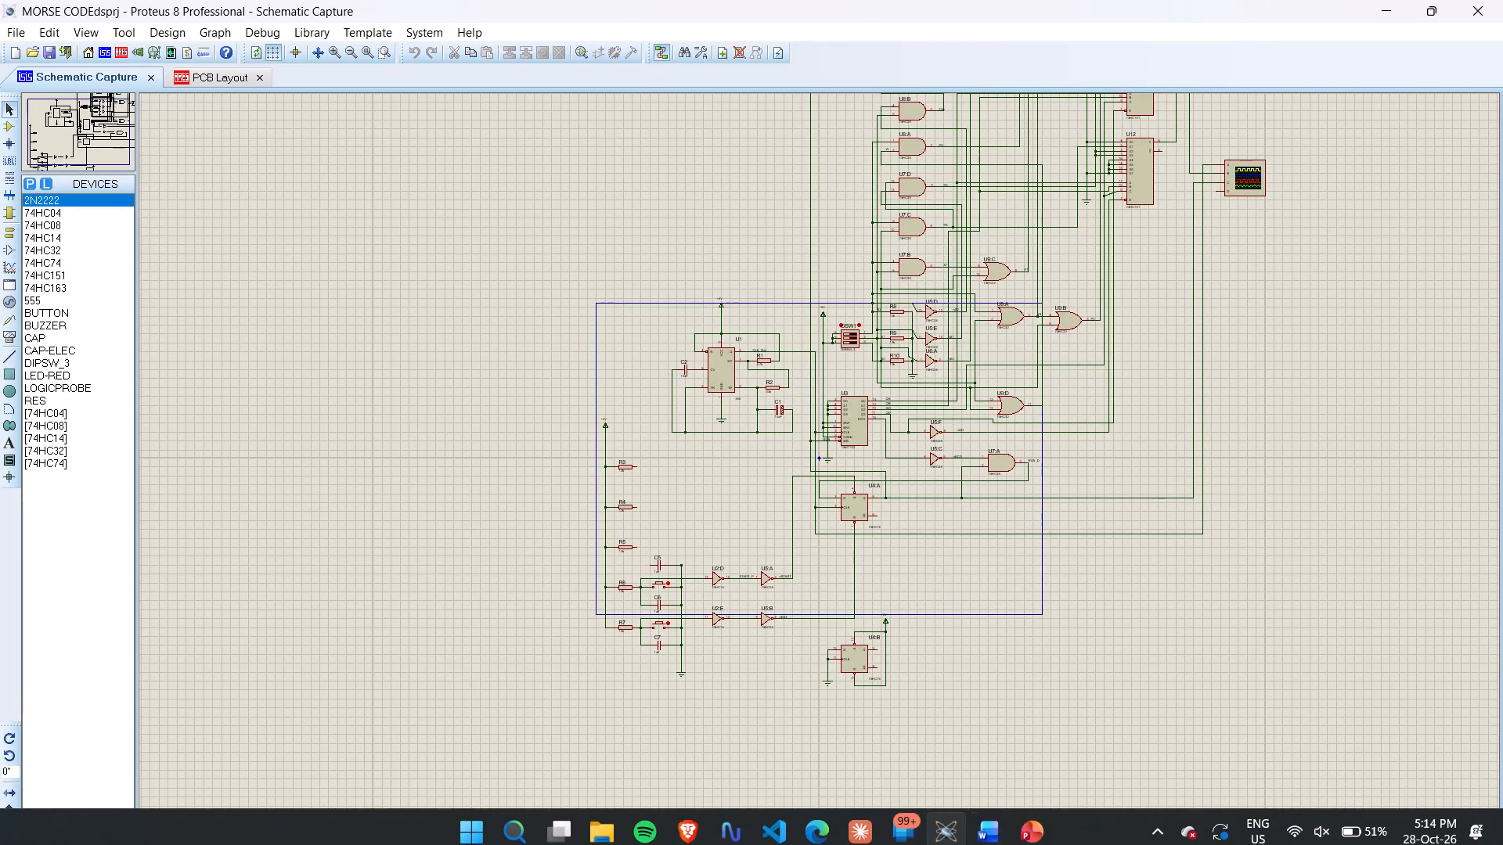
{"action": "left_click", "coordinate": [1015, 836]}
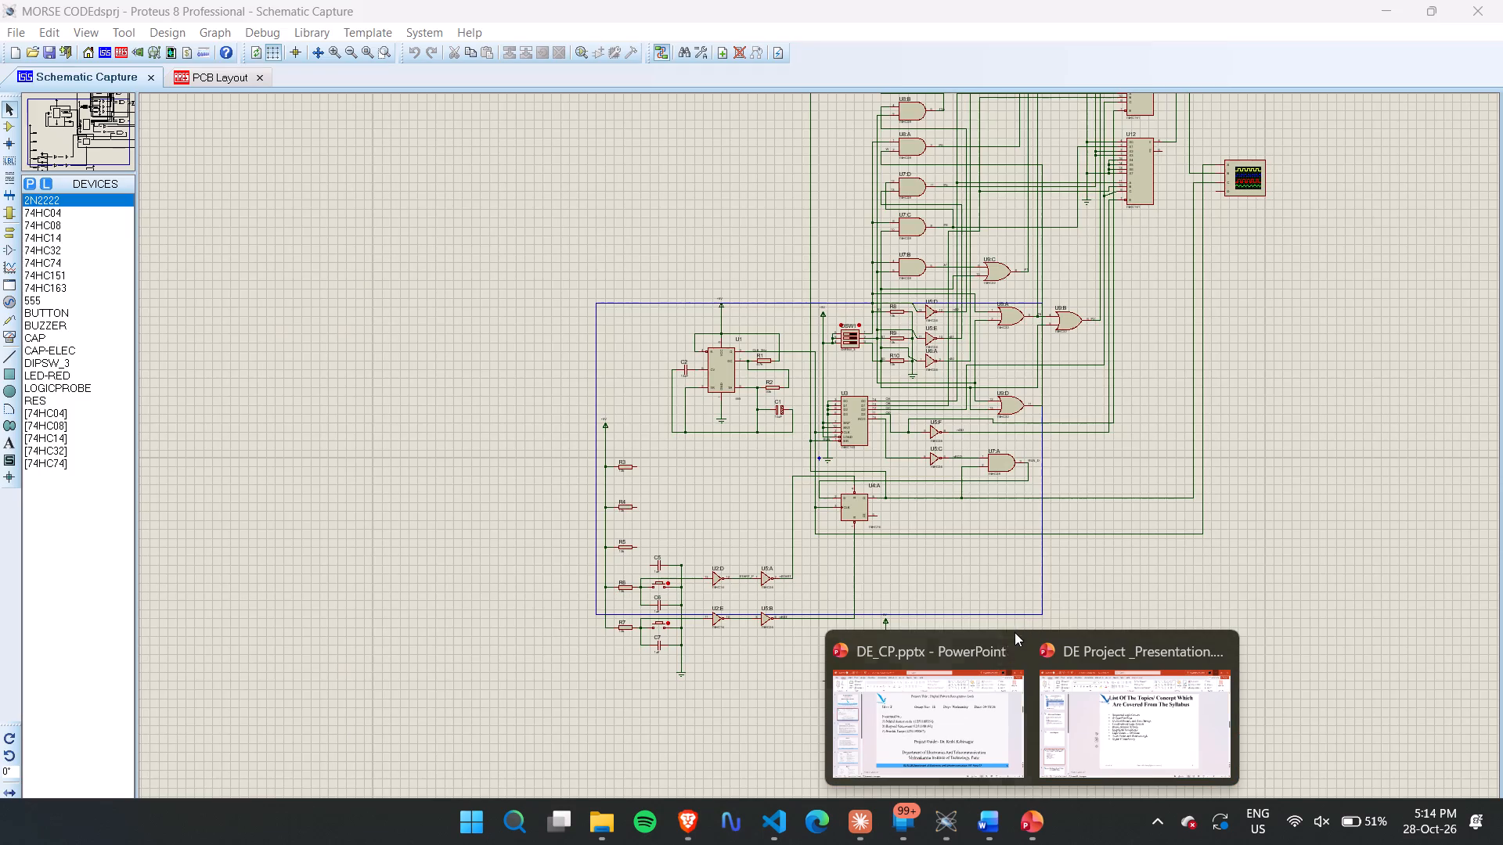
{"action": "left_click", "coordinate": [1007, 642]}
{"action": "left_click", "coordinate": [1095, 738]}
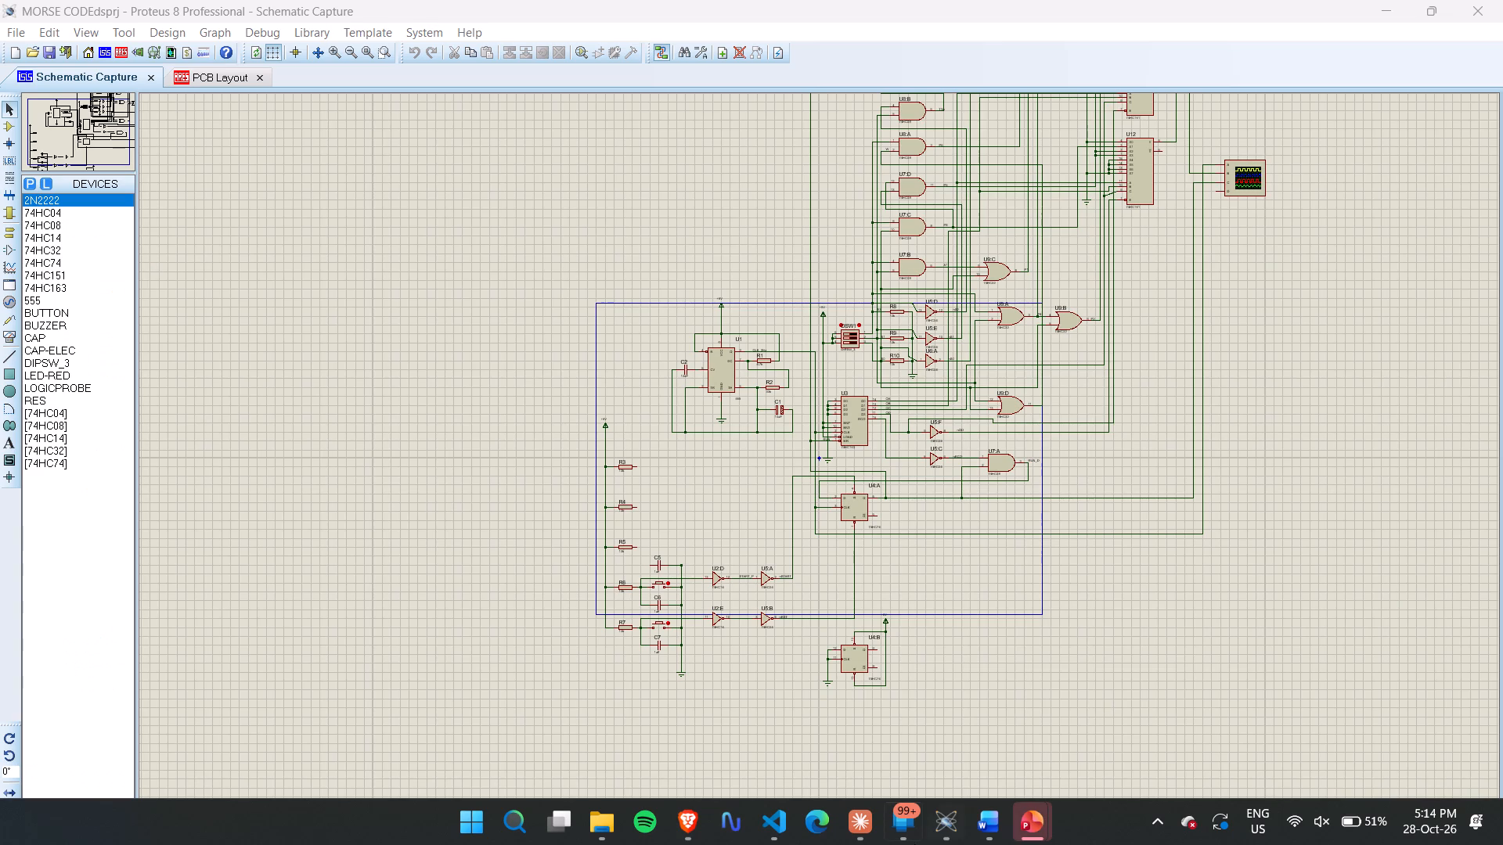
{"action": "left_click", "coordinate": [1034, 804]}
{"action": "left_click", "coordinate": [925, 730]}
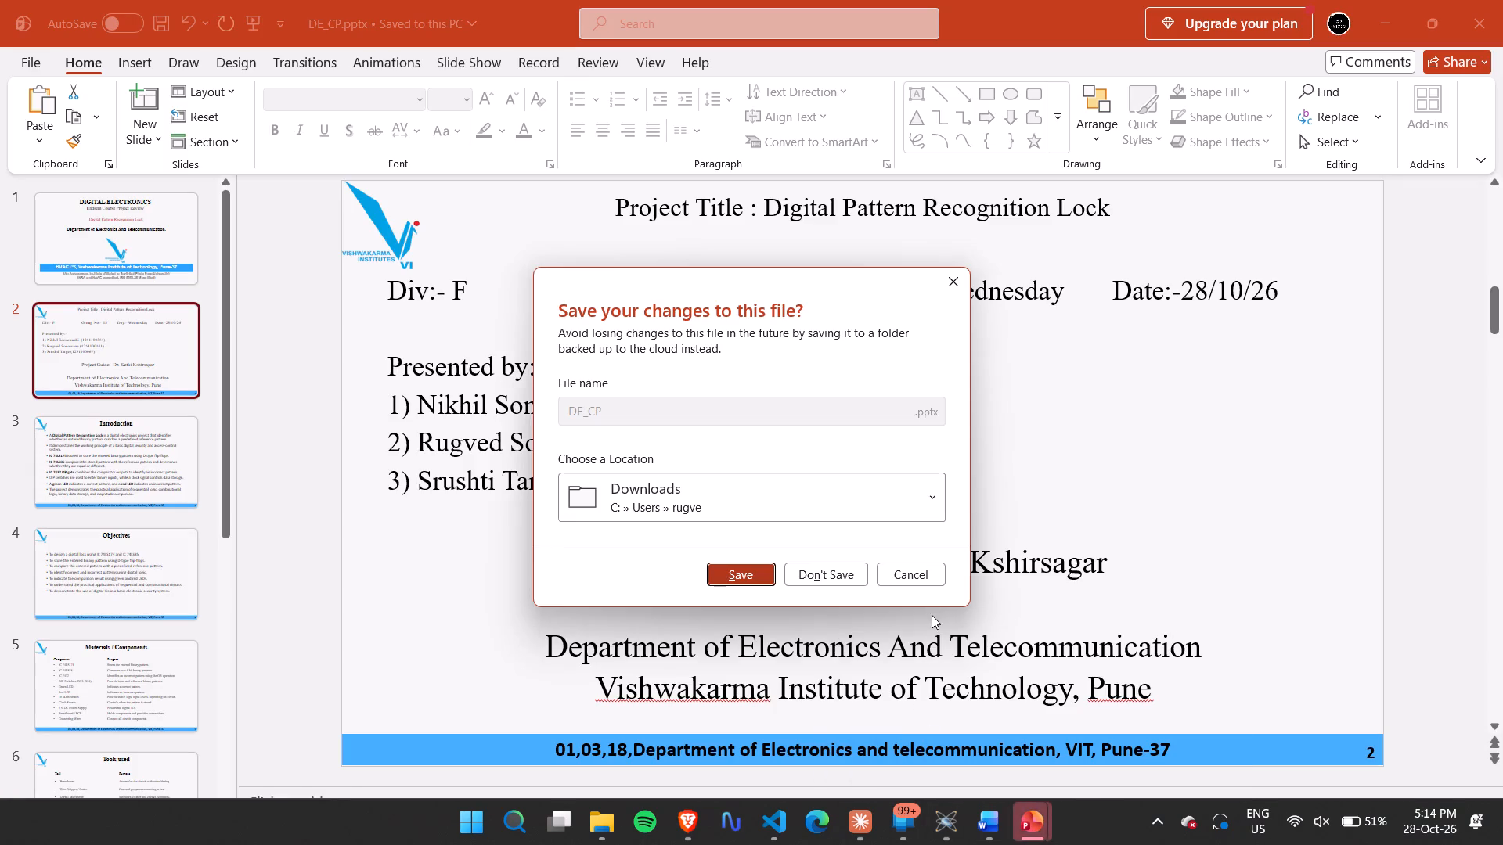
{"action": "left_click", "coordinate": [852, 575]}
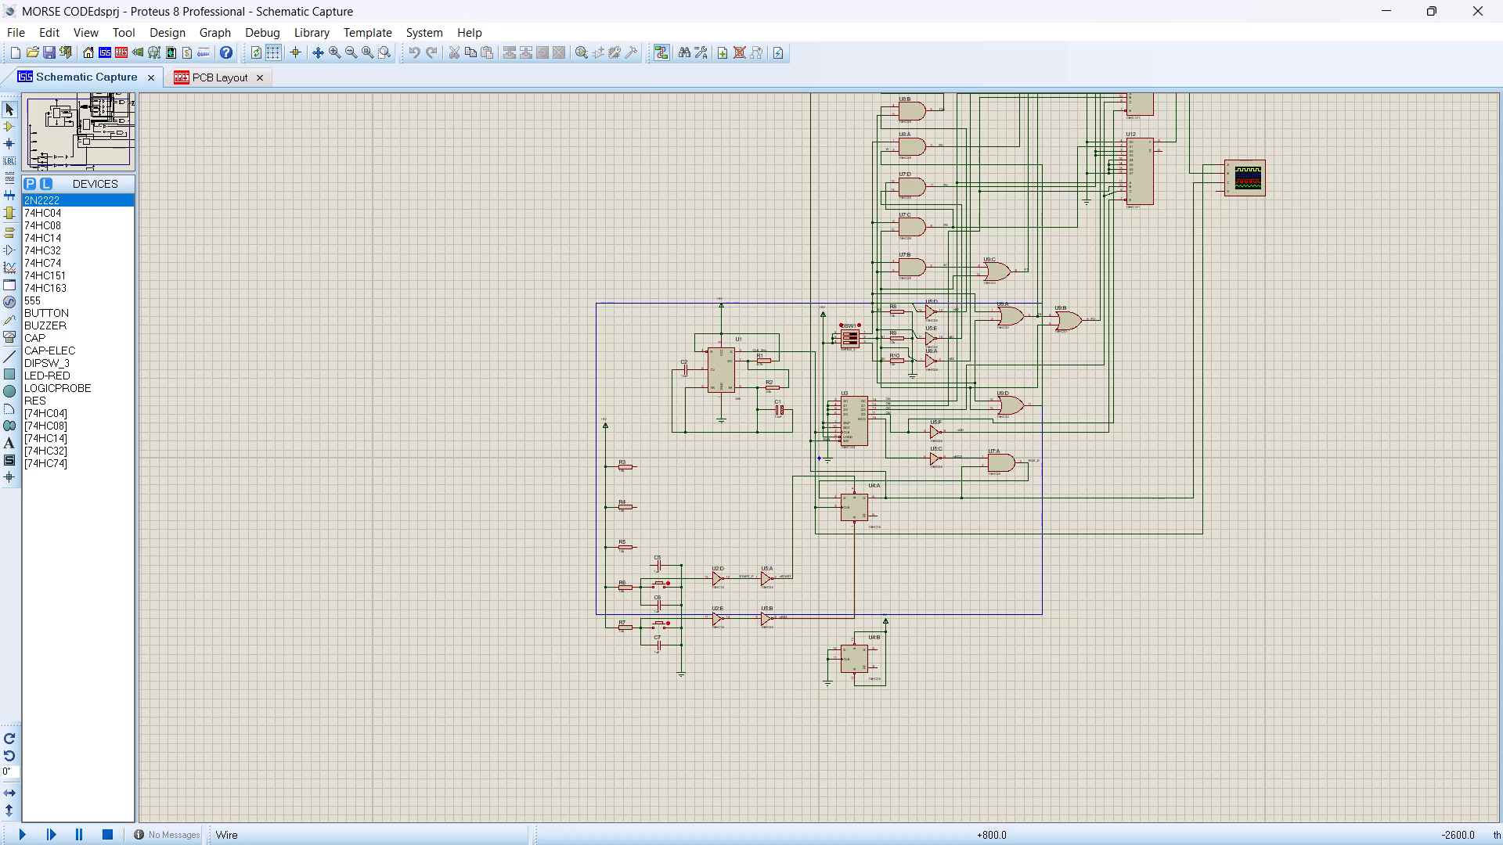
Put the Proteus window away and return to the syllabus topics slide of the DE Project presentation.
{"action": "left_click_drag", "start_coordinate": [1357, 9], "coordinate": [1376, 0]}
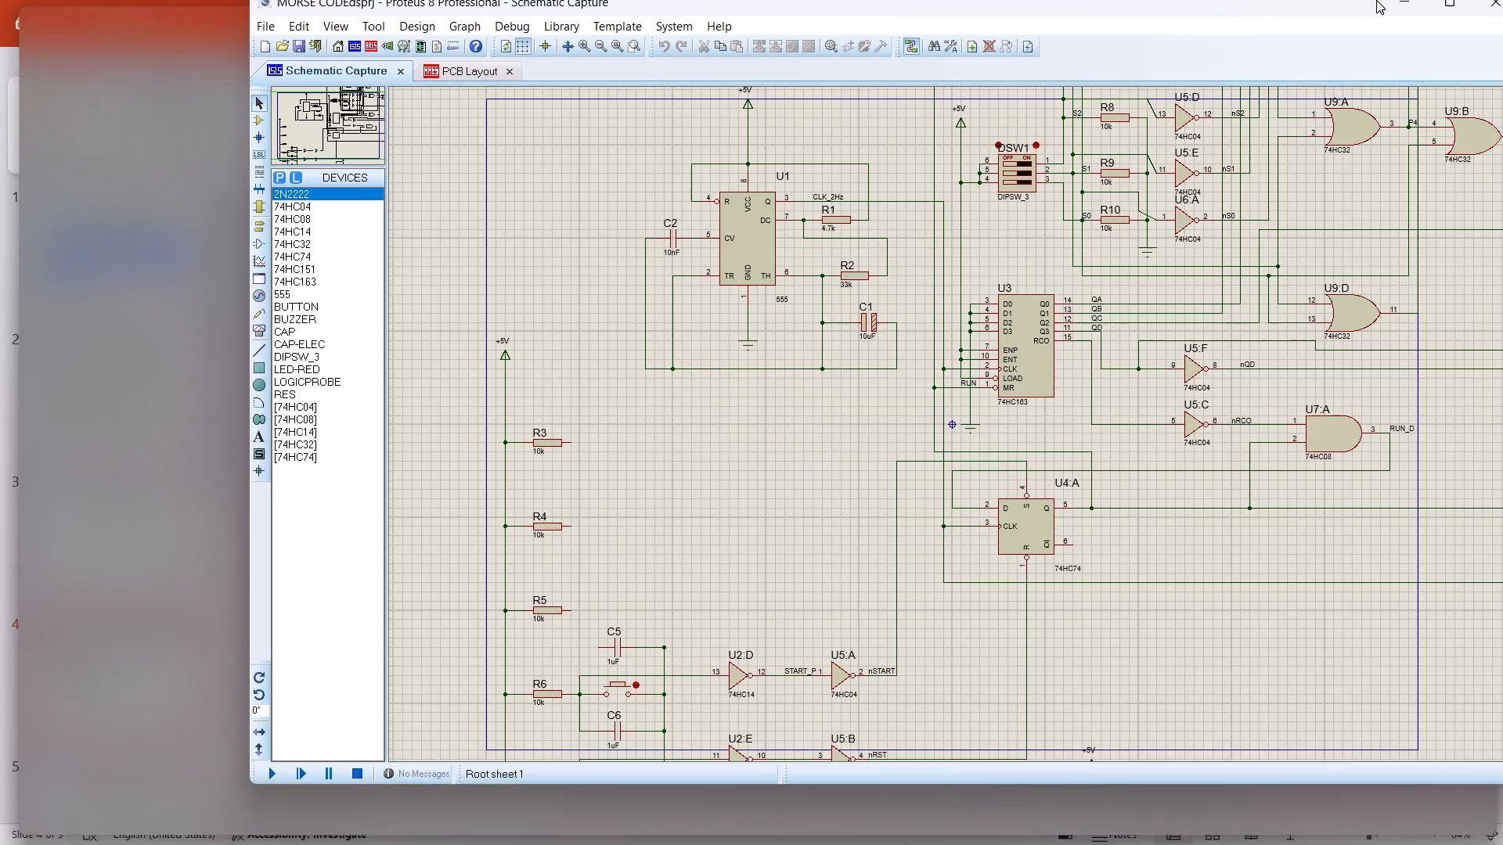
{"action": "left_click_drag", "start_coordinate": [1376, 0], "coordinate": [1343, 0]}
{"action": "left_click", "coordinate": [1369, 0]}
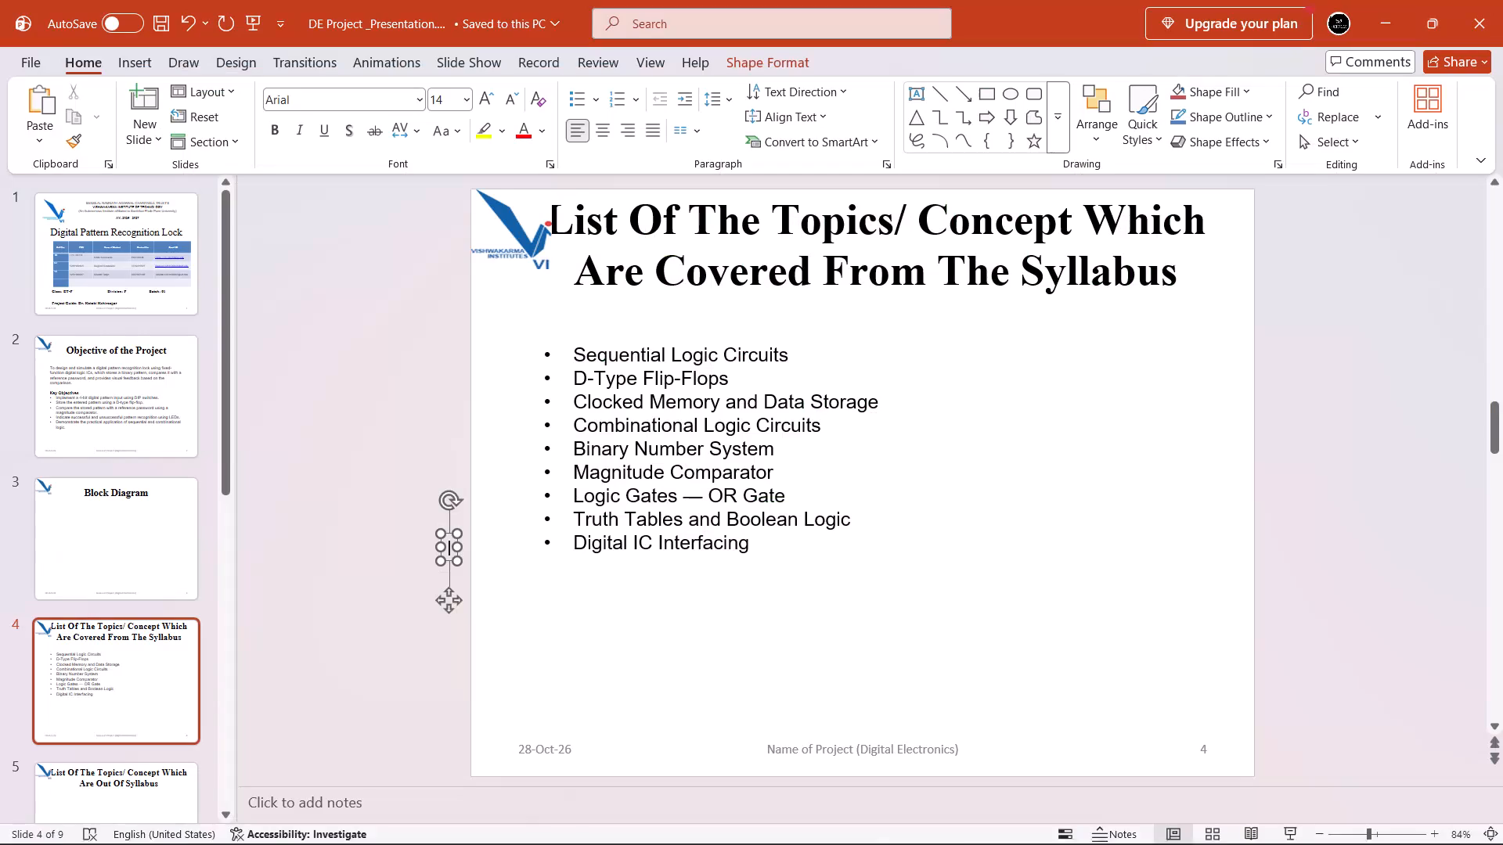
{"action": "left_click", "coordinate": [362, 635]}
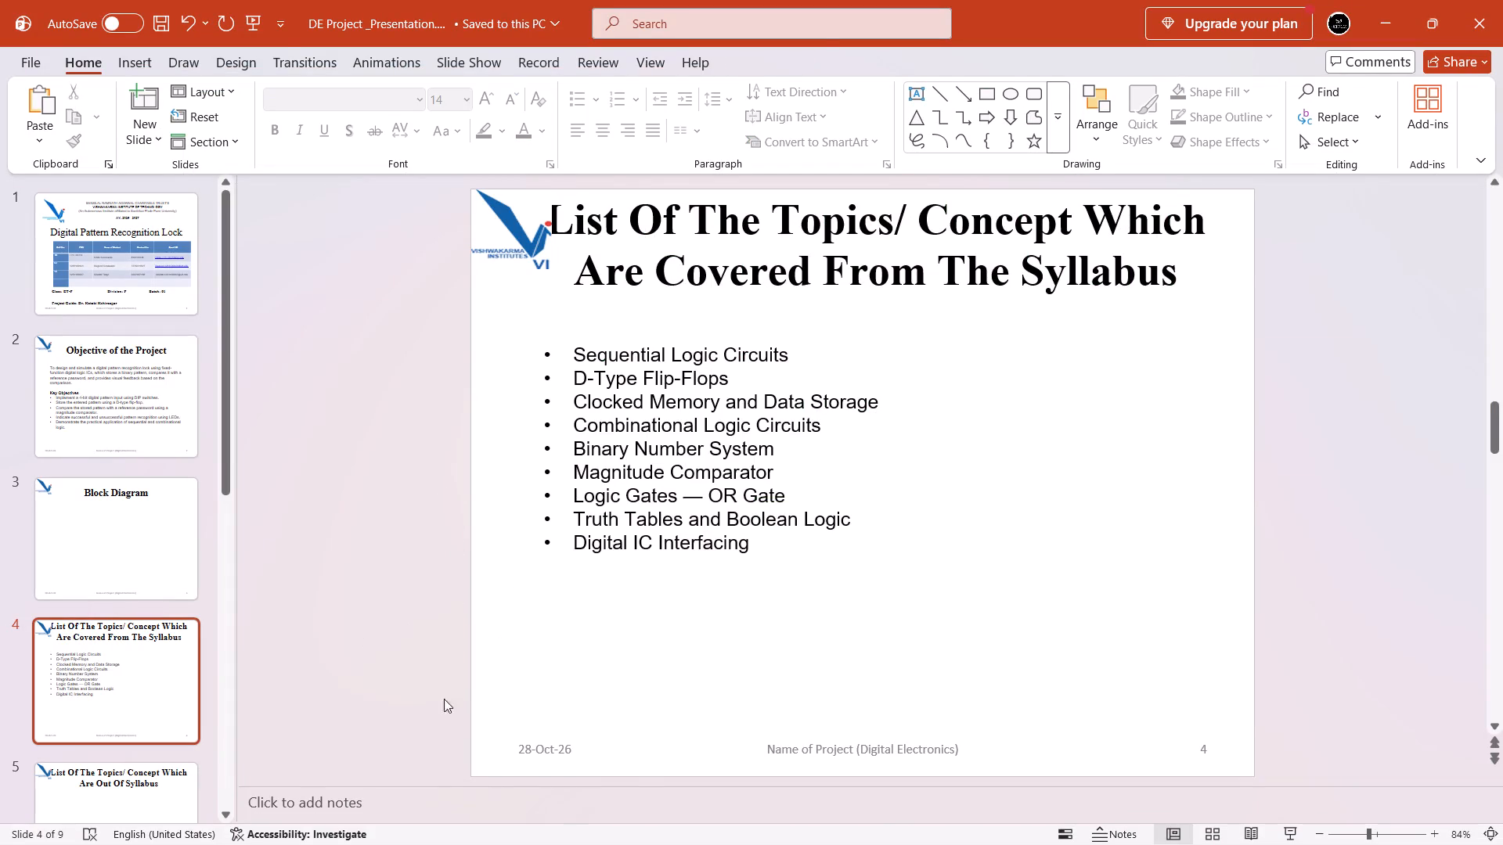
{"action": "left_click", "coordinate": [716, 545]}
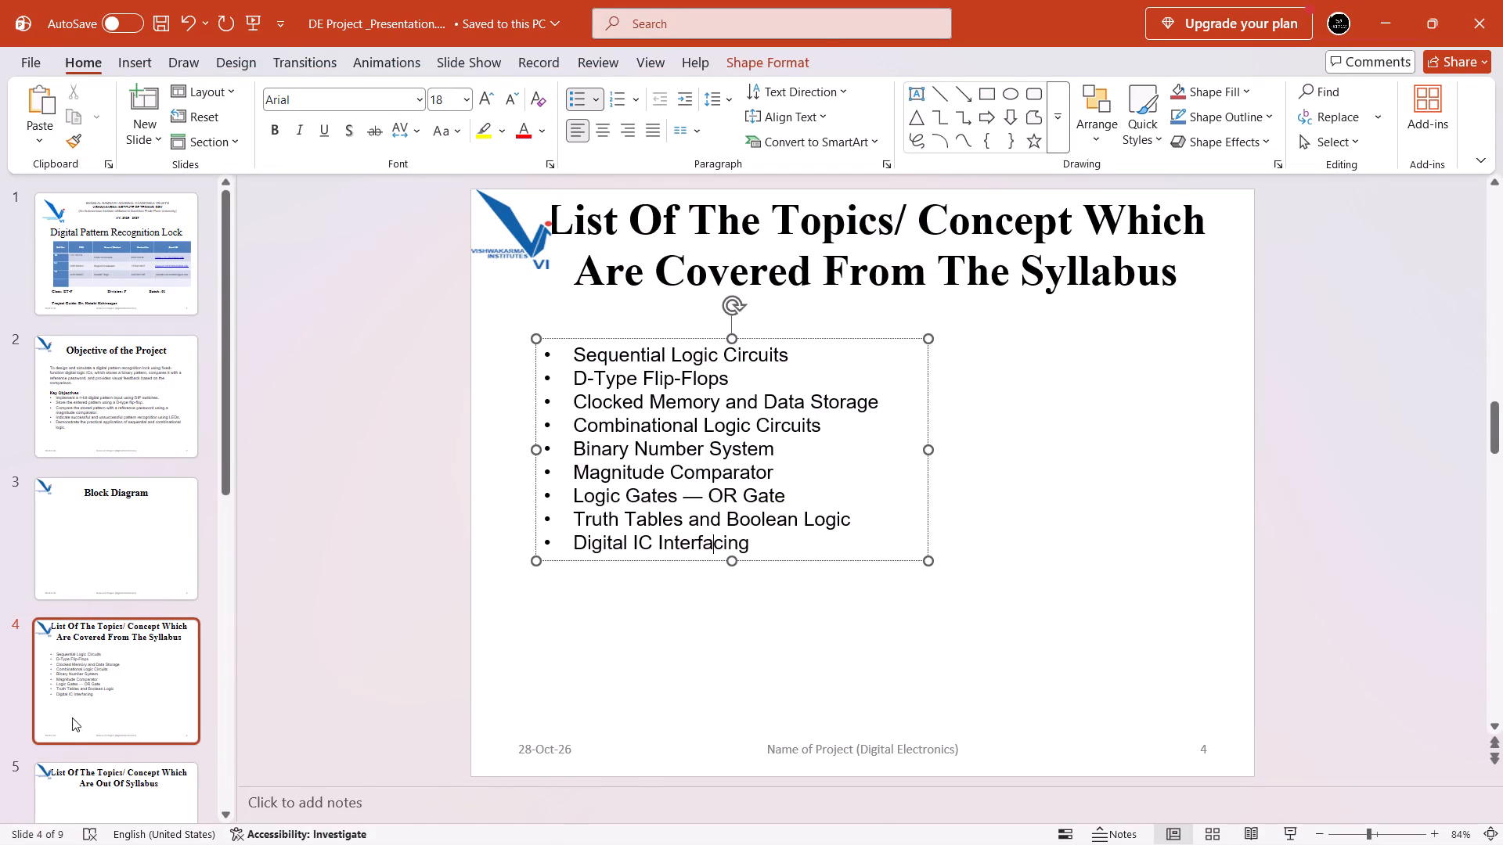
{"action": "left_click", "coordinate": [330, 637]}
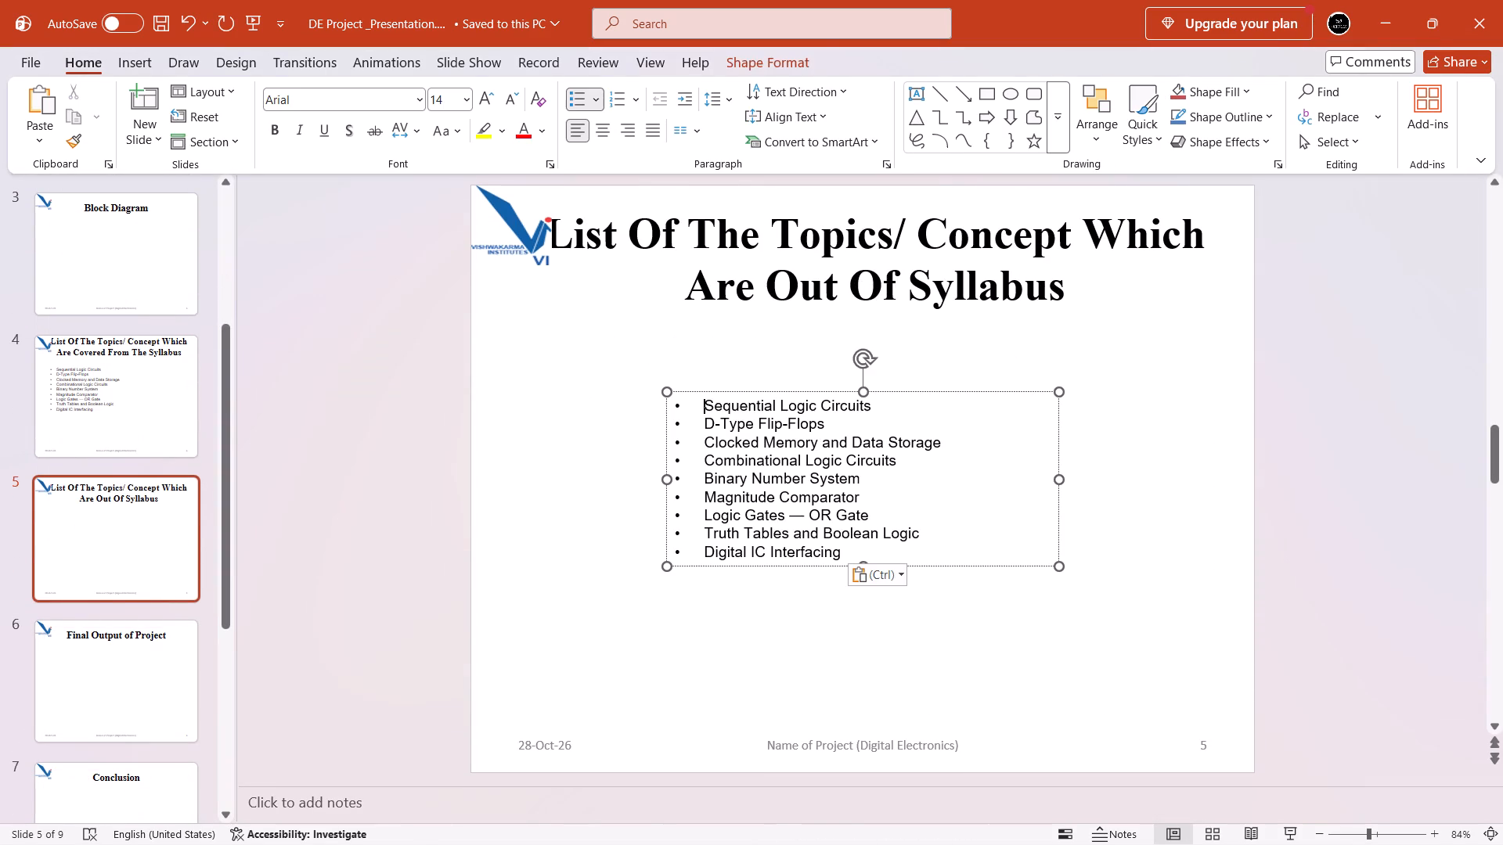
{"action": "left_click", "coordinate": [971, 473]}
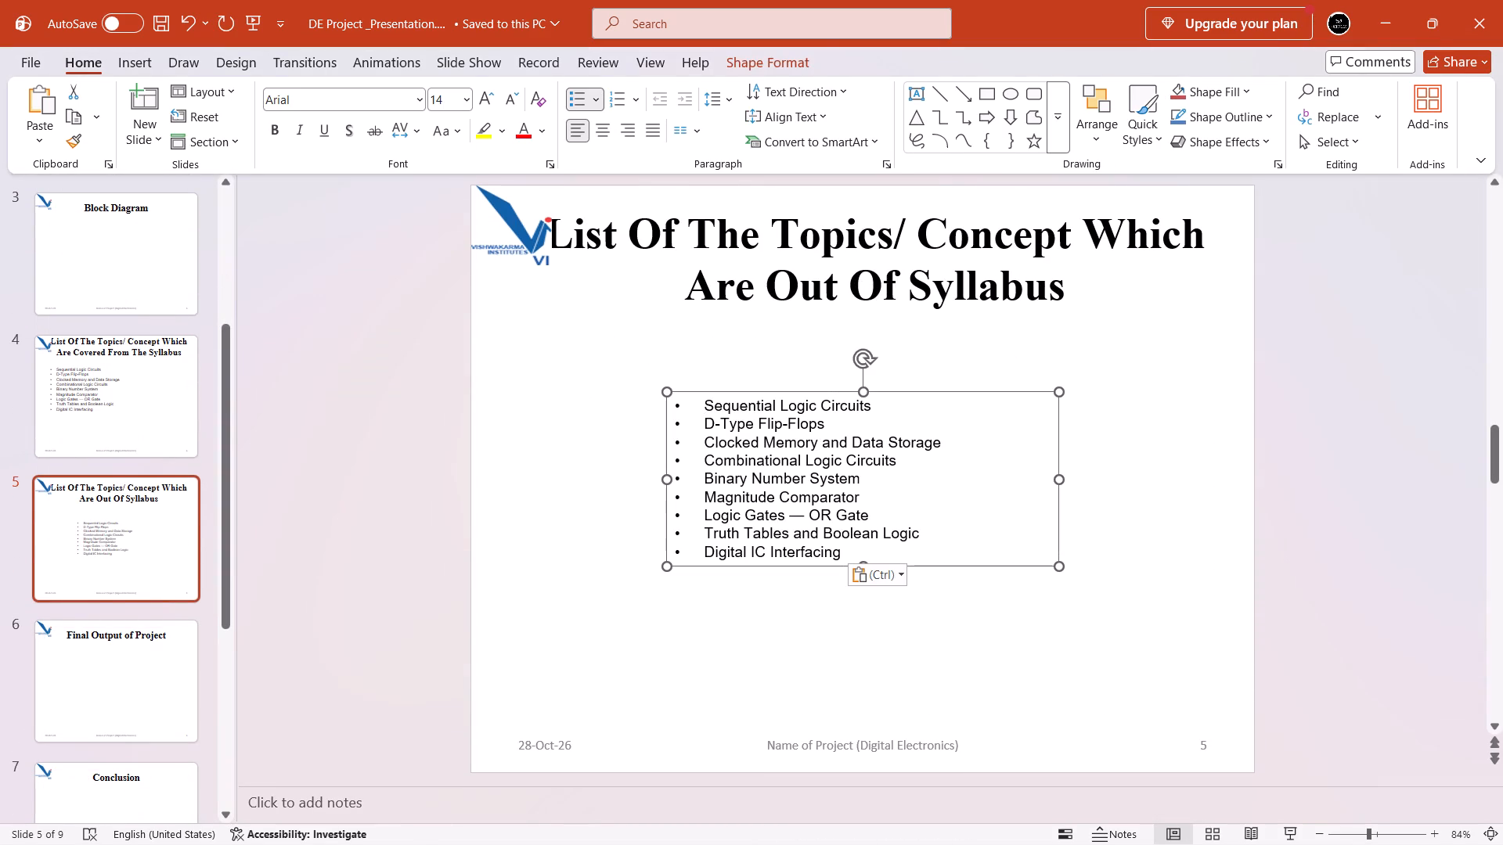
Move the pasted topics list on slide 5 up and to the left so it sits just beneath the title.
{"action": "left_click", "coordinate": [528, 479]}
{"action": "left_click", "coordinate": [689, 457]}
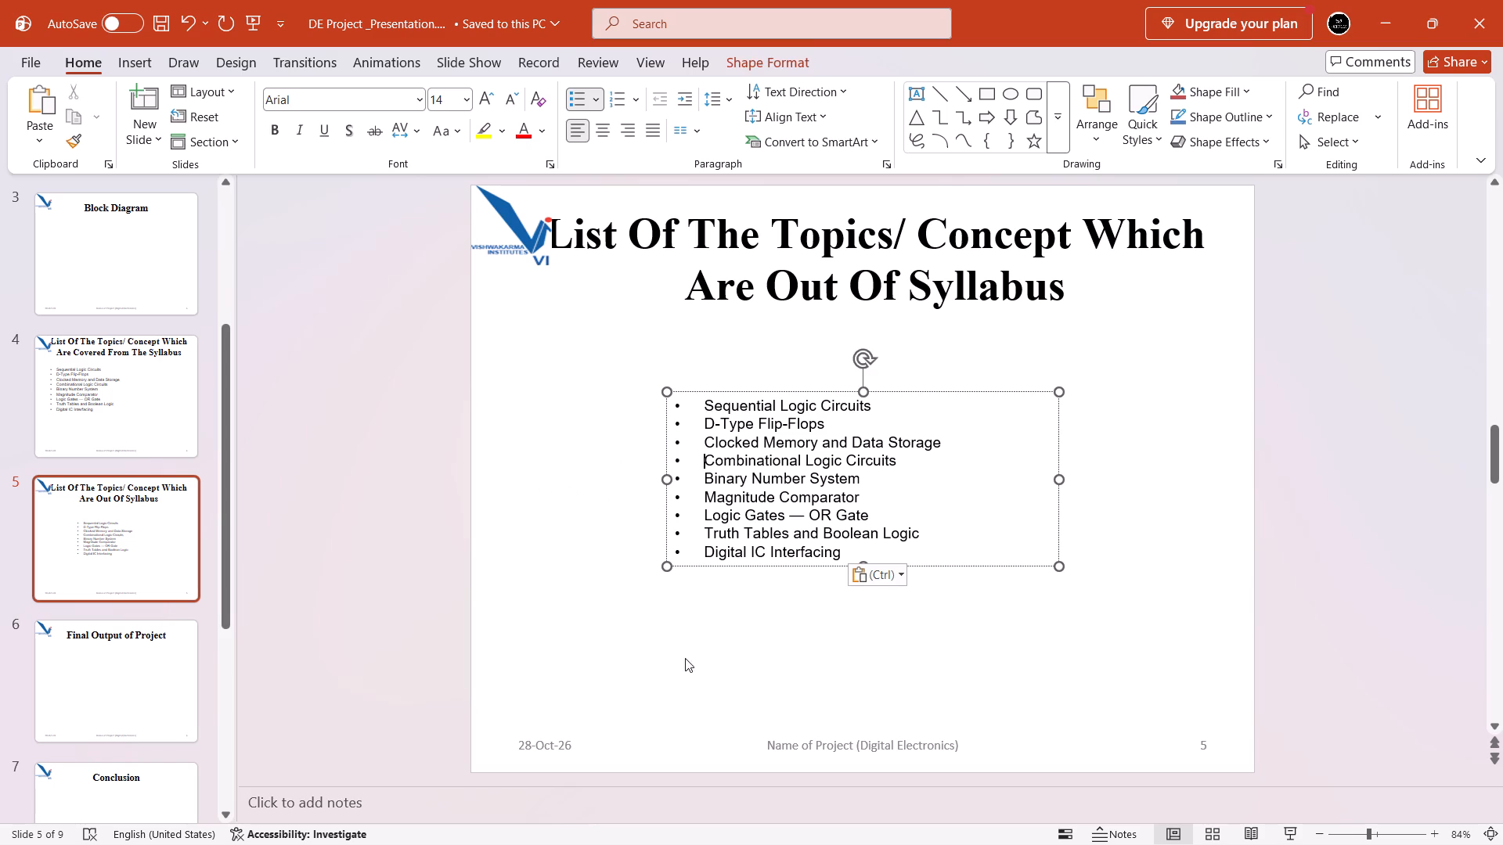
{"action": "left_click_drag", "start_coordinate": [744, 569], "coordinate": [619, 512]}
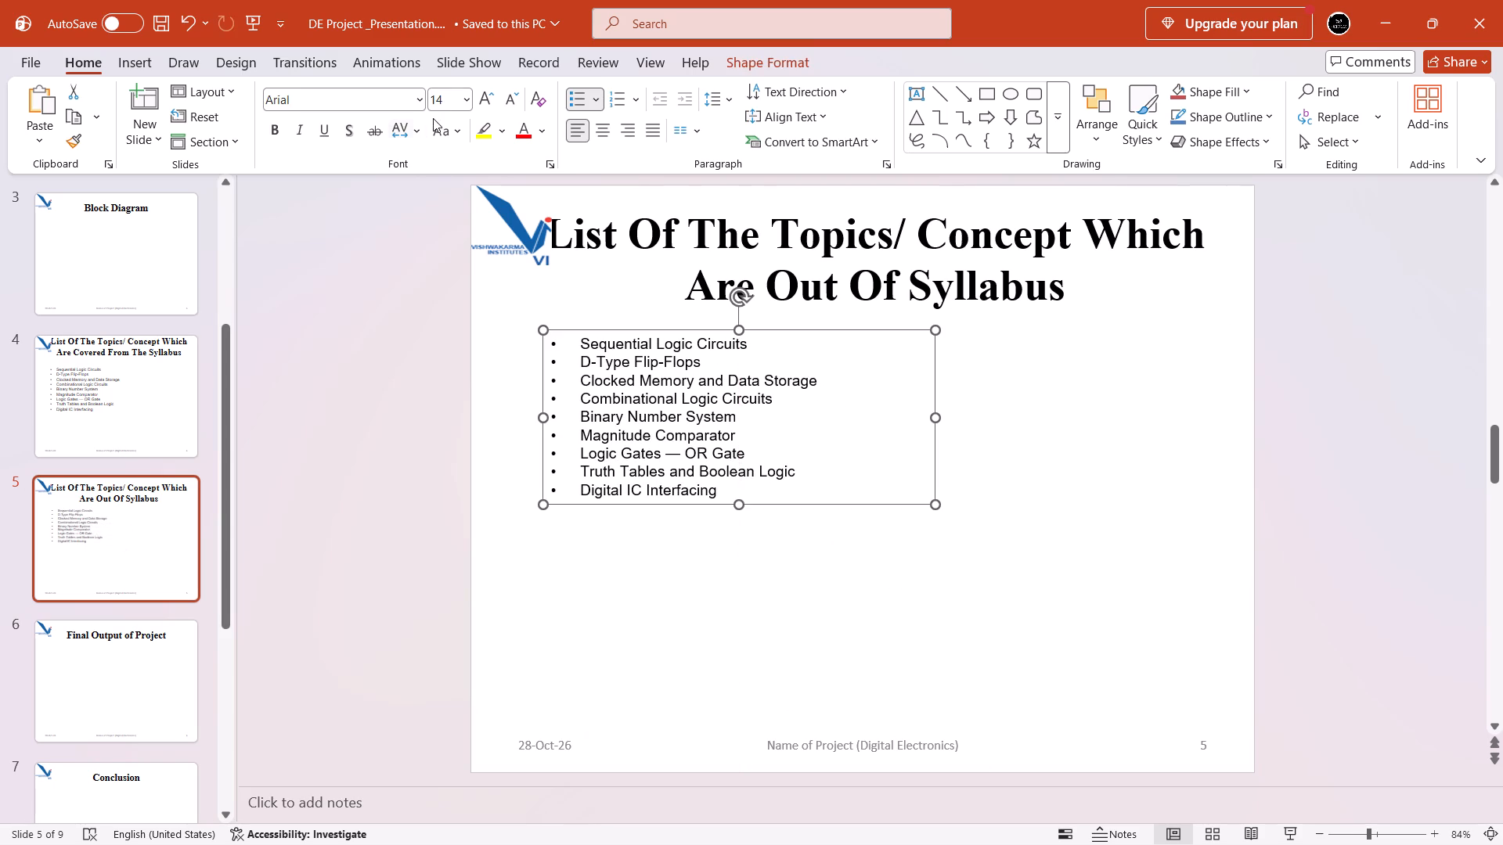
Set all the text in the slide 5 topics list to font size 18.
{"action": "left_click", "coordinate": [611, 448]}
{"action": "key", "text": "ctrl+a"}
{"action": "key", "text": "ctrl+a"}
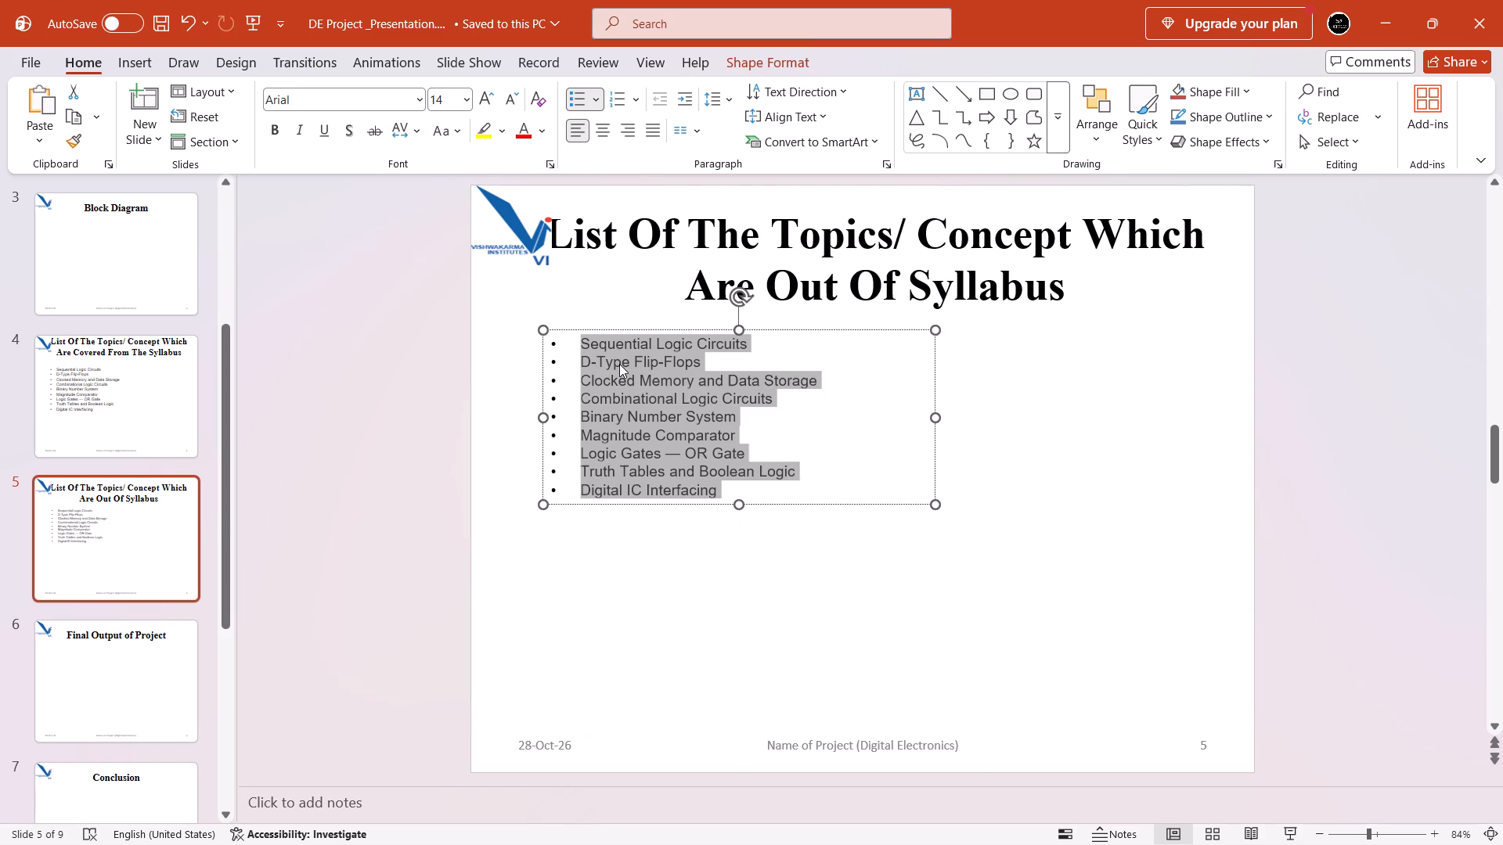
{"action": "left_click", "coordinate": [467, 102]}
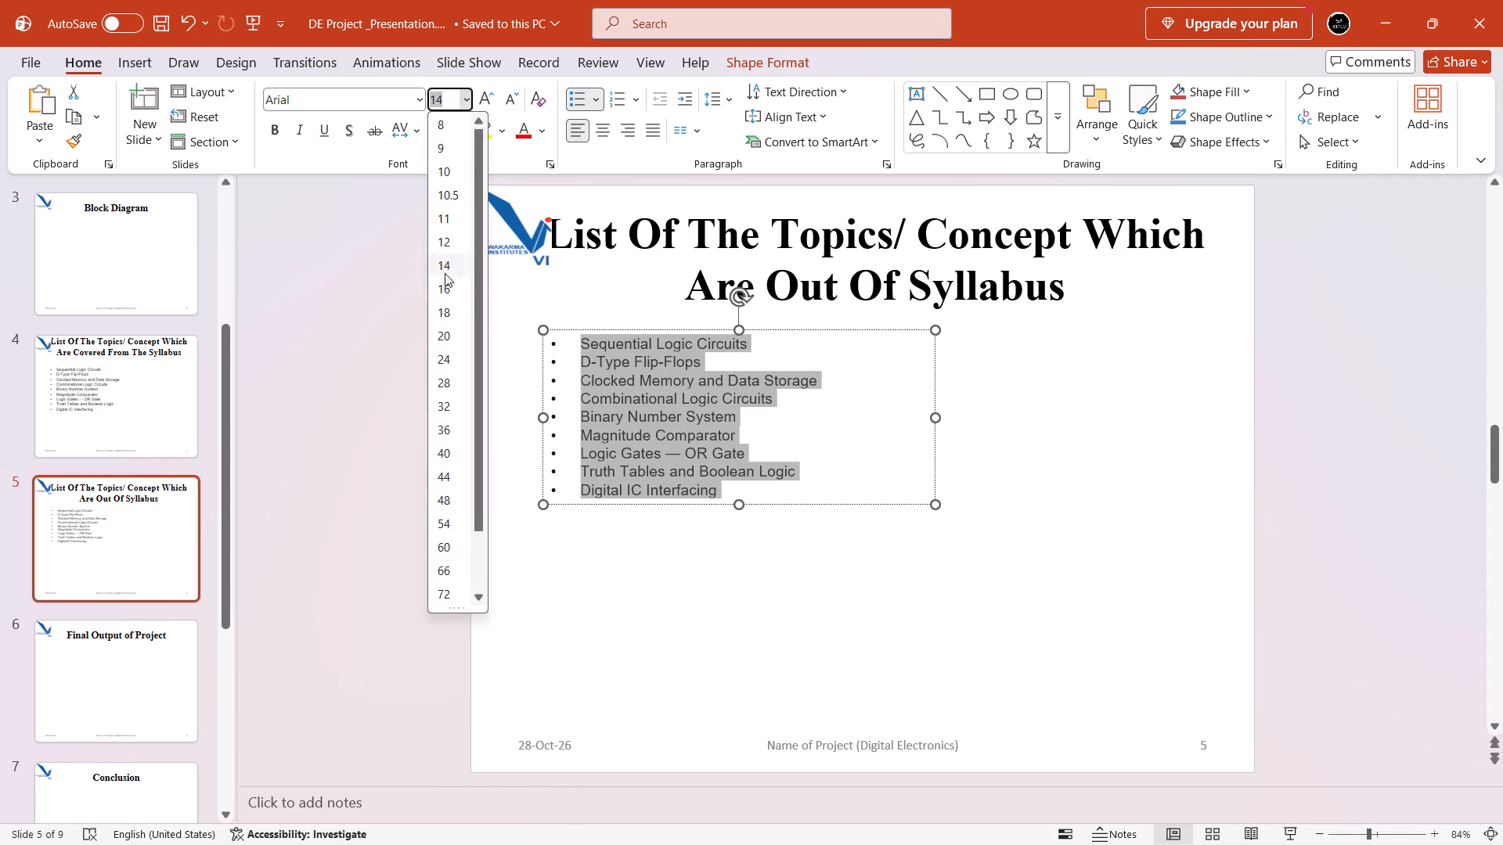
{"action": "left_click", "coordinate": [447, 305]}
{"action": "left_click", "coordinate": [346, 397]}
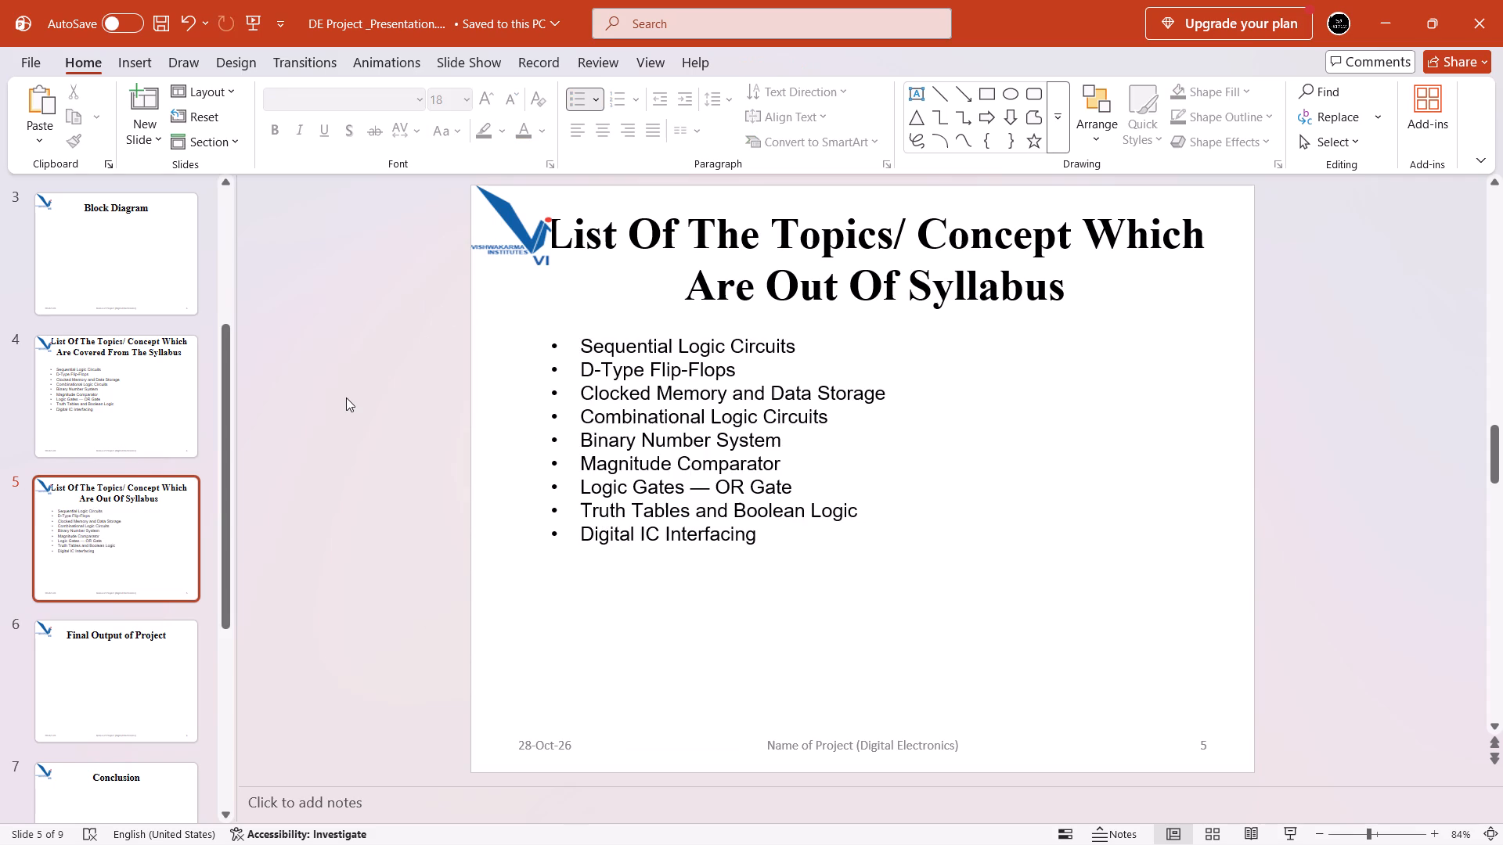
Check slide 4, then open the Final Output of Project slide and consult ChatGPT's "Slide 7 — Final Output of Project" section.
{"action": "left_click", "coordinate": [57, 450]}
{"action": "left_click", "coordinate": [441, 521]}
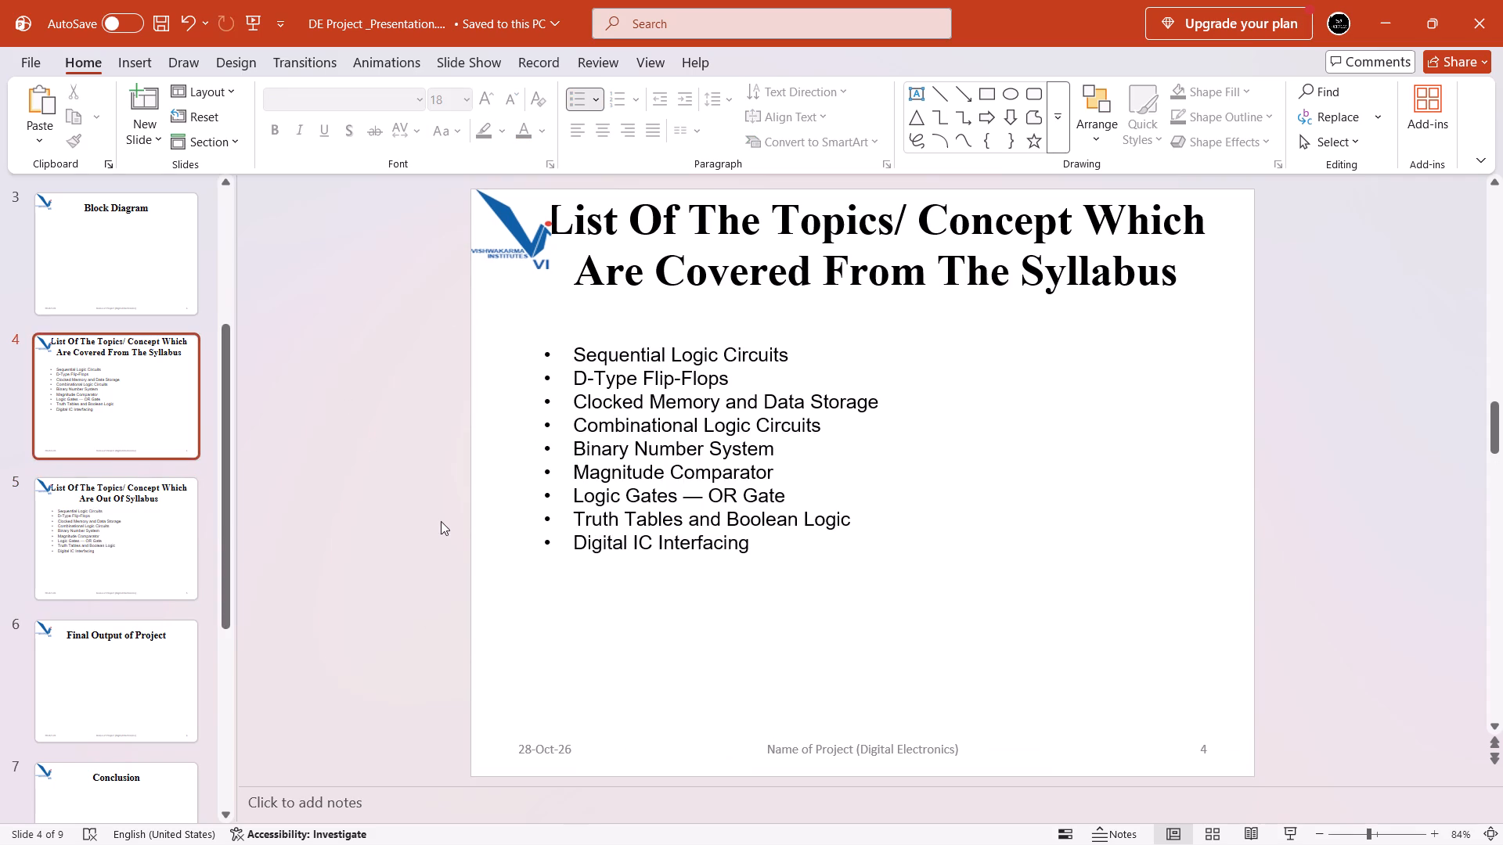
{"action": "left_click", "coordinate": [179, 679]}
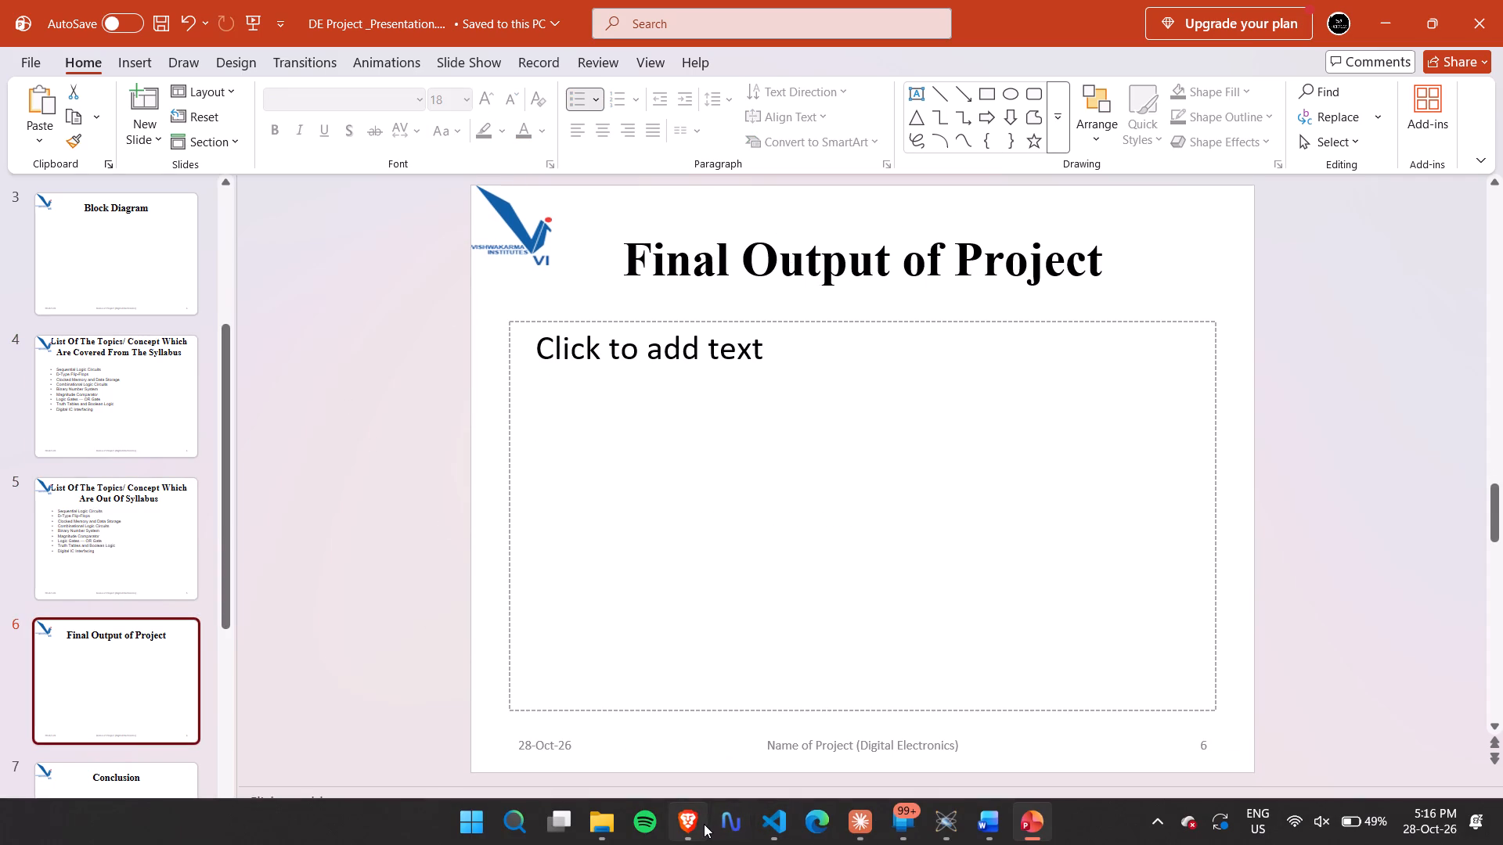
{"action": "left_click", "coordinate": [704, 824]}
{"action": "scroll", "coordinate": [750, 463], "scroll_direction": "down", "scroll_amount": 3}
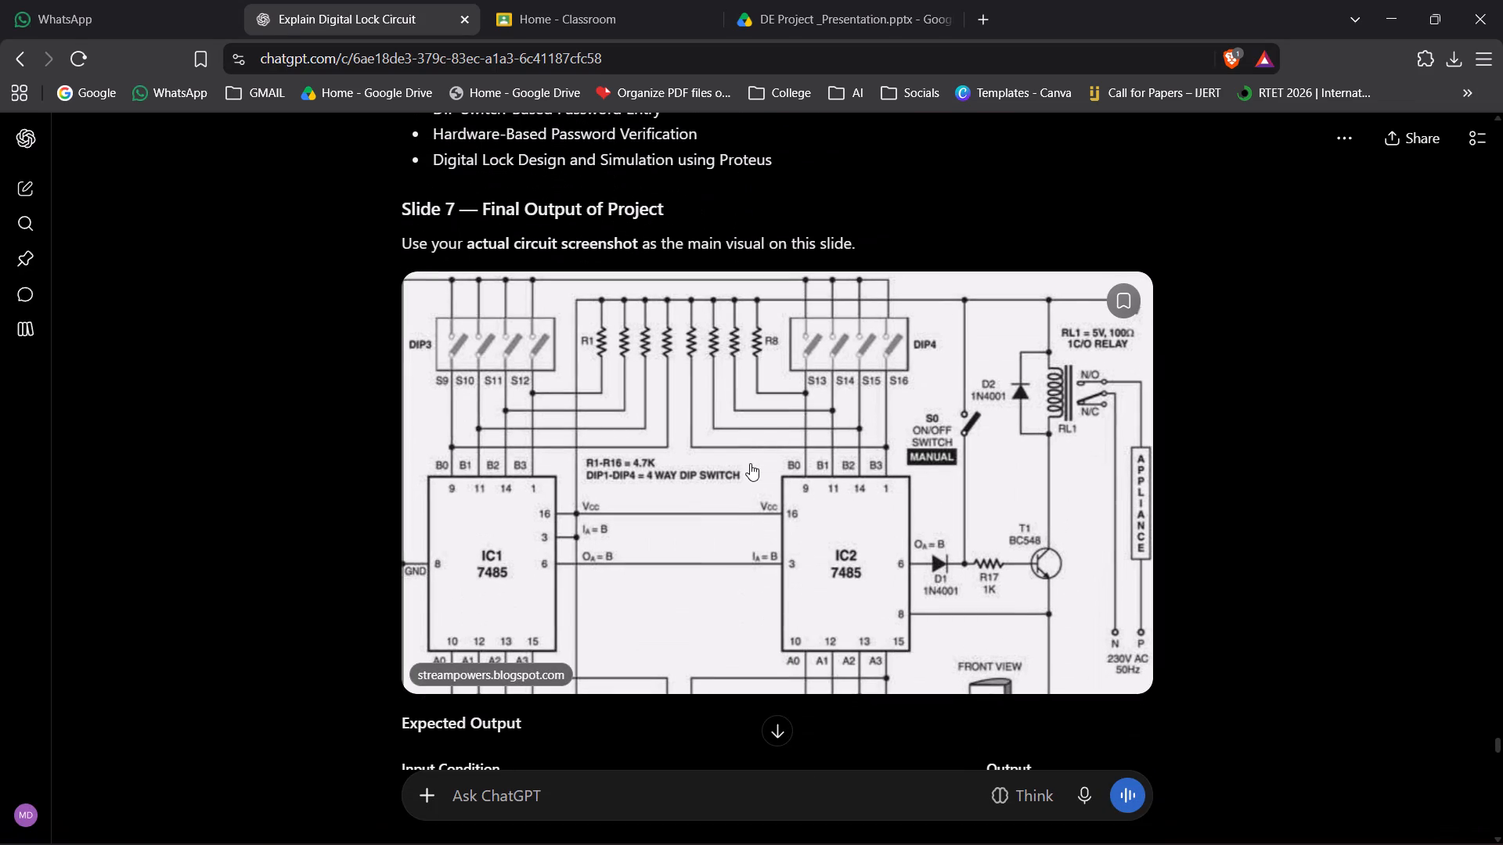
{"action": "left_click", "coordinate": [1392, 0]}
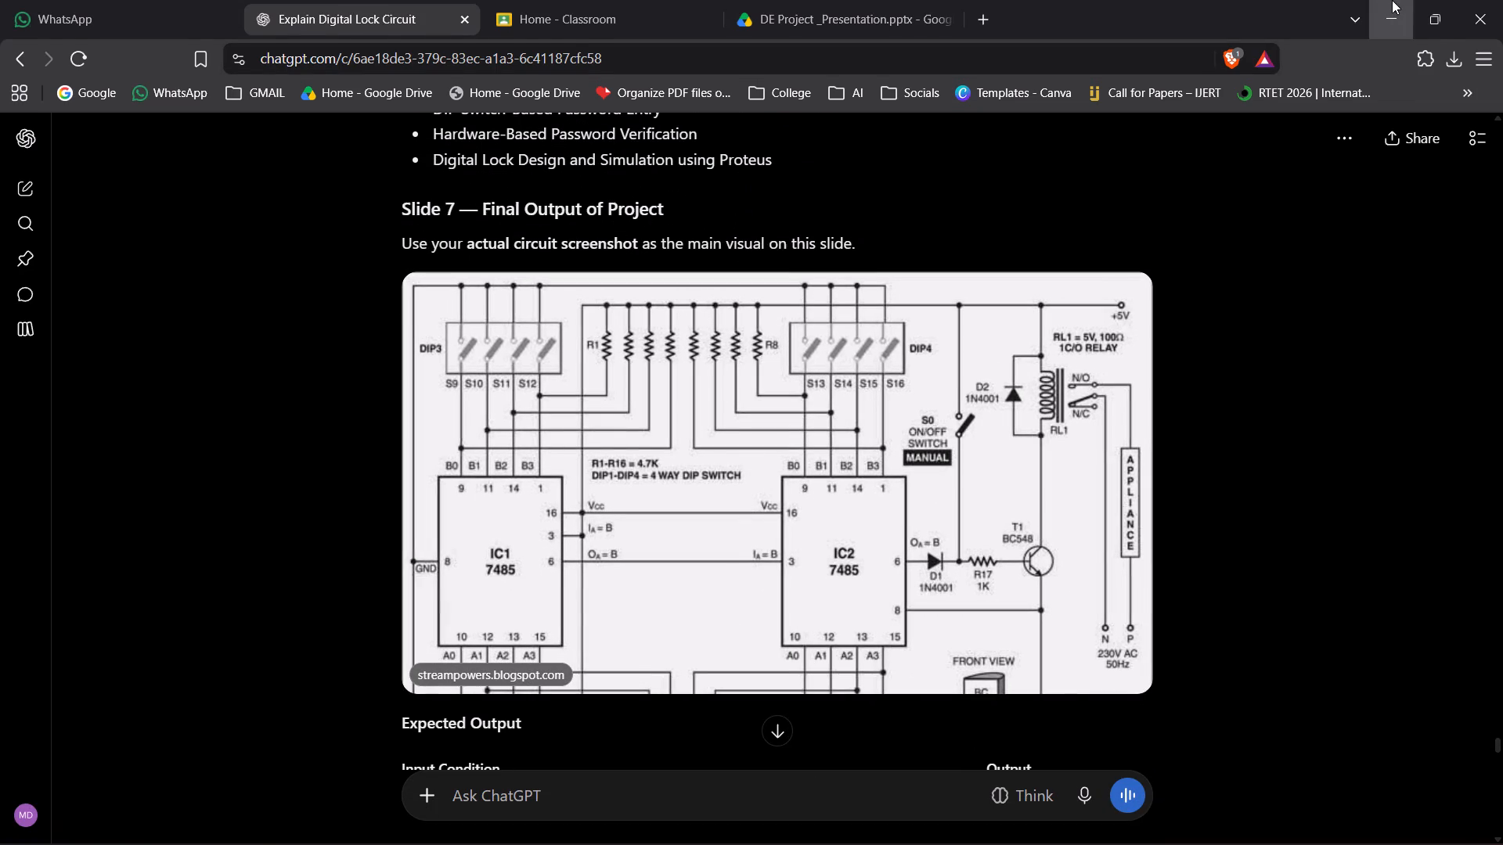
{"action": "left_click", "coordinate": [1032, 315]}
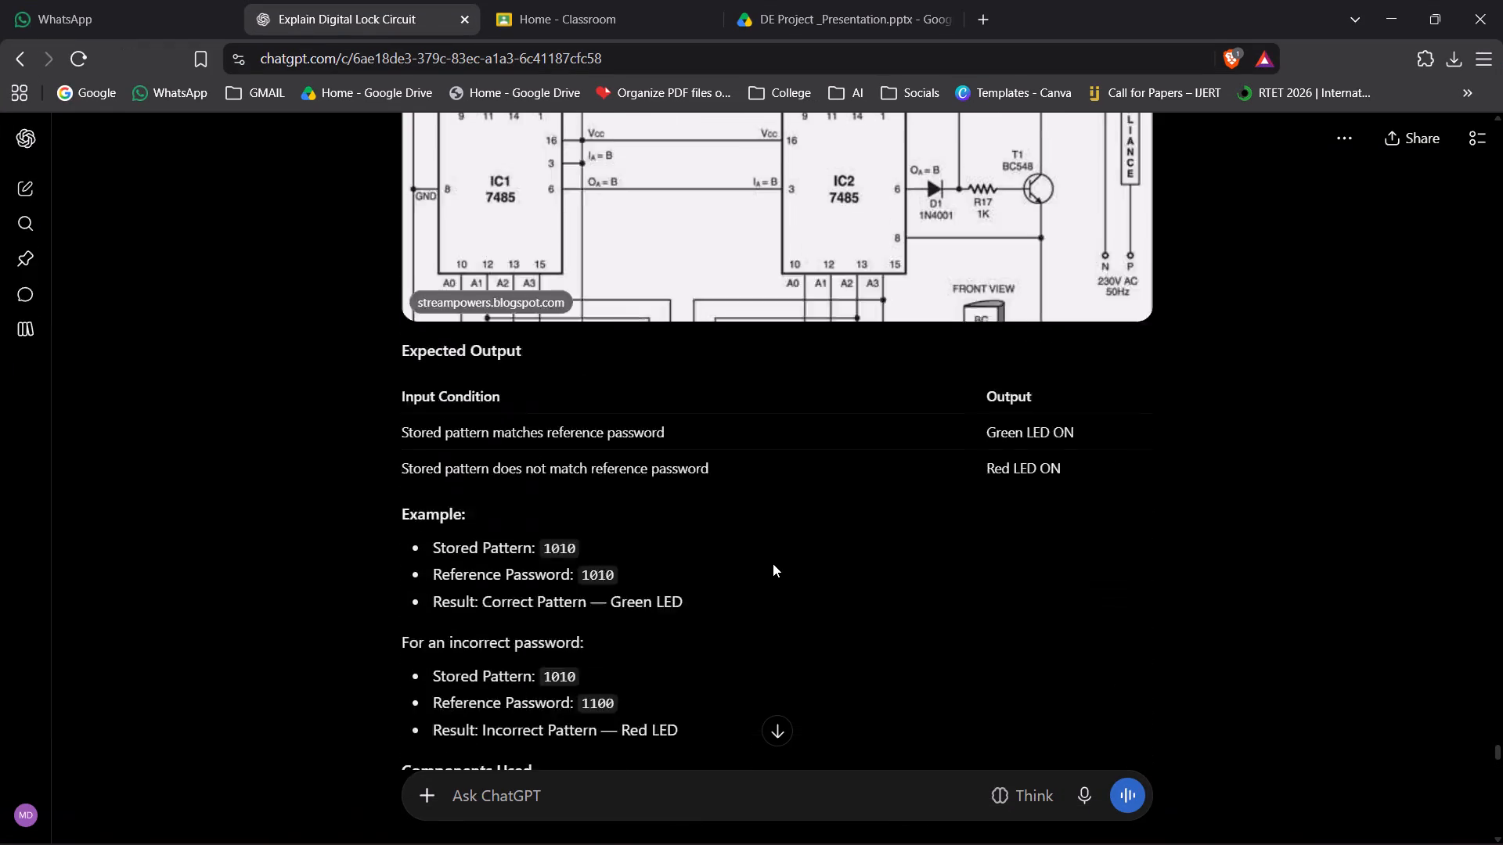
In the browser, read through ChatGPT's outside-syllabus topics, expected output, example and components sections.
{"action": "scroll", "coordinate": [773, 563], "scroll_direction": "up", "scroll_amount": 3}
{"action": "scroll", "coordinate": [773, 563], "scroll_direction": "right", "scroll_amount": 1}
{"action": "scroll", "coordinate": [773, 563], "scroll_direction": "down", "scroll_amount": 1}
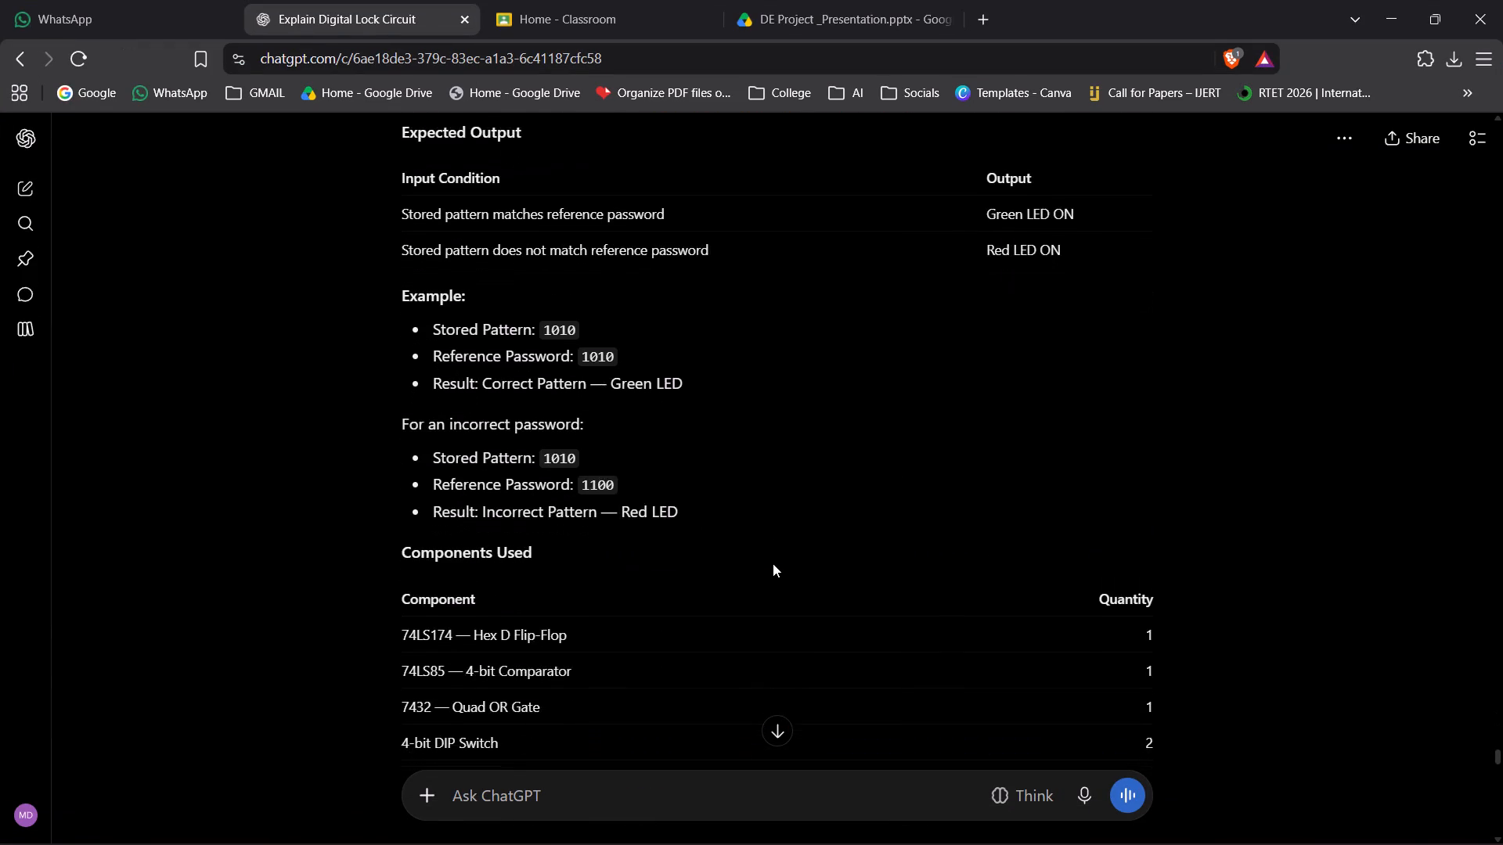
{"action": "scroll", "coordinate": [773, 563], "scroll_direction": "down", "scroll_amount": 1}
{"action": "scroll", "coordinate": [773, 563], "scroll_direction": "up", "scroll_amount": 5}
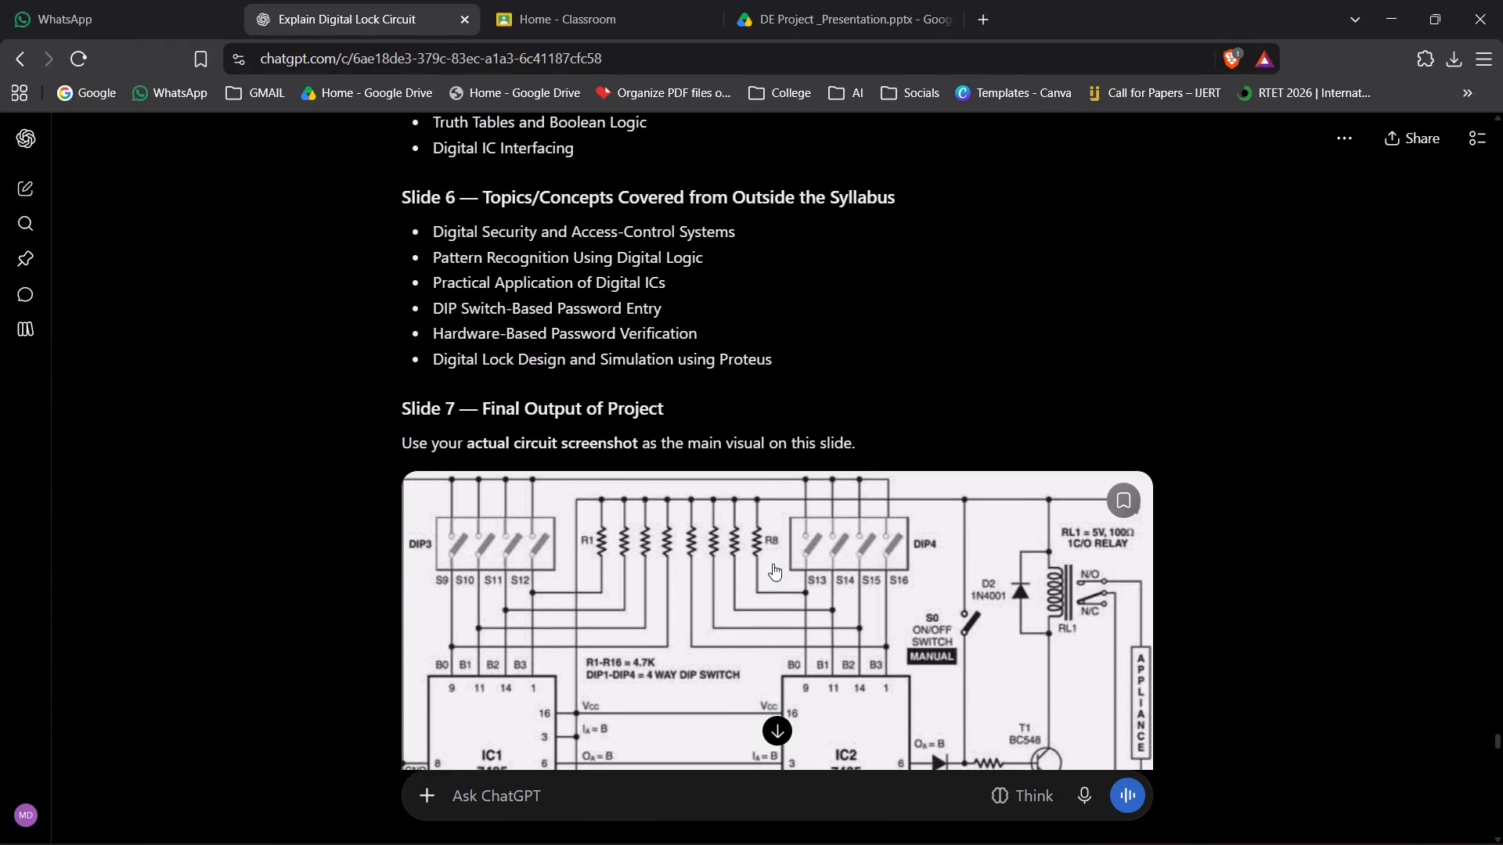
{"action": "scroll", "coordinate": [773, 563], "scroll_direction": "down", "scroll_amount": 1}
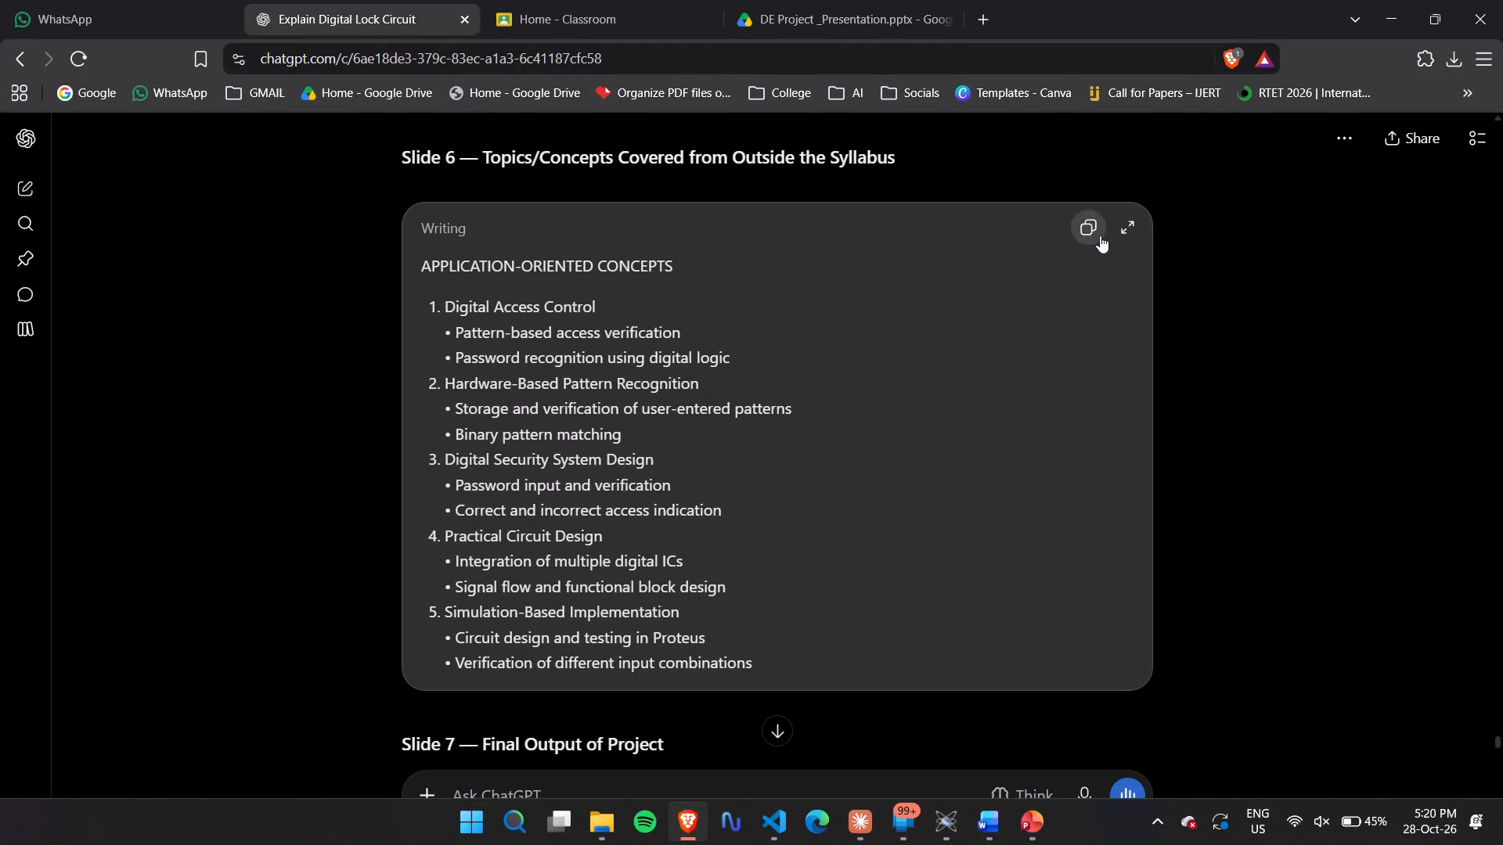
{"action": "left_click", "coordinate": [1099, 228]}
{"action": "left_click", "coordinate": [1386, 0]}
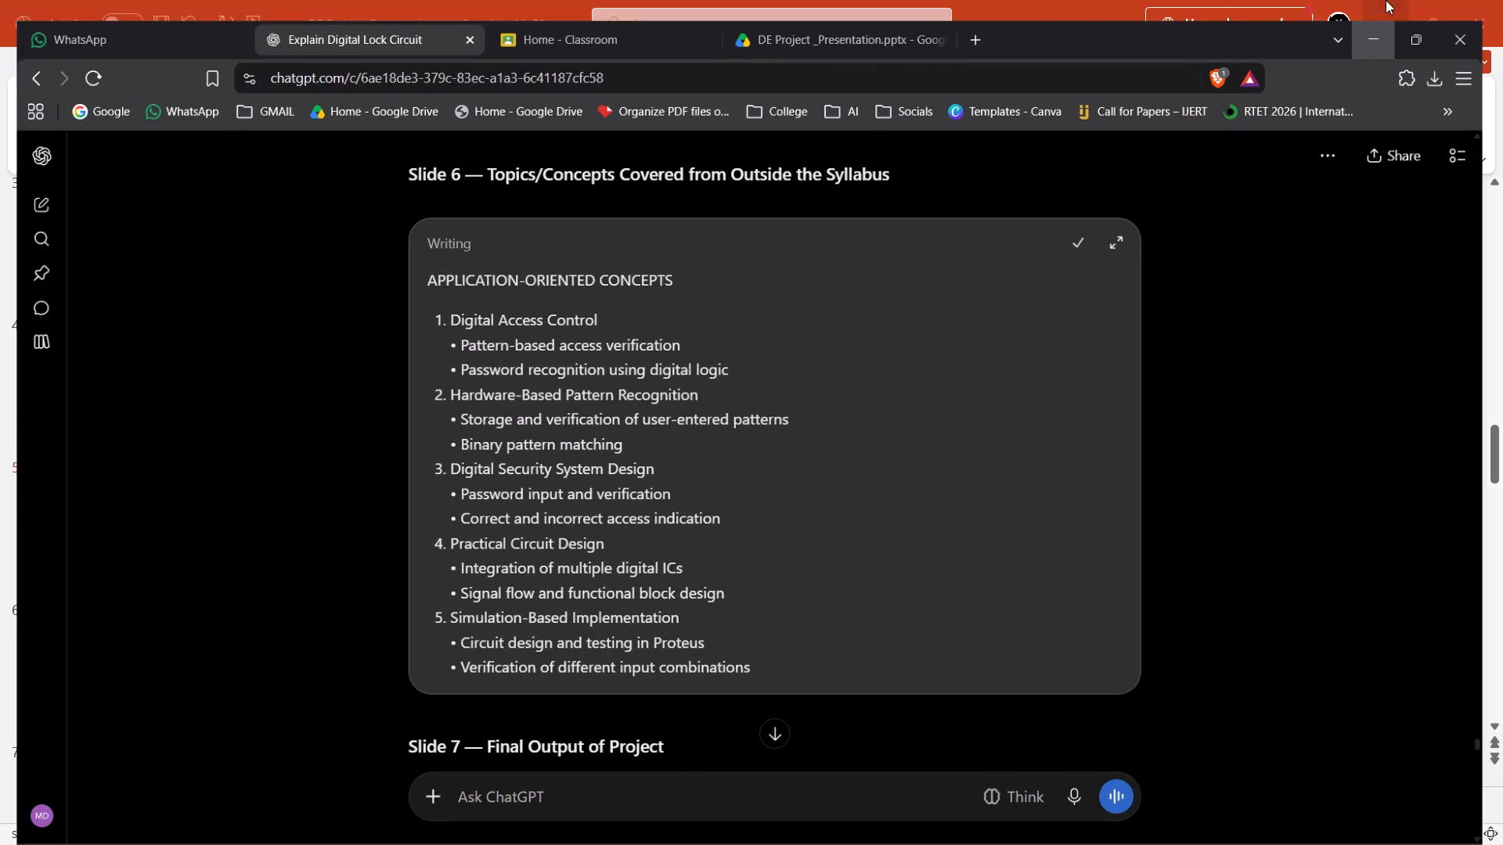
Replace the whole topics list on slide 5 with the copied APPLICATION-ORIENTED CONCEPTS content.
{"action": "left_click", "coordinate": [650, 487]}
{"action": "key", "text": "ctrl+a"}
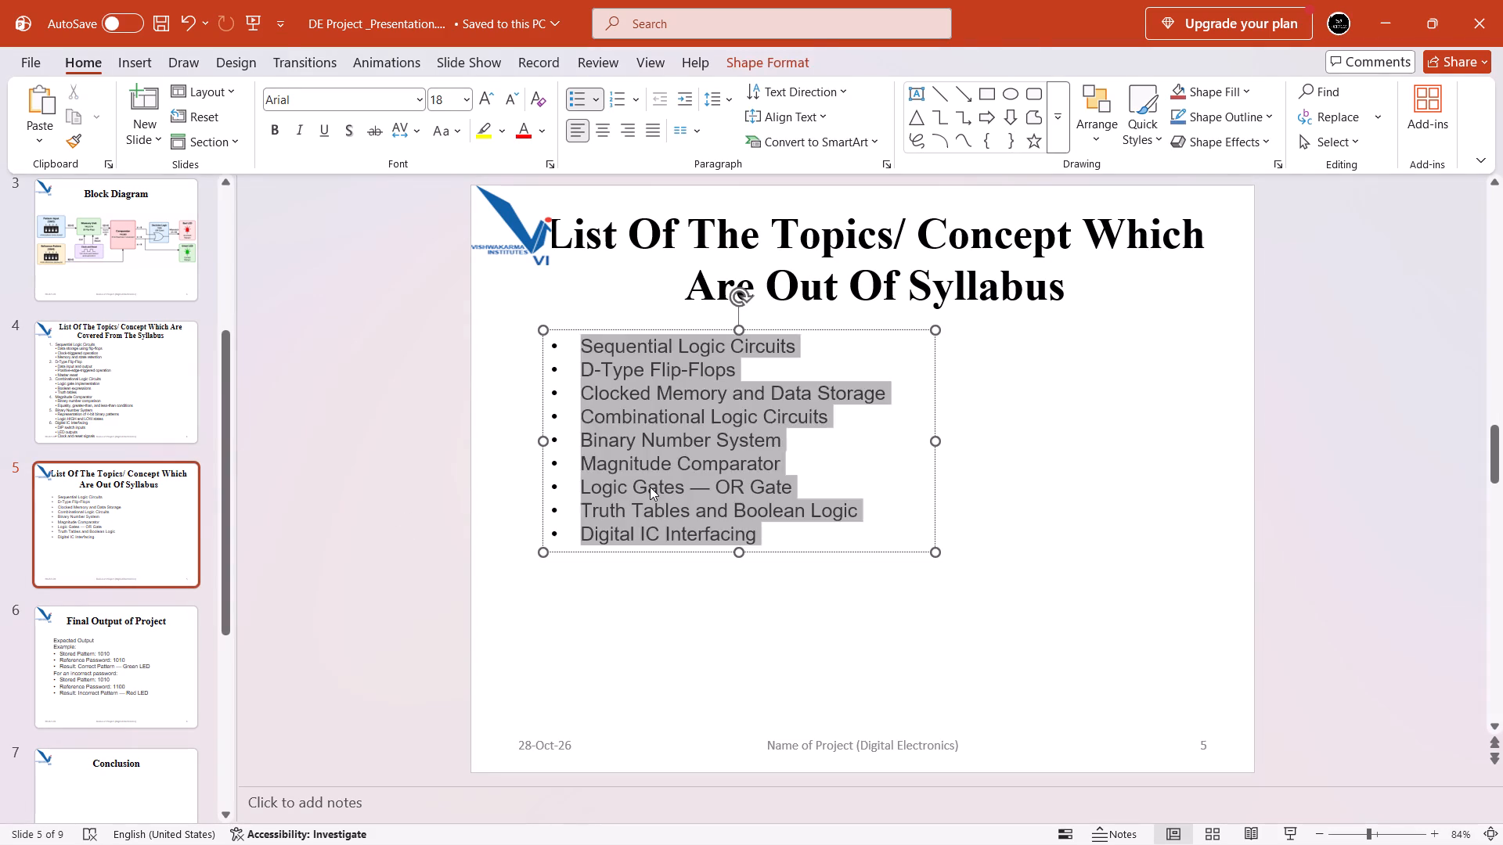
{"action": "key", "text": "ctrl+v"}
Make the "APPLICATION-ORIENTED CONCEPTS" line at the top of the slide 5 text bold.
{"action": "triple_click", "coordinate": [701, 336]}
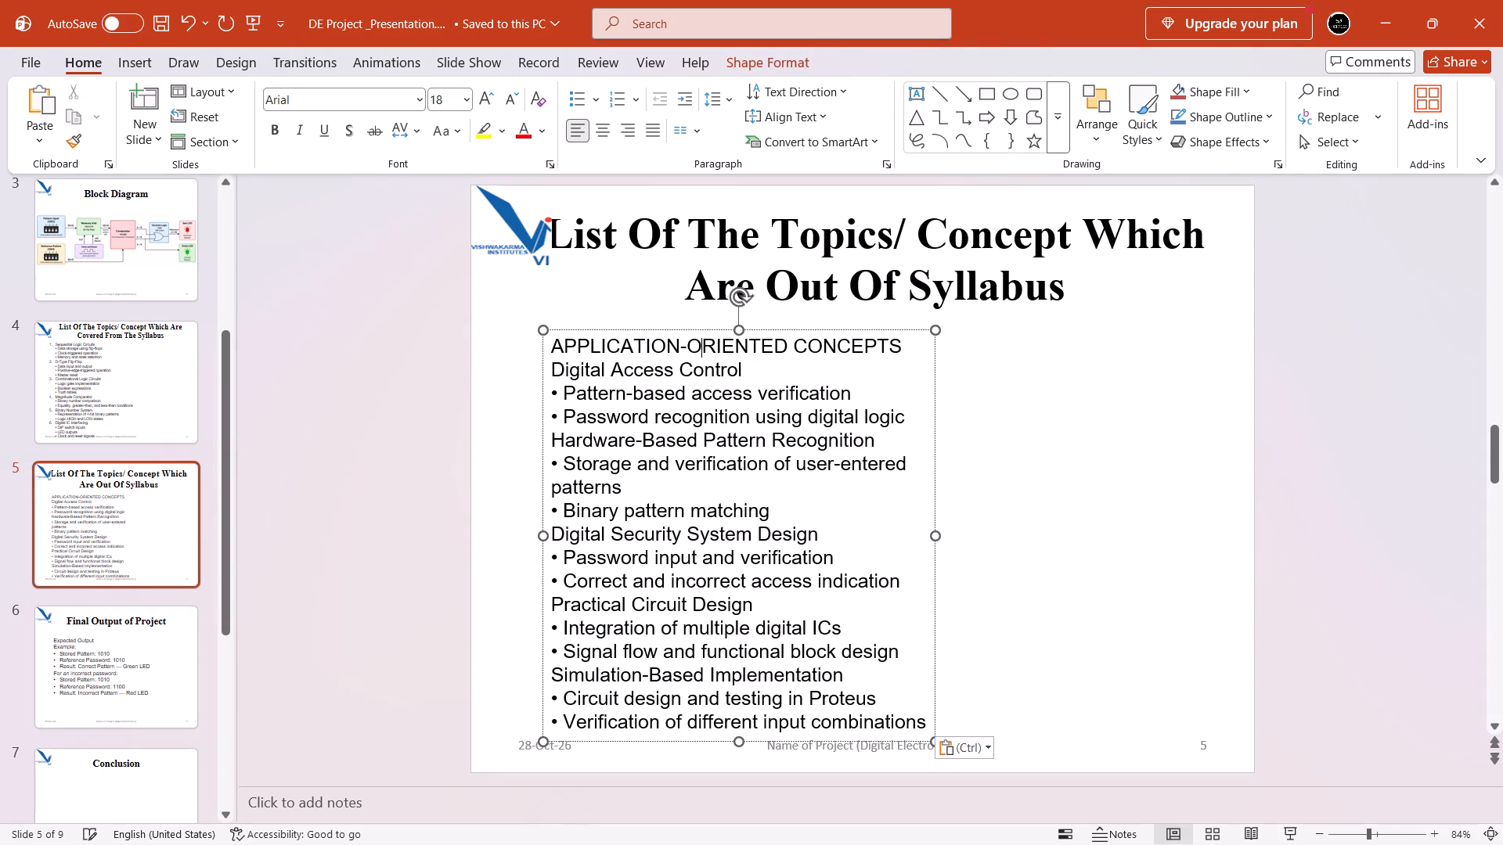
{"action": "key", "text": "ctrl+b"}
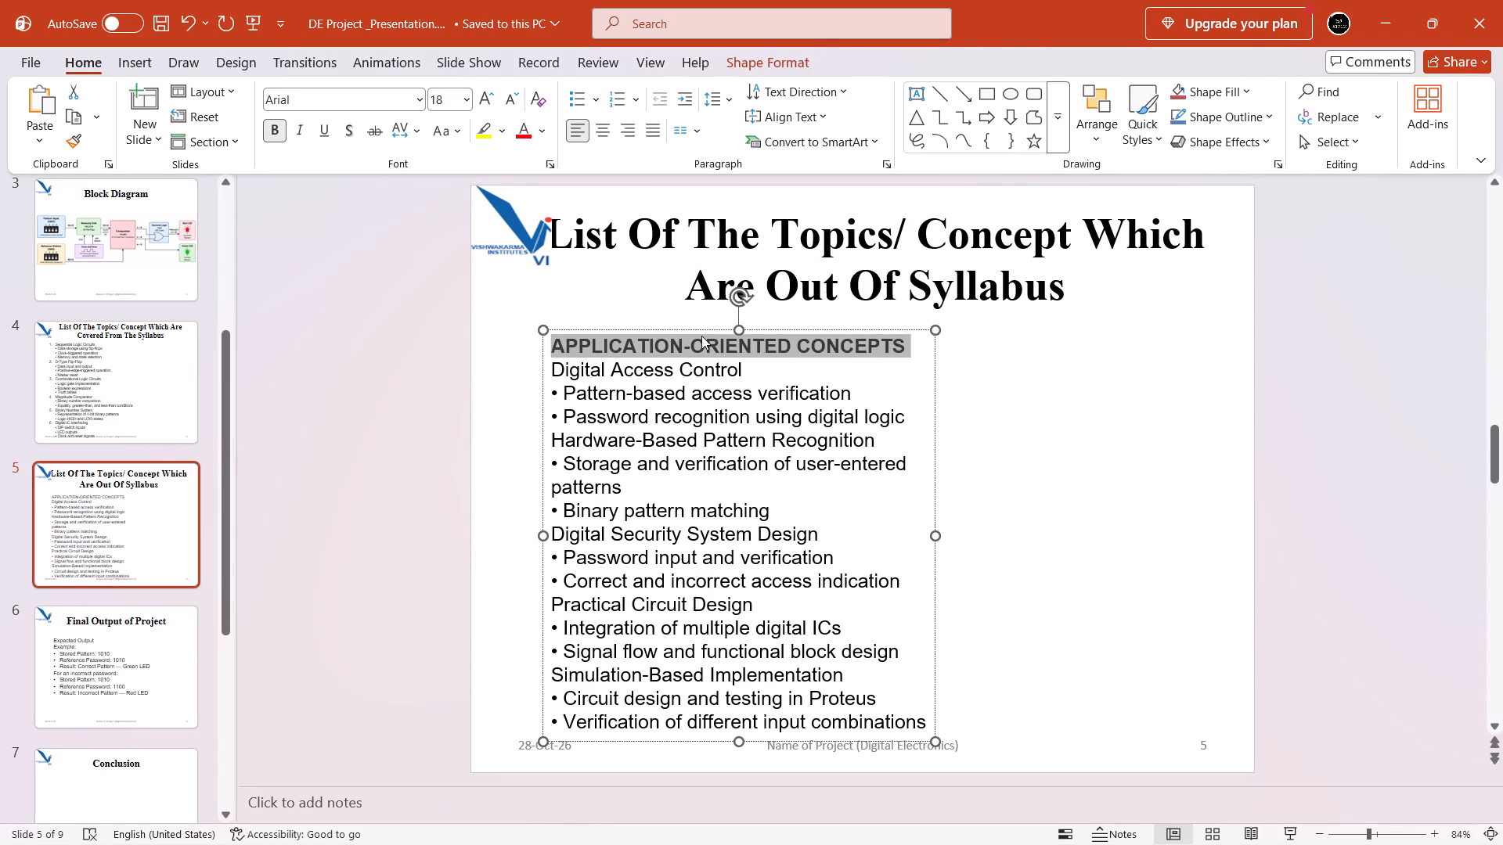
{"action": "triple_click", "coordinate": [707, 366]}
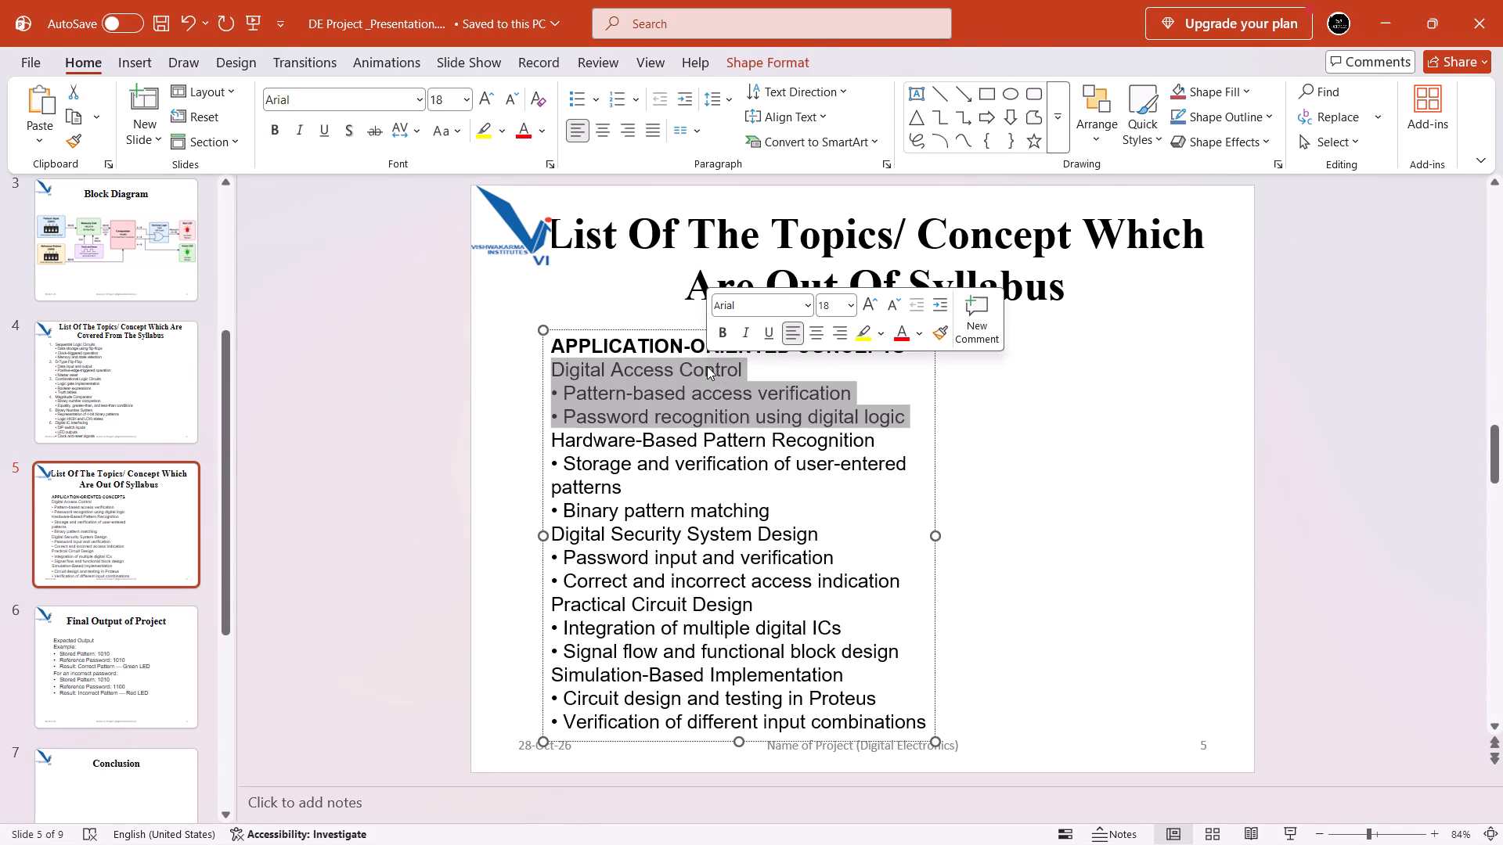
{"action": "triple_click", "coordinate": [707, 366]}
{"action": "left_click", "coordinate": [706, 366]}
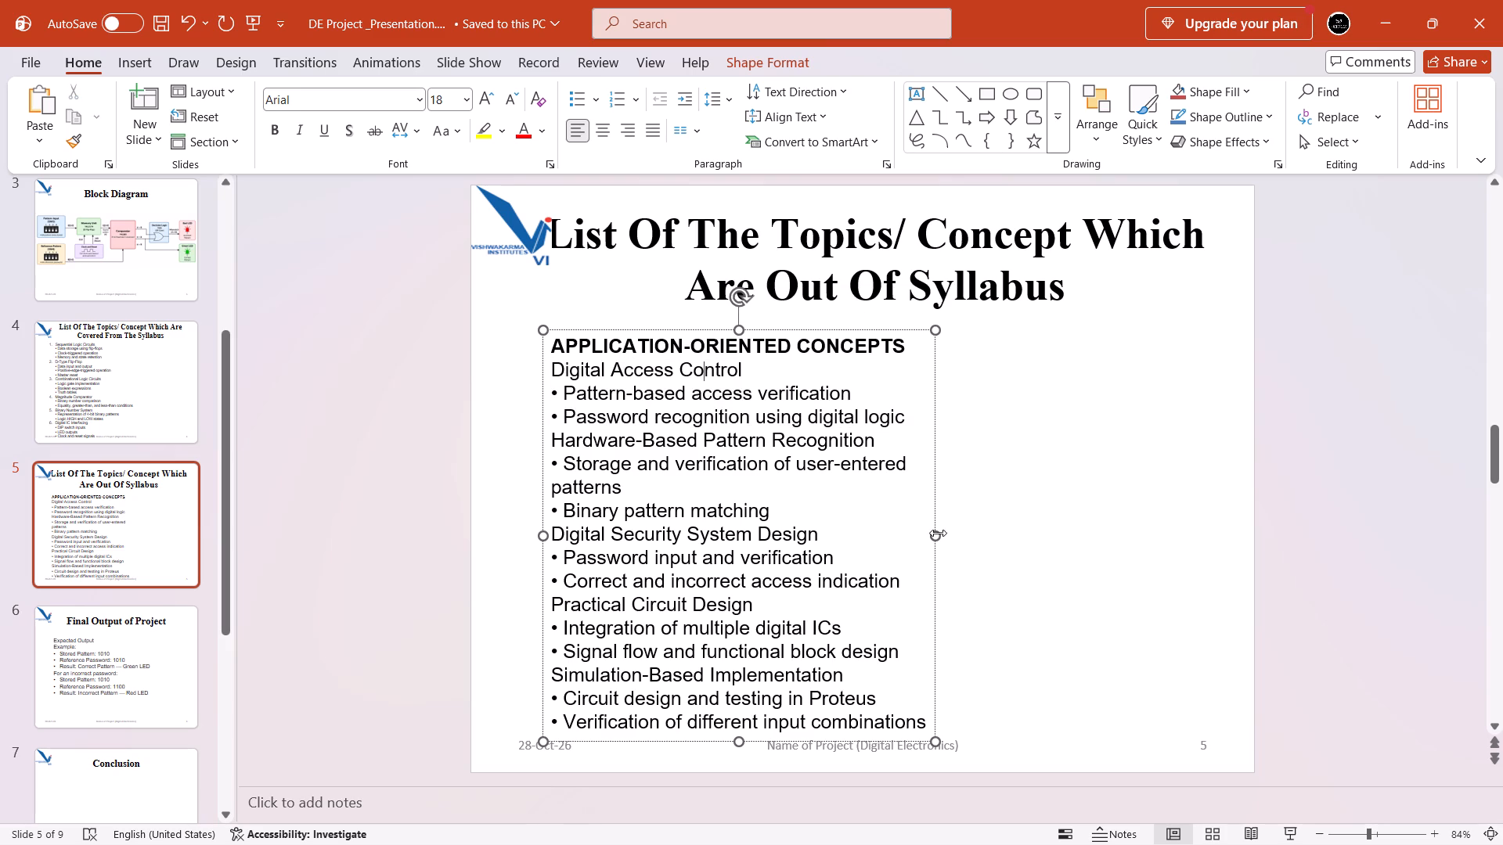
Widen the slide 5 text box to the right so that the user-entered patterns bullet fits on one line.
{"action": "left_click_drag", "start_coordinate": [935, 533], "coordinate": [1079, 523]}
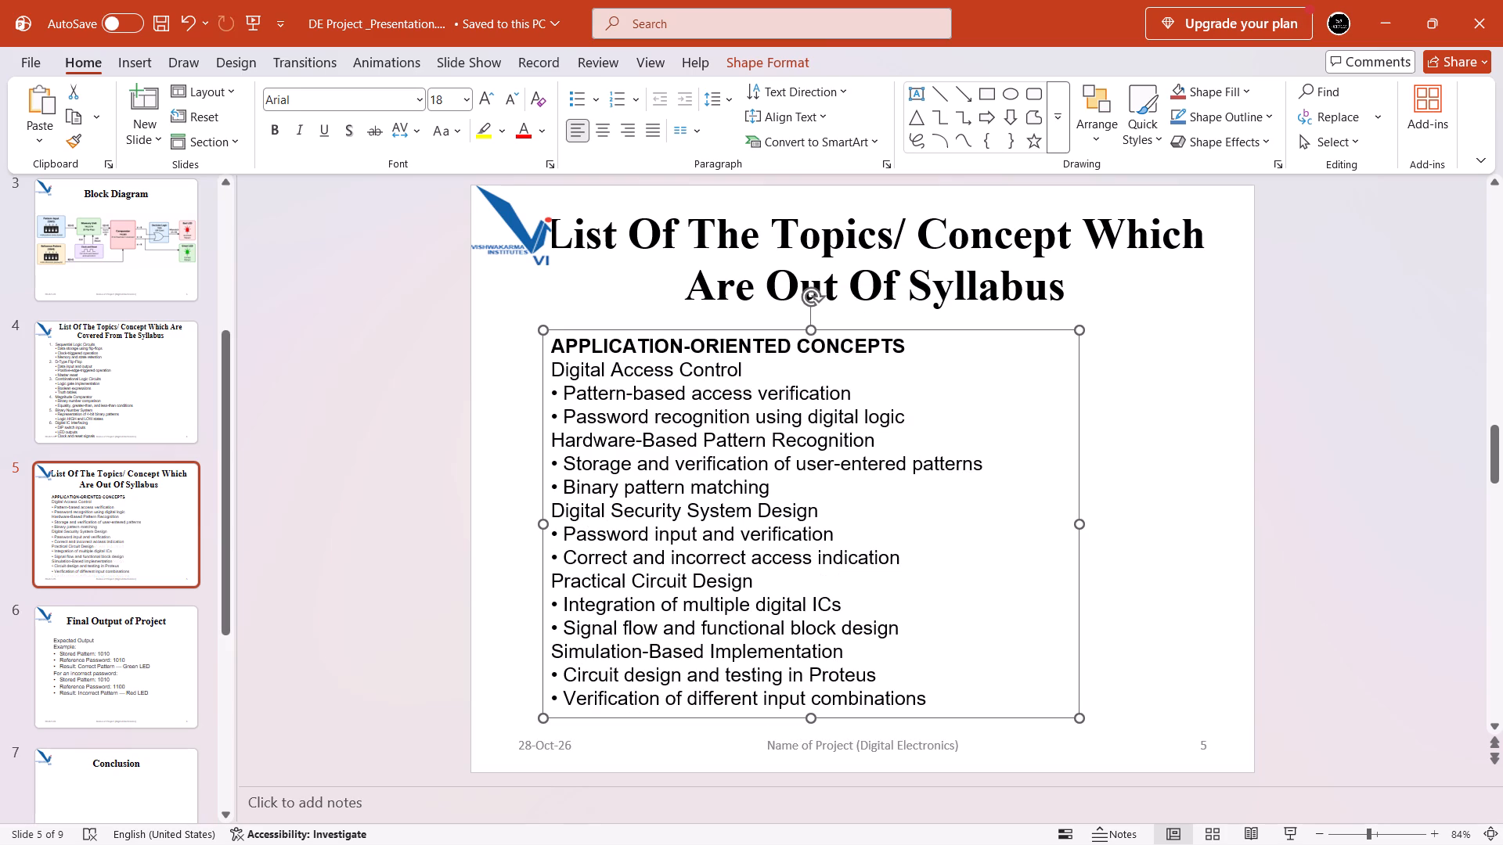
Insert a blank line after each of the first four topic sections in the slide 5 text to separate them.
{"action": "left_click", "coordinate": [944, 422]}
{"action": "key", "text": "Return"}
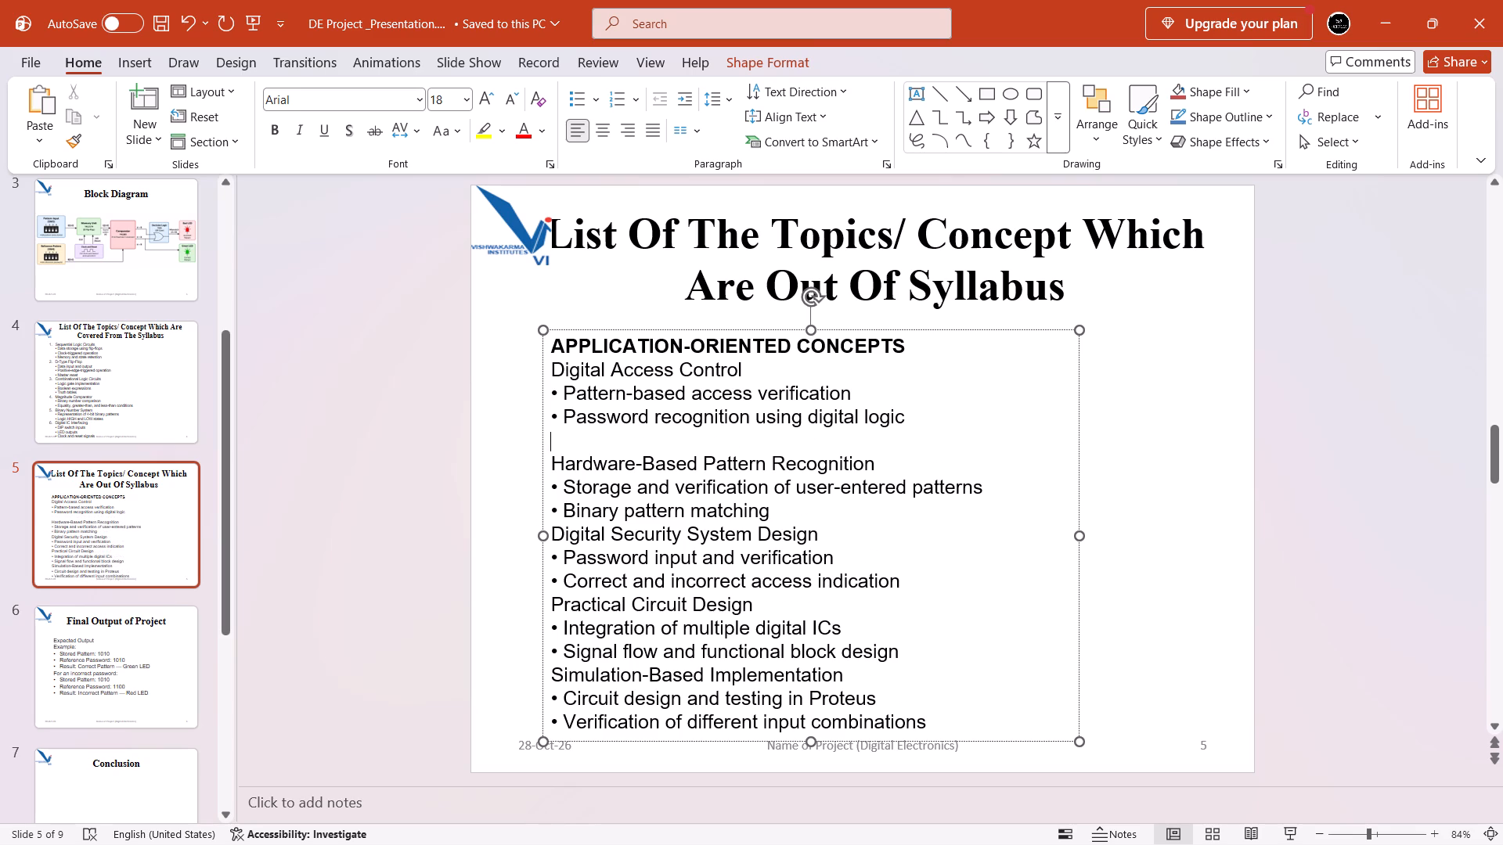
{"action": "left_click", "coordinate": [832, 510]}
{"action": "key", "text": "Return"}
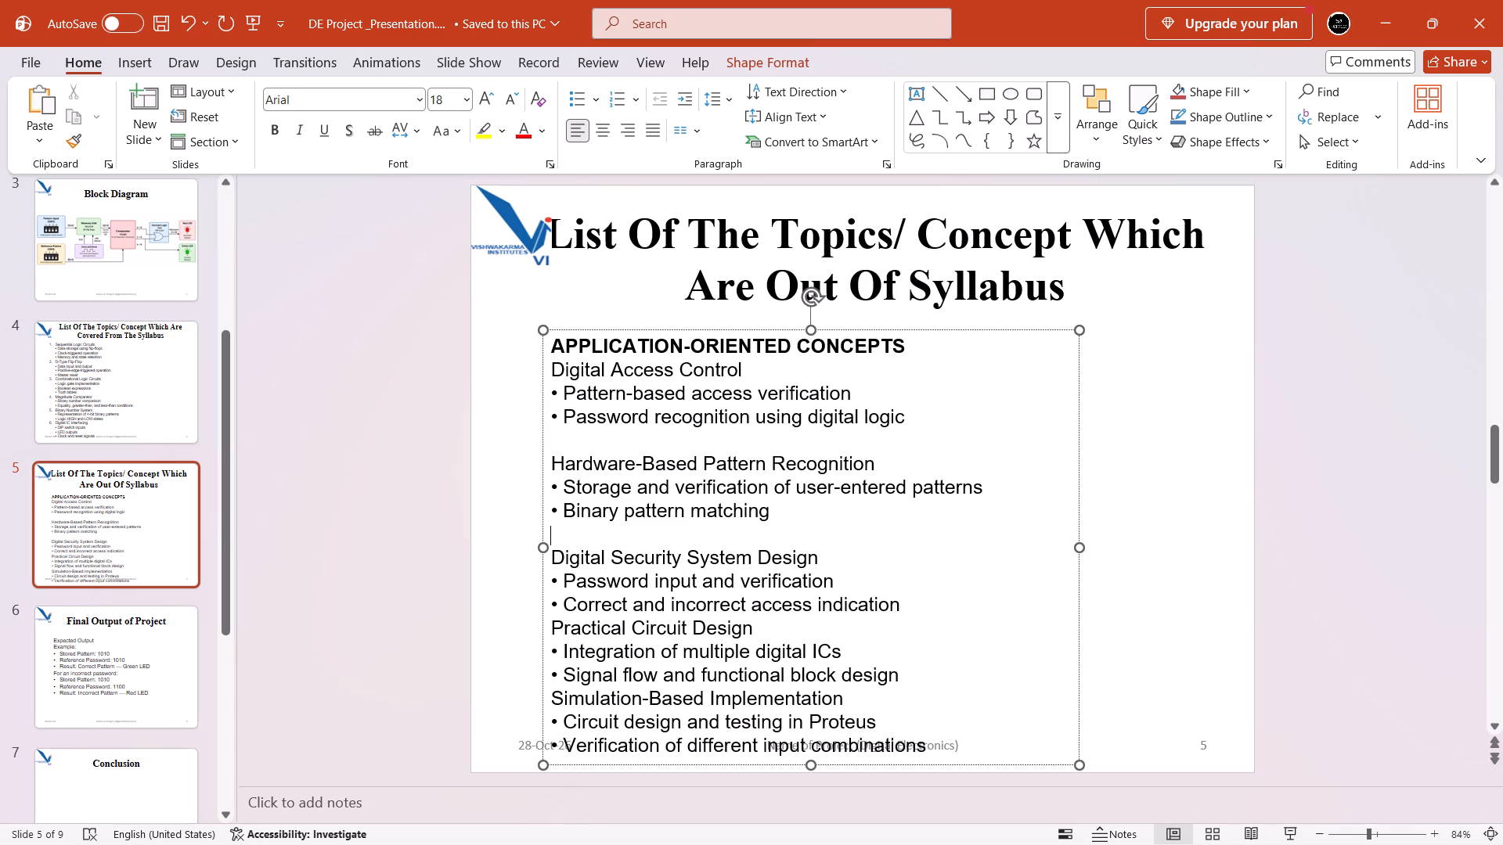
{"action": "left_click", "coordinate": [904, 606]}
{"action": "key", "text": "Return"}
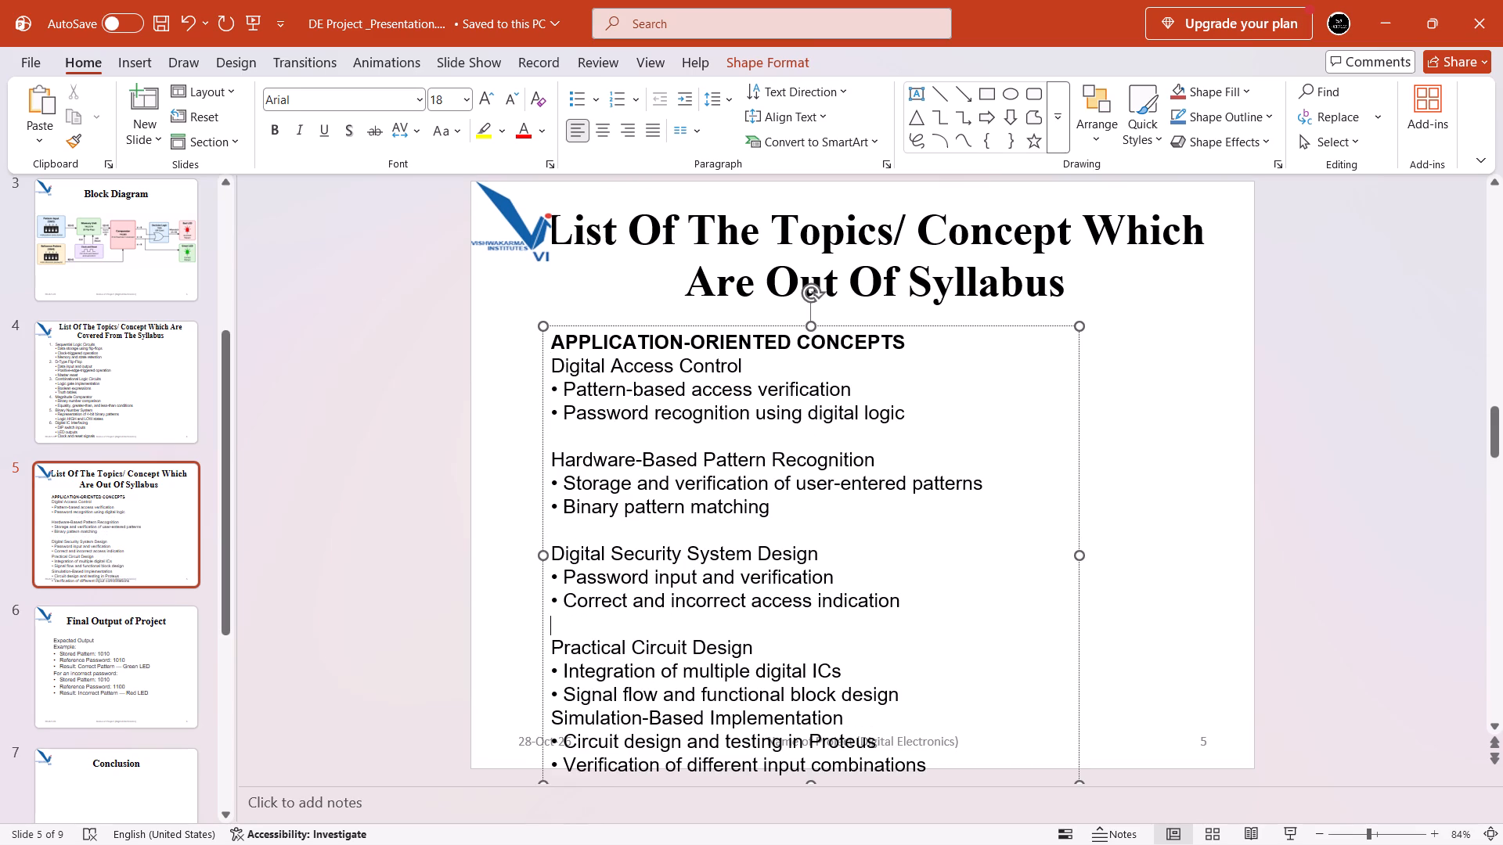
{"action": "left_click", "coordinate": [903, 698]}
{"action": "key", "text": "Return"}
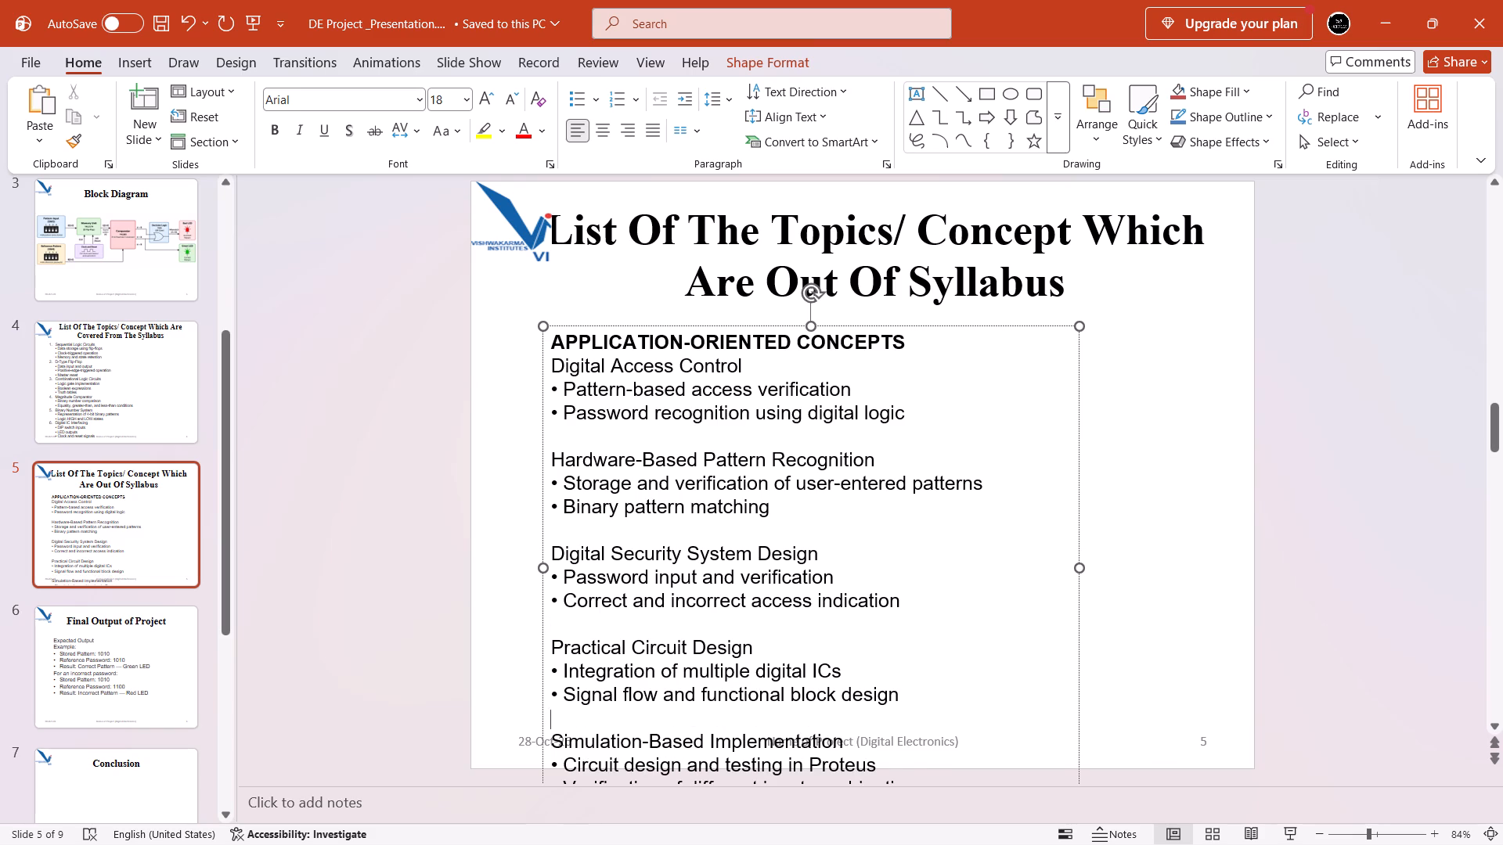
Move the slide 5 text box slightly up and to the right, just under the title.
{"action": "left_click_drag", "start_coordinate": [1072, 572], "coordinate": [1094, 552]}
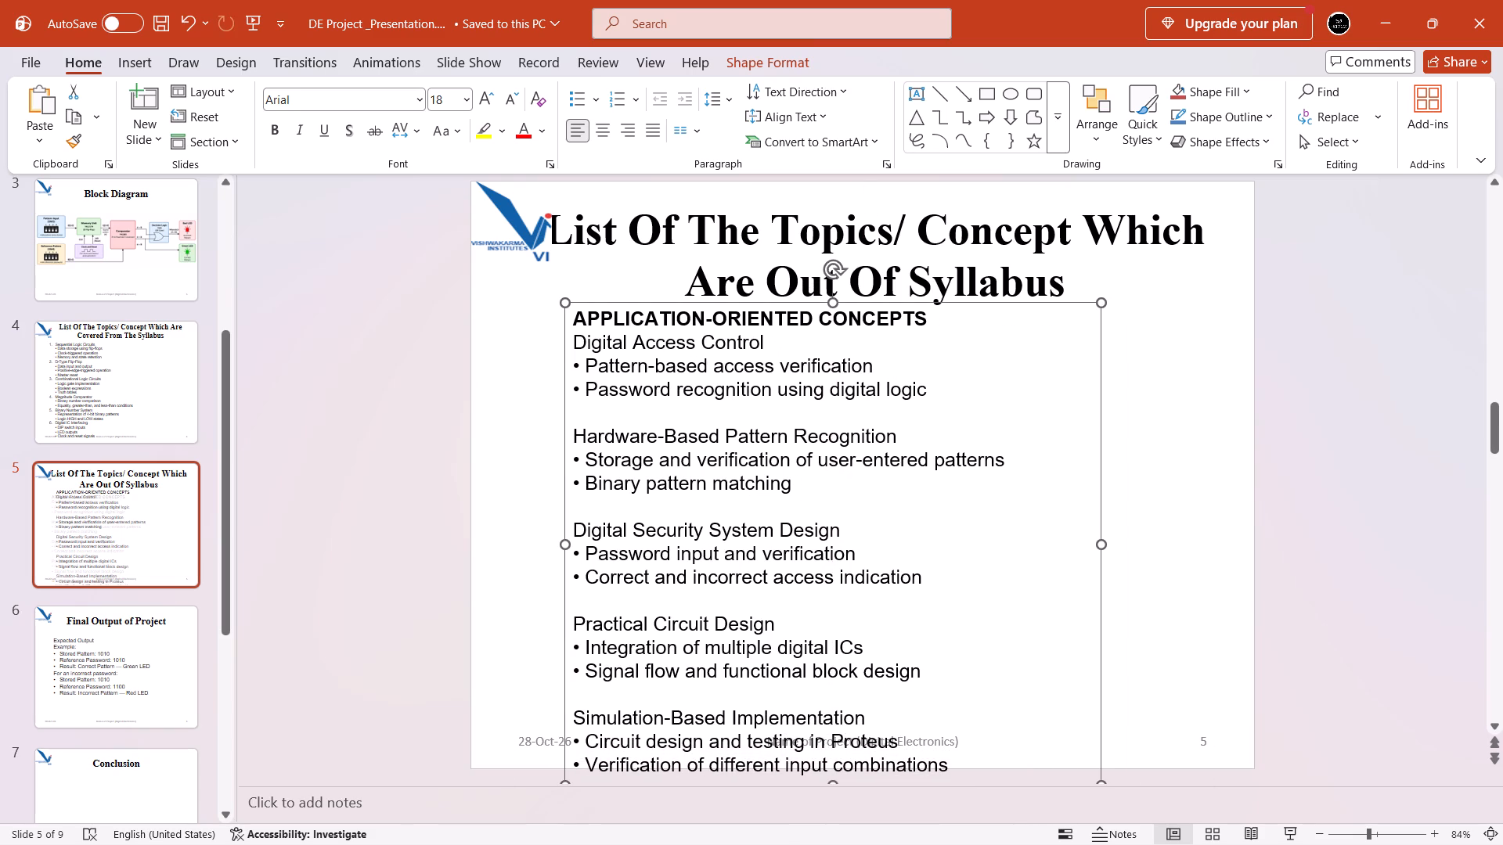
Delete the "APPLICATION-ORIENTED CONCEPTS" line from the top of the slide 5 text.
{"action": "double_click", "coordinate": [899, 332]}
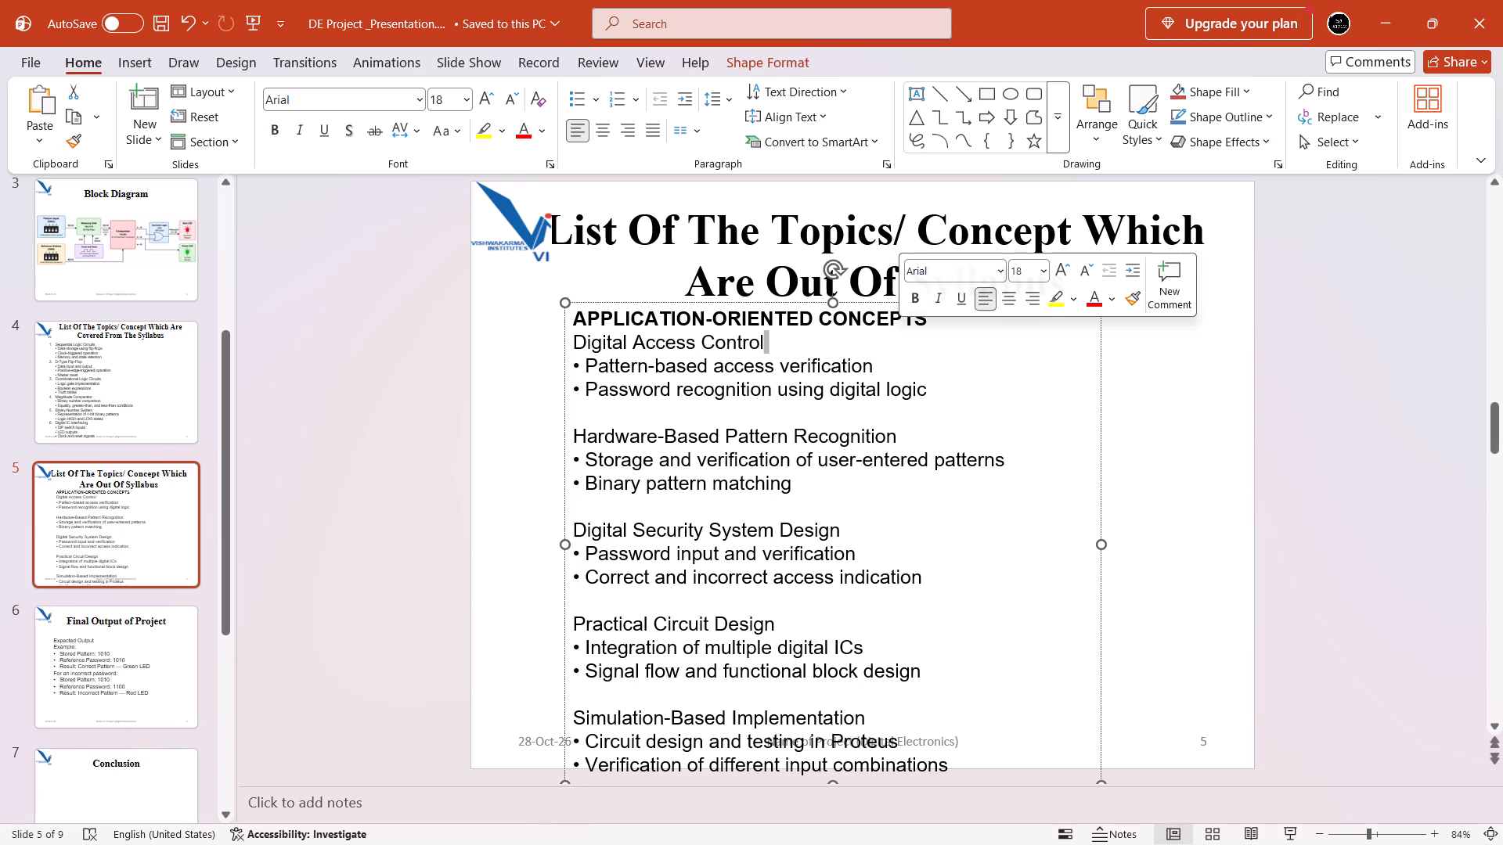
{"action": "triple_click", "coordinate": [880, 324]}
{"action": "key", "text": "BackSpace"}
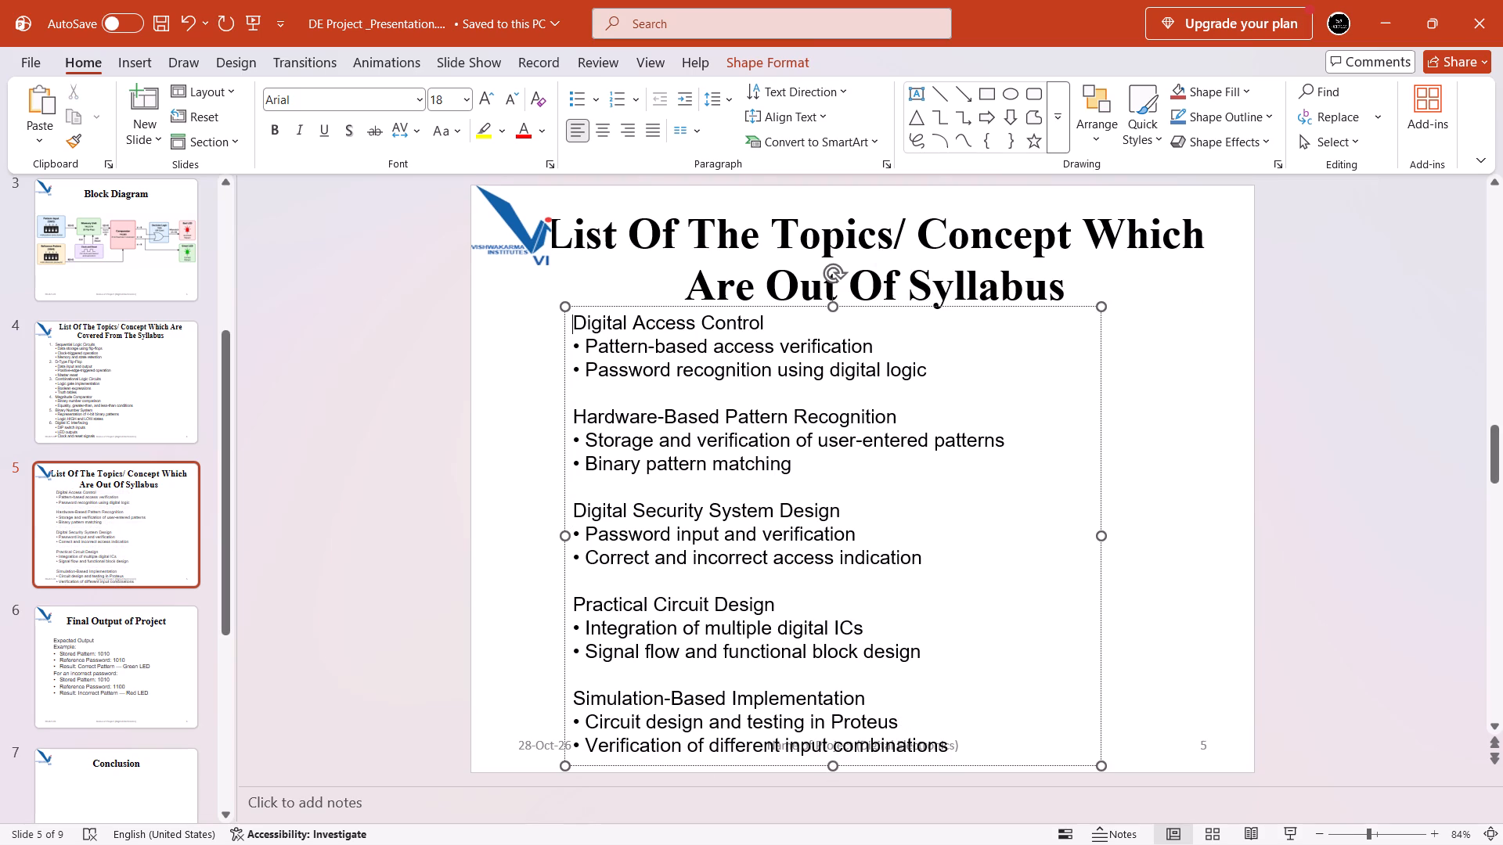
Make only the "Digital Access Control" and "Hardware-Based Pattern Recognition" headings bold, leaving their bullets in regular weight.
{"action": "key", "text": "ctrl+shift+Right"}
{"action": "key", "text": "ctrl+shift+Right"}
{"action": "key", "text": "ctrl+shift+Right"}
{"action": "key", "text": "ctrl+b"}
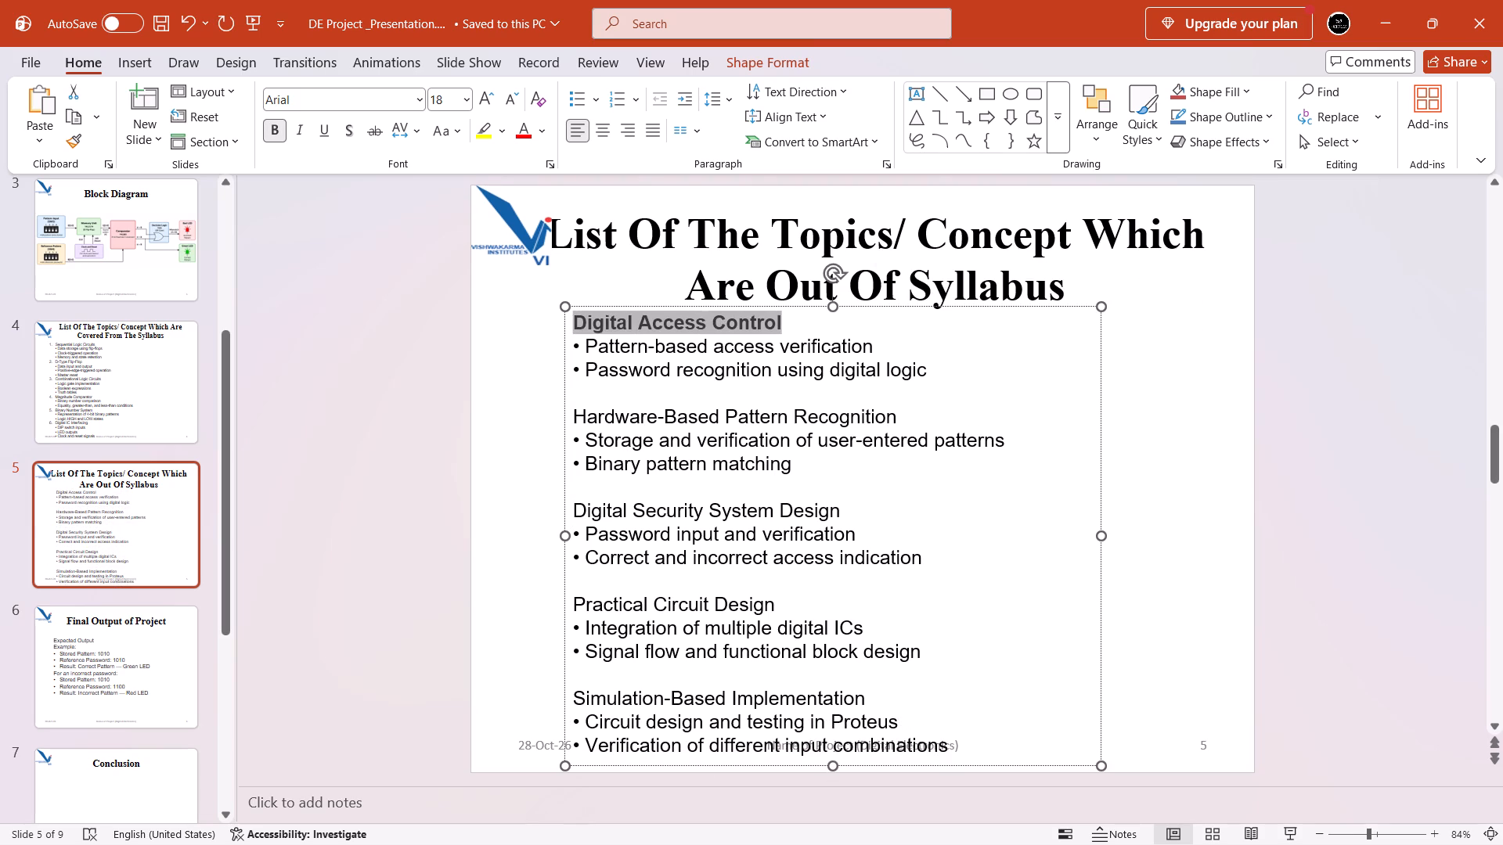
{"action": "triple_click", "coordinate": [708, 418]}
{"action": "key", "text": "ctrl+b"}
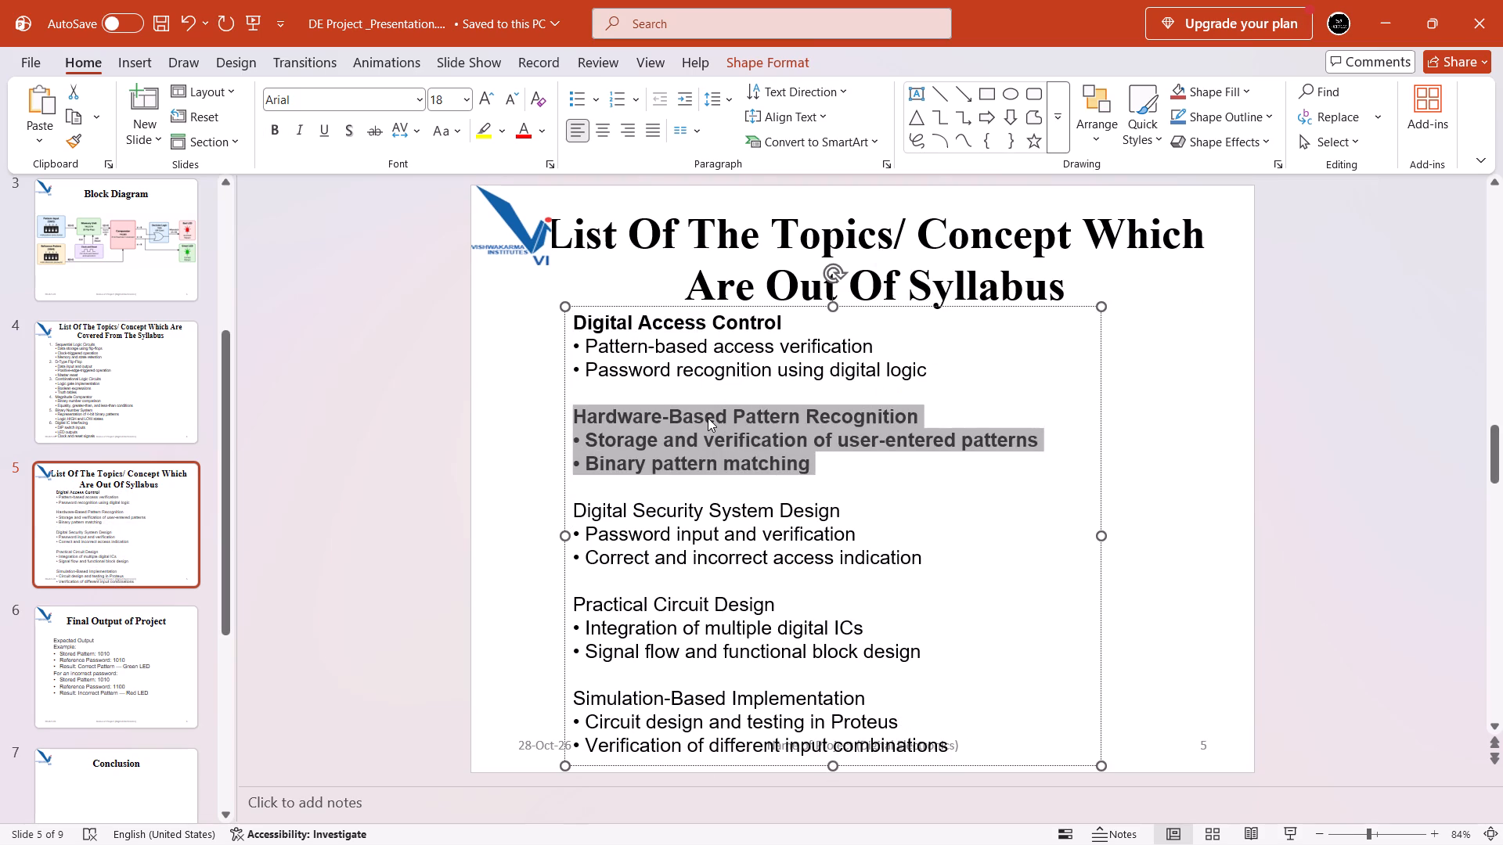
{"action": "key", "text": "ctrl+z"}
{"action": "triple_click", "coordinate": [708, 418]}
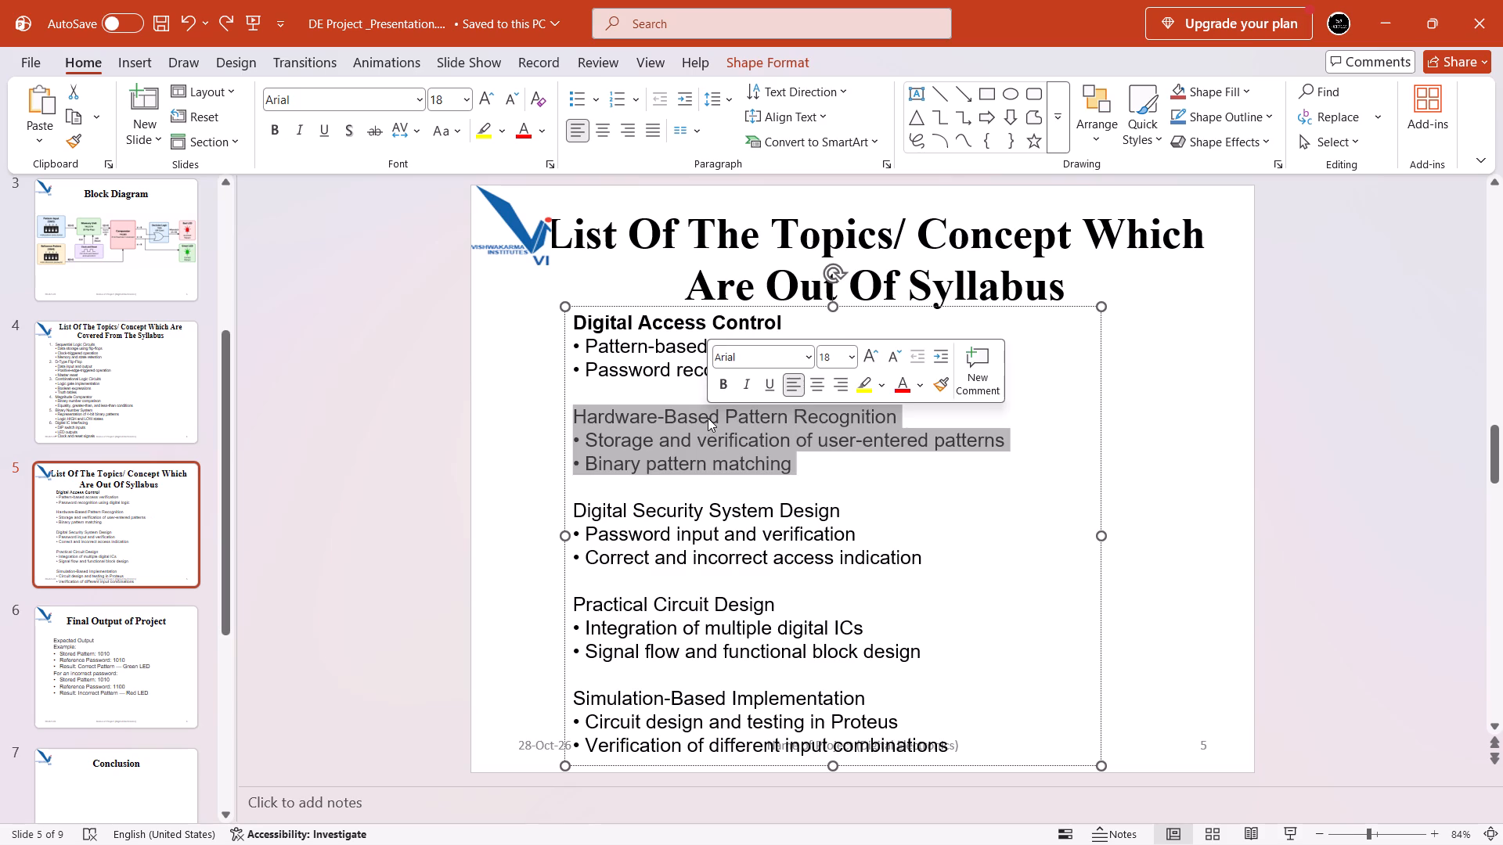
{"action": "left_click", "coordinate": [708, 418]}
{"action": "left_click_drag", "start_coordinate": [899, 415], "coordinate": [670, 437]}
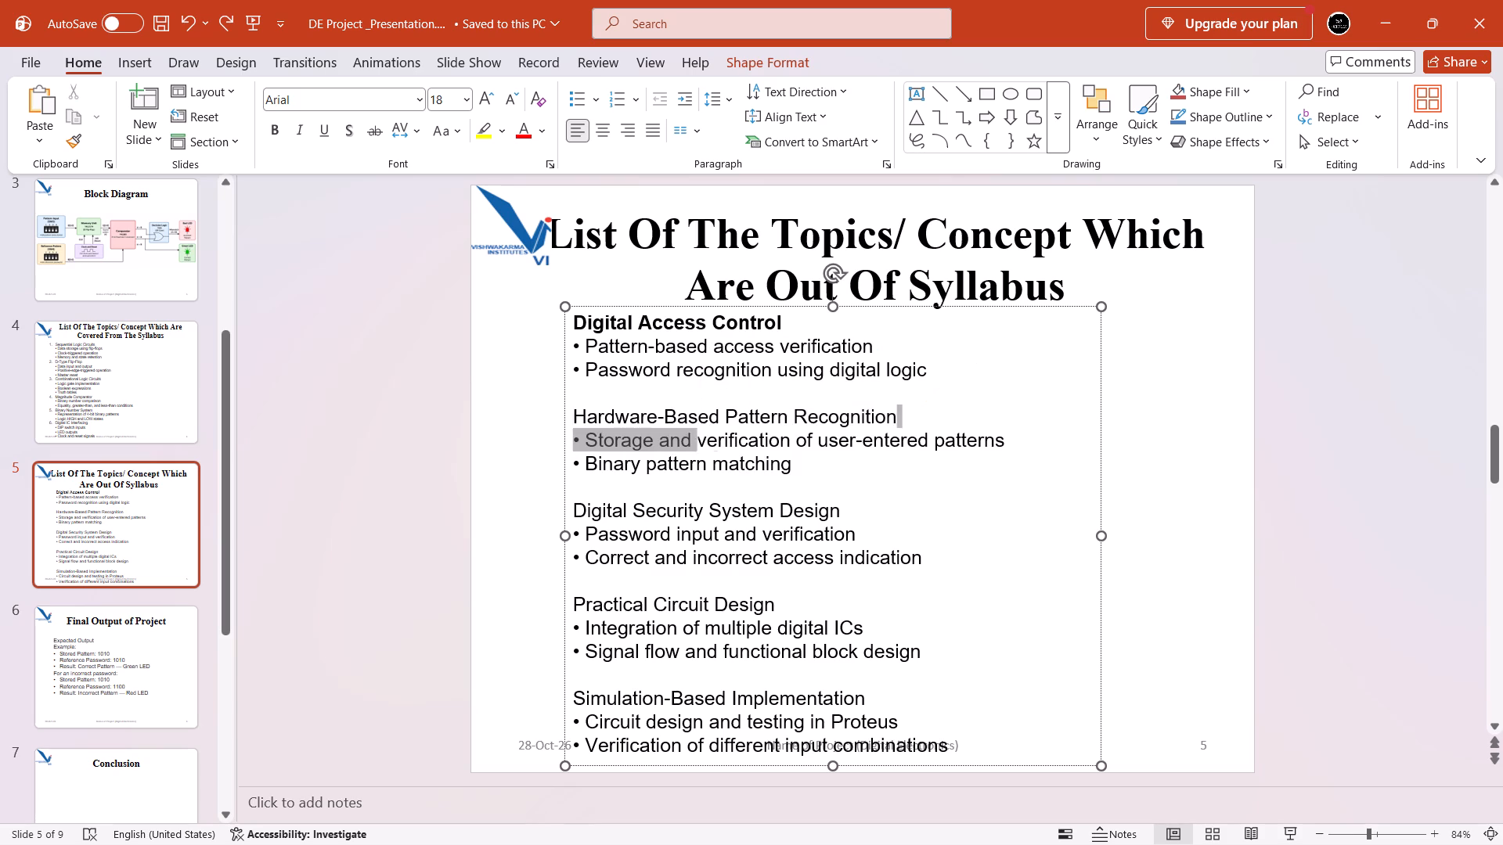
{"action": "left_click_drag", "start_coordinate": [670, 437], "coordinate": [565, 414]}
{"action": "key", "text": "ctrl+b"}
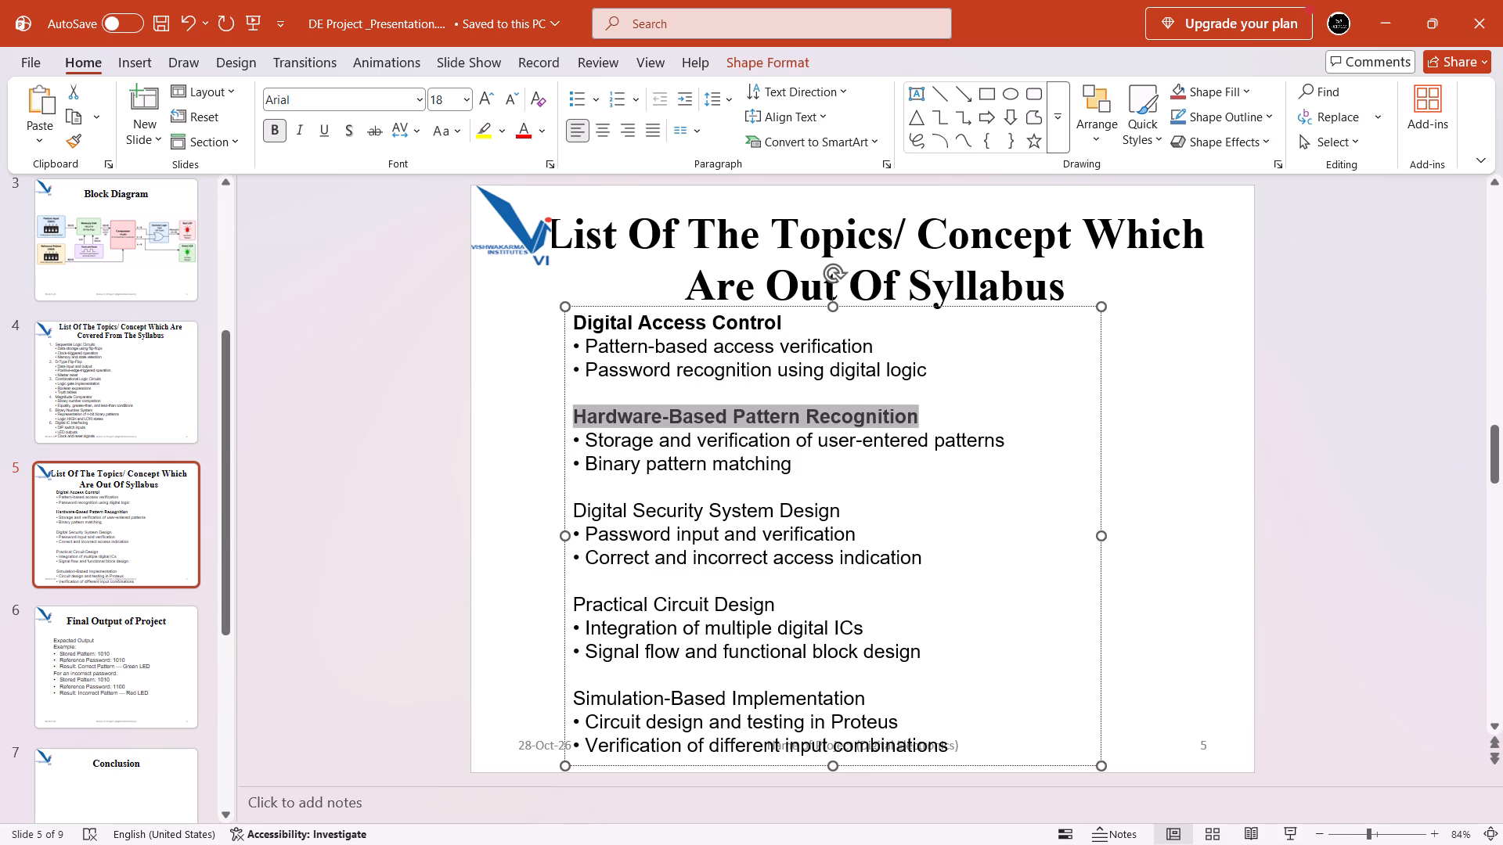
Make the "Digital Security System Design", "Practical Circuit Design" and "Simulation-Based Implementation" headings bold.
{"action": "left_click", "coordinate": [857, 515]}
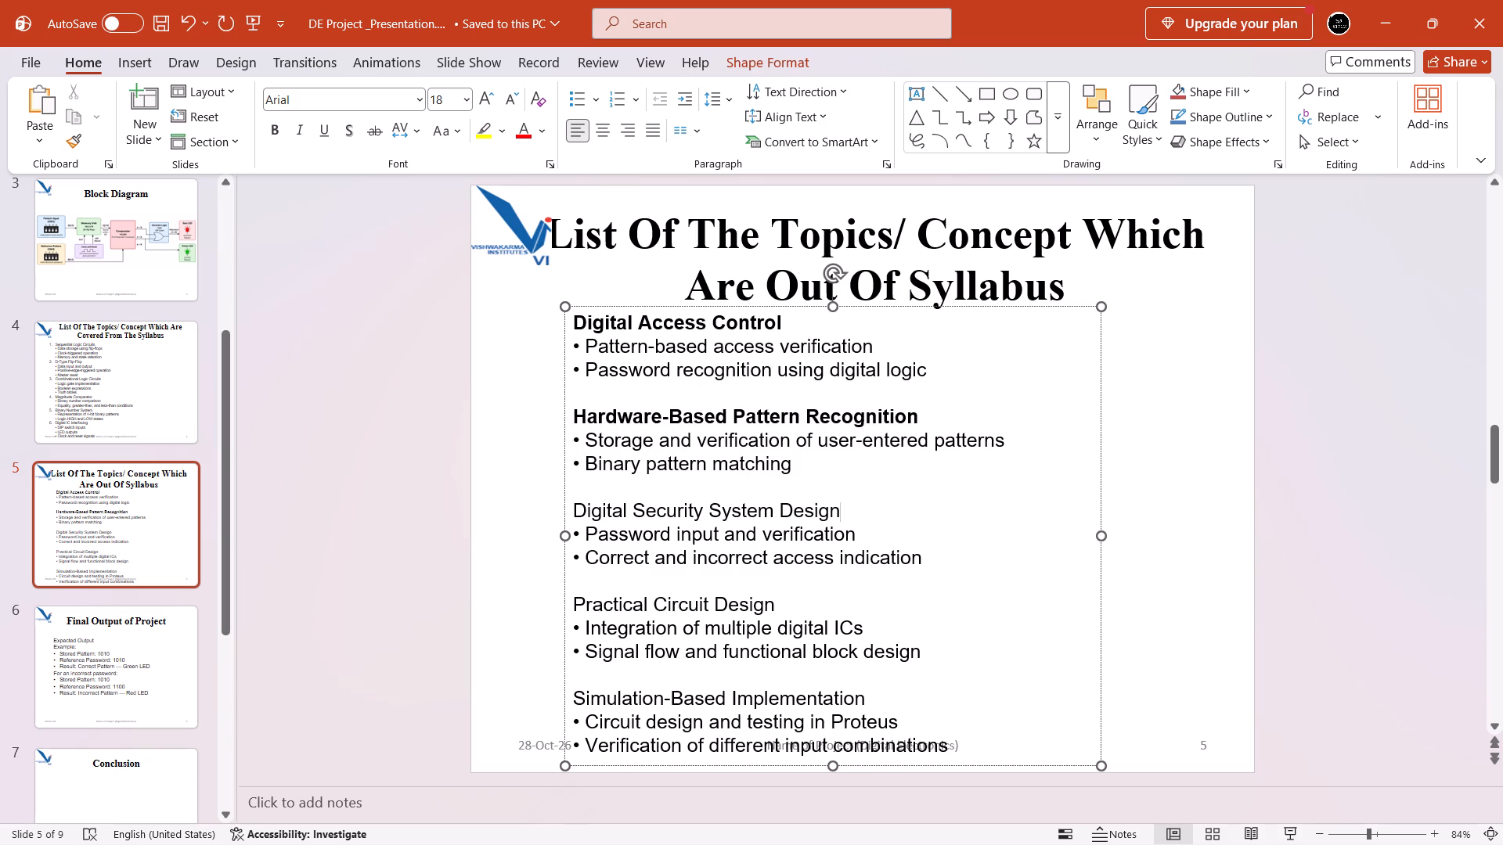
{"action": "key", "text": "ctrl+shift+Left"}
{"action": "key", "text": "ctrl+shift+Left"}
{"action": "key", "text": "ctrl+shift+Left"}
{"action": "key", "text": "ctrl+shift+Left"}
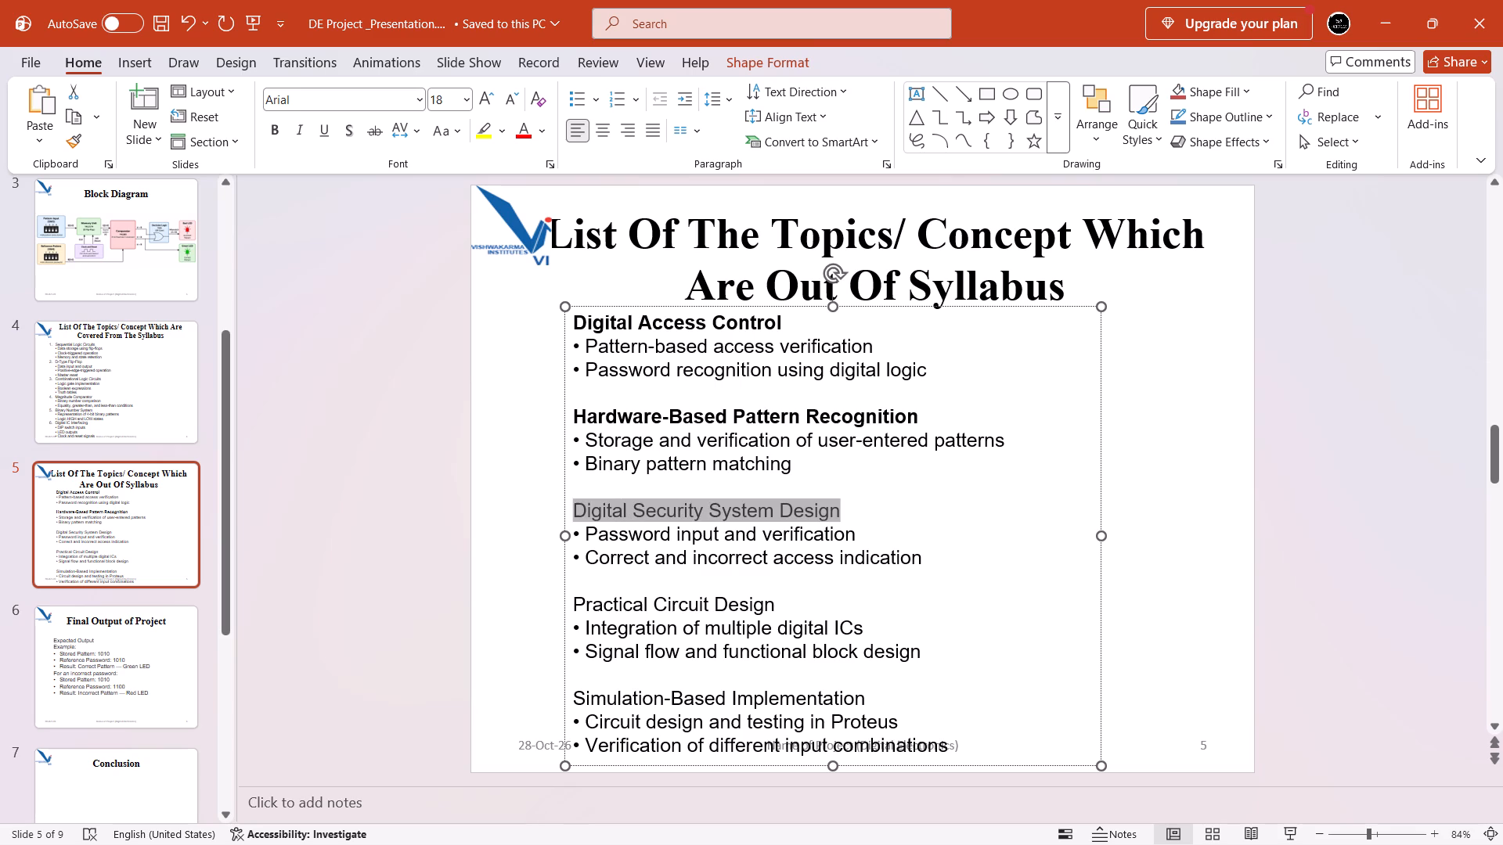
{"action": "key", "text": "ctrl+b"}
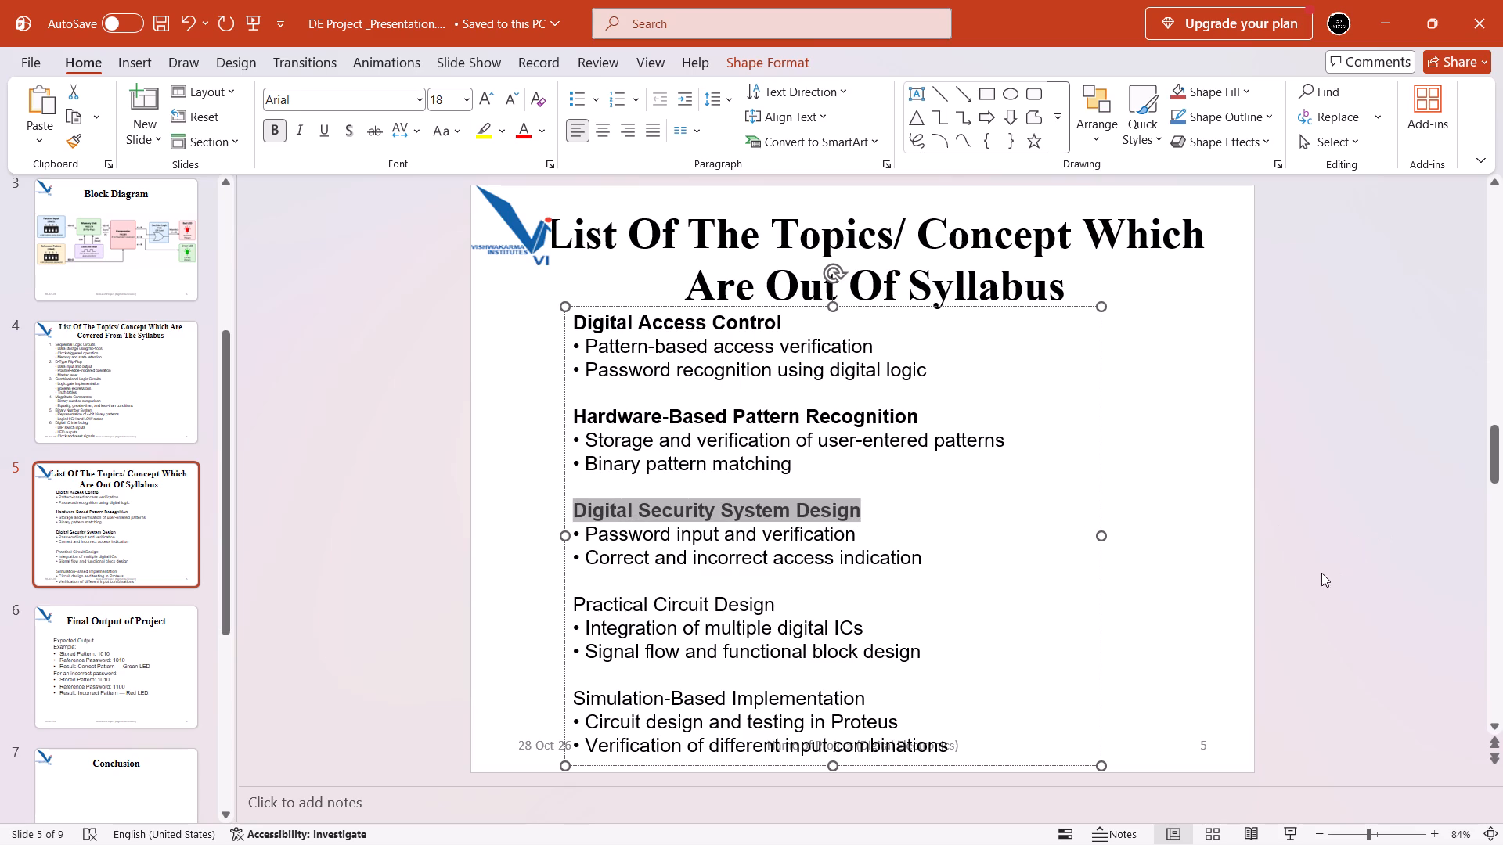
{"action": "left_click", "coordinate": [1329, 550]}
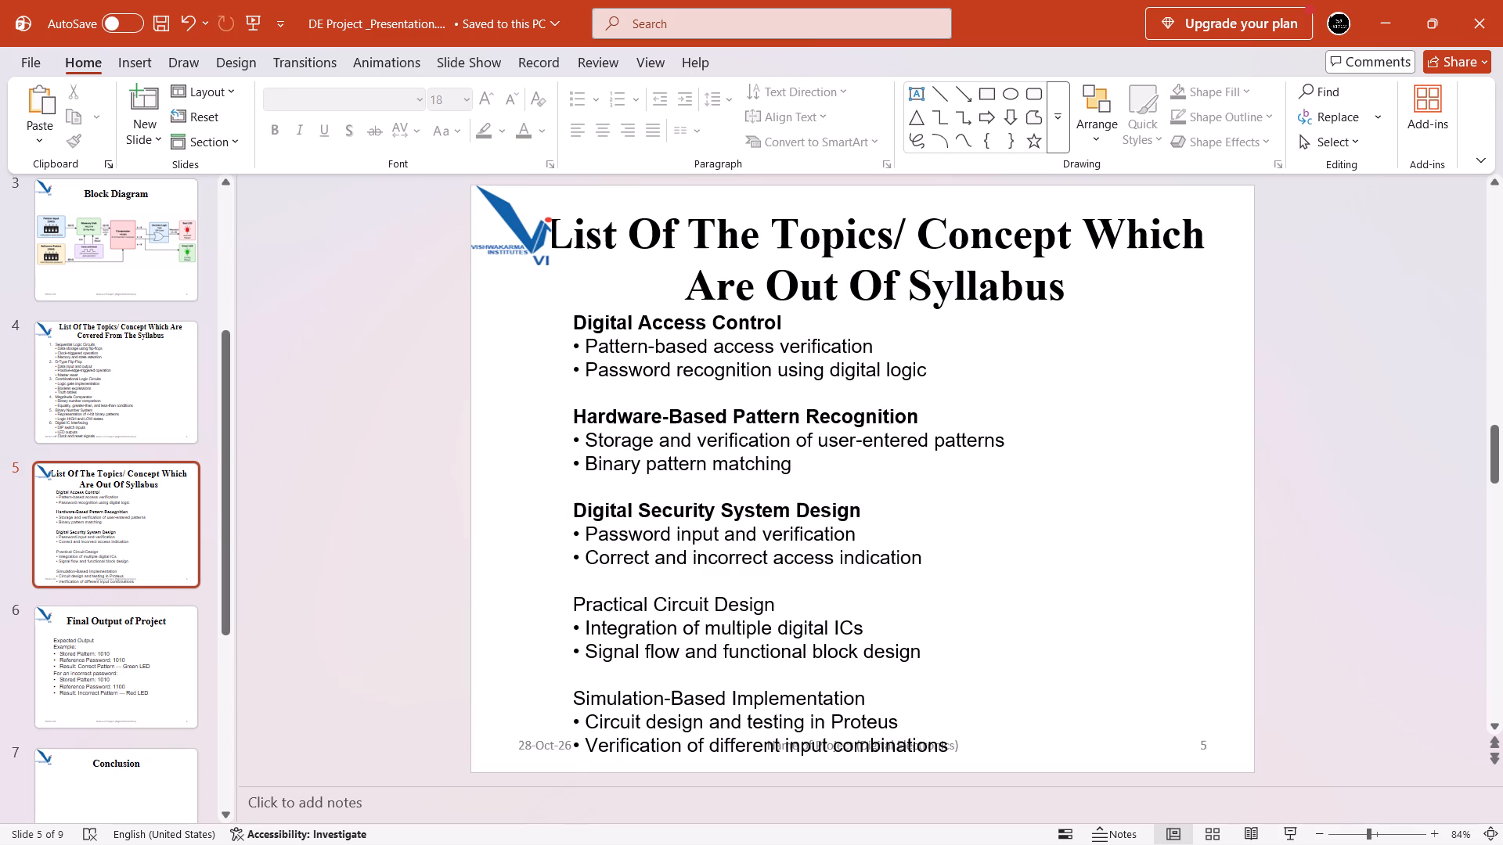
{"action": "left_click", "coordinate": [786, 602]}
{"action": "left_click_drag", "start_coordinate": [786, 602], "coordinate": [553, 605]}
{"action": "key", "text": "ctrl+b"}
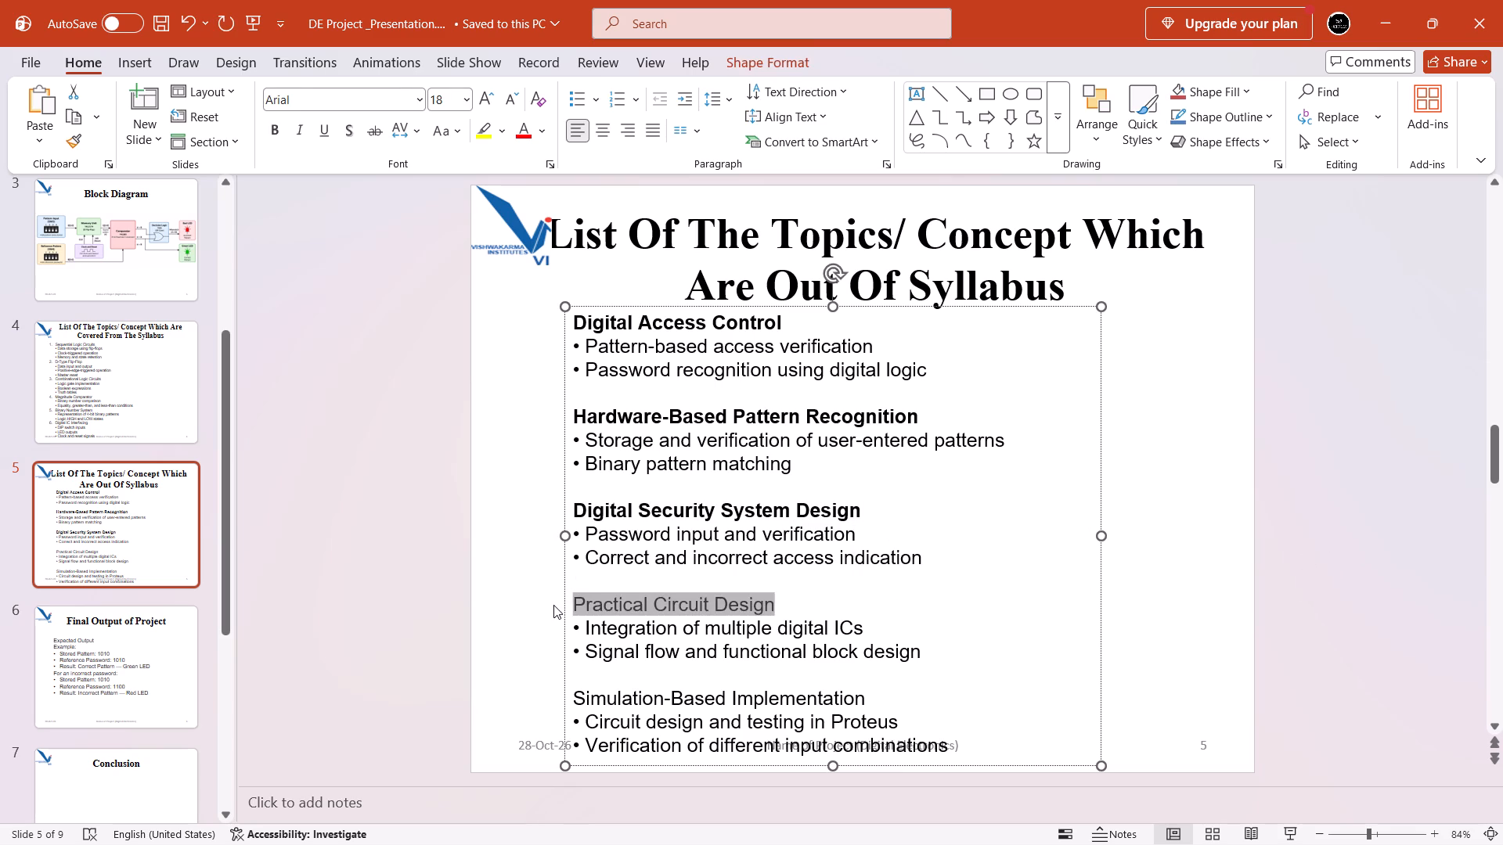
{"action": "left_click_drag", "start_coordinate": [867, 703], "coordinate": [546, 692]}
{"action": "key", "text": "ctrl+b"}
{"action": "left_click", "coordinate": [1433, 508]}
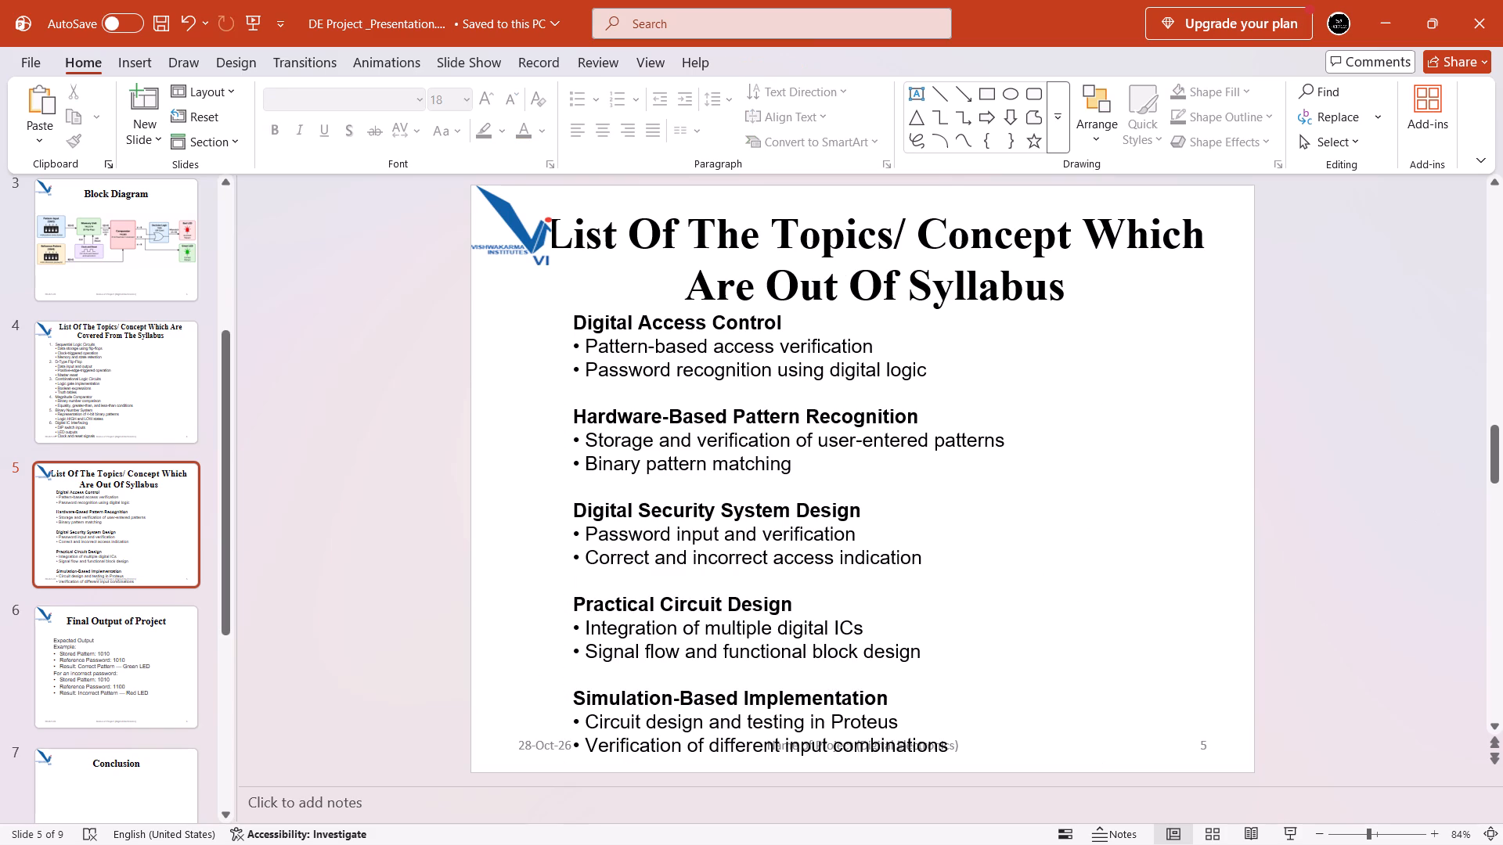
Set all the text in the slide 5 topics box to font size 16.
{"action": "left_click", "coordinate": [881, 477]}
{"action": "left_click", "coordinate": [1257, 483]}
{"action": "left_click", "coordinate": [823, 546]}
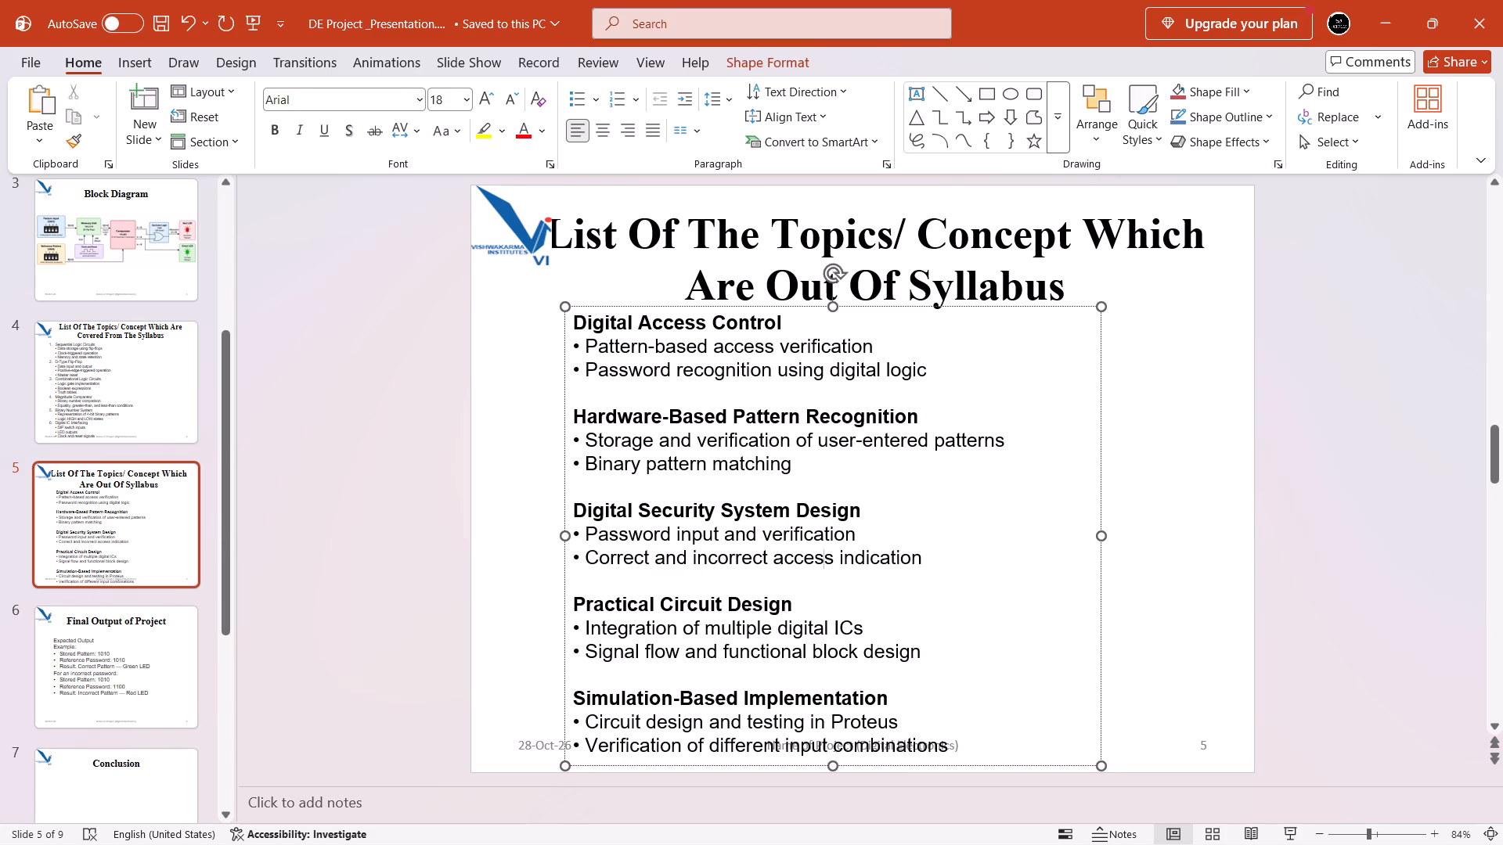
{"action": "key", "text": "ctrl+a"}
{"action": "left_click", "coordinate": [456, 107]}
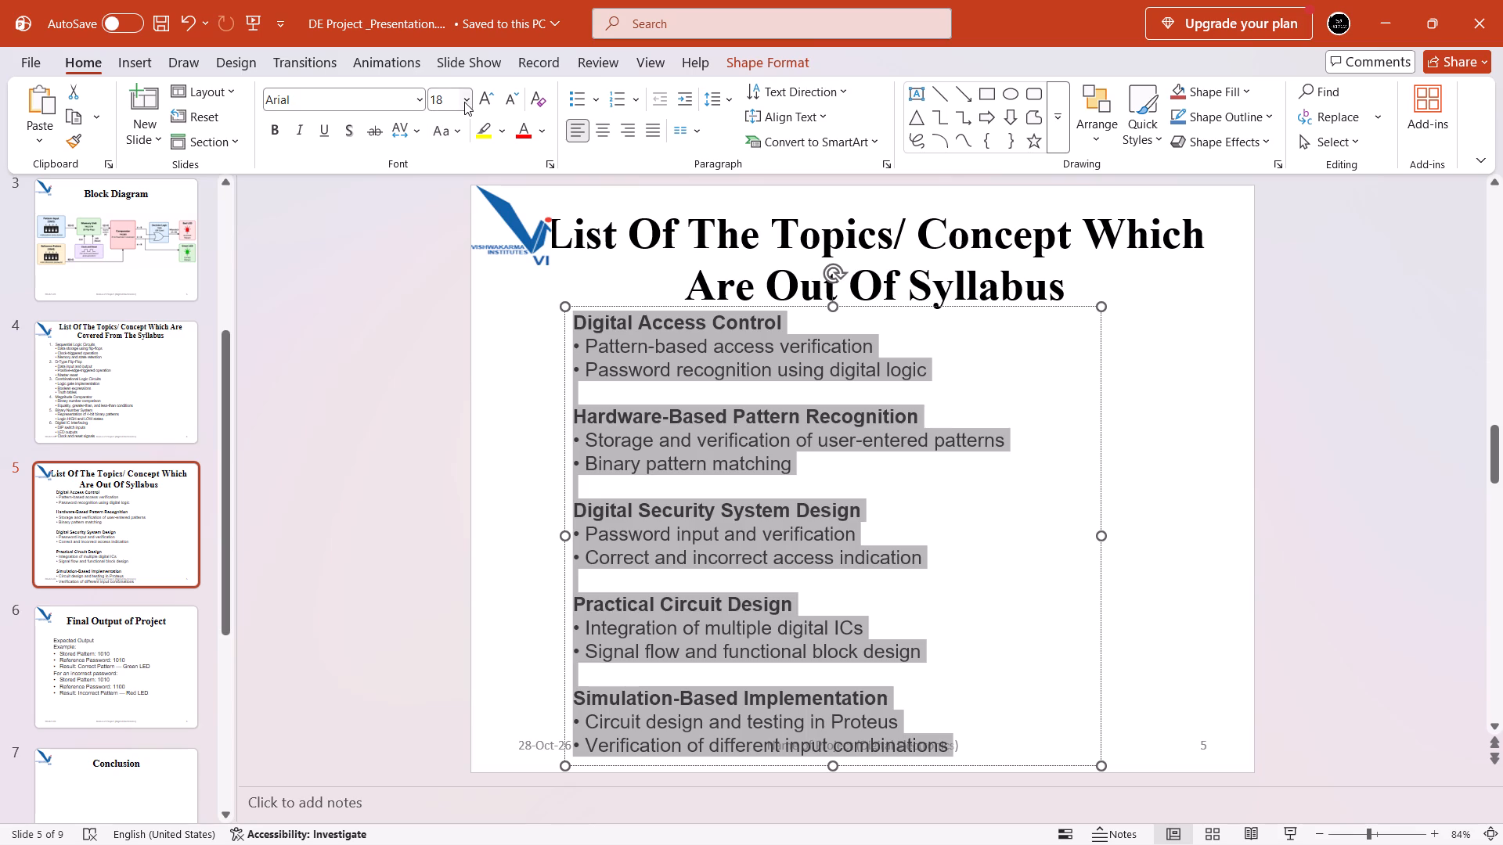
{"action": "left_click", "coordinate": [464, 102]}
{"action": "left_click", "coordinate": [439, 286]}
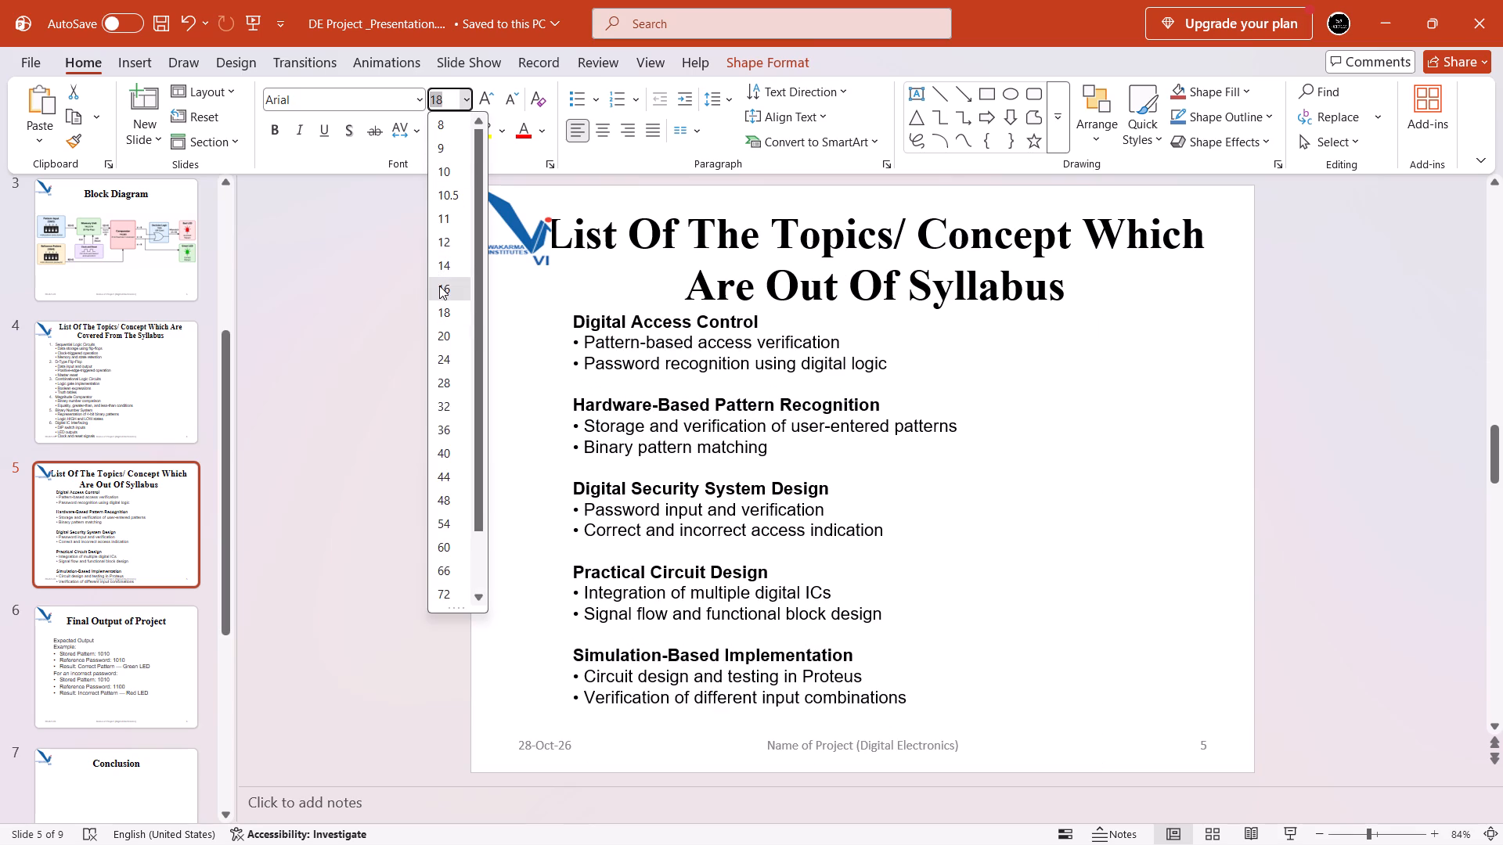
{"action": "left_click", "coordinate": [359, 479]}
Shift the slide 5 topics text box to the left, keeping it just below the title.
{"action": "left_click_drag", "start_coordinate": [765, 502], "coordinate": [687, 702]}
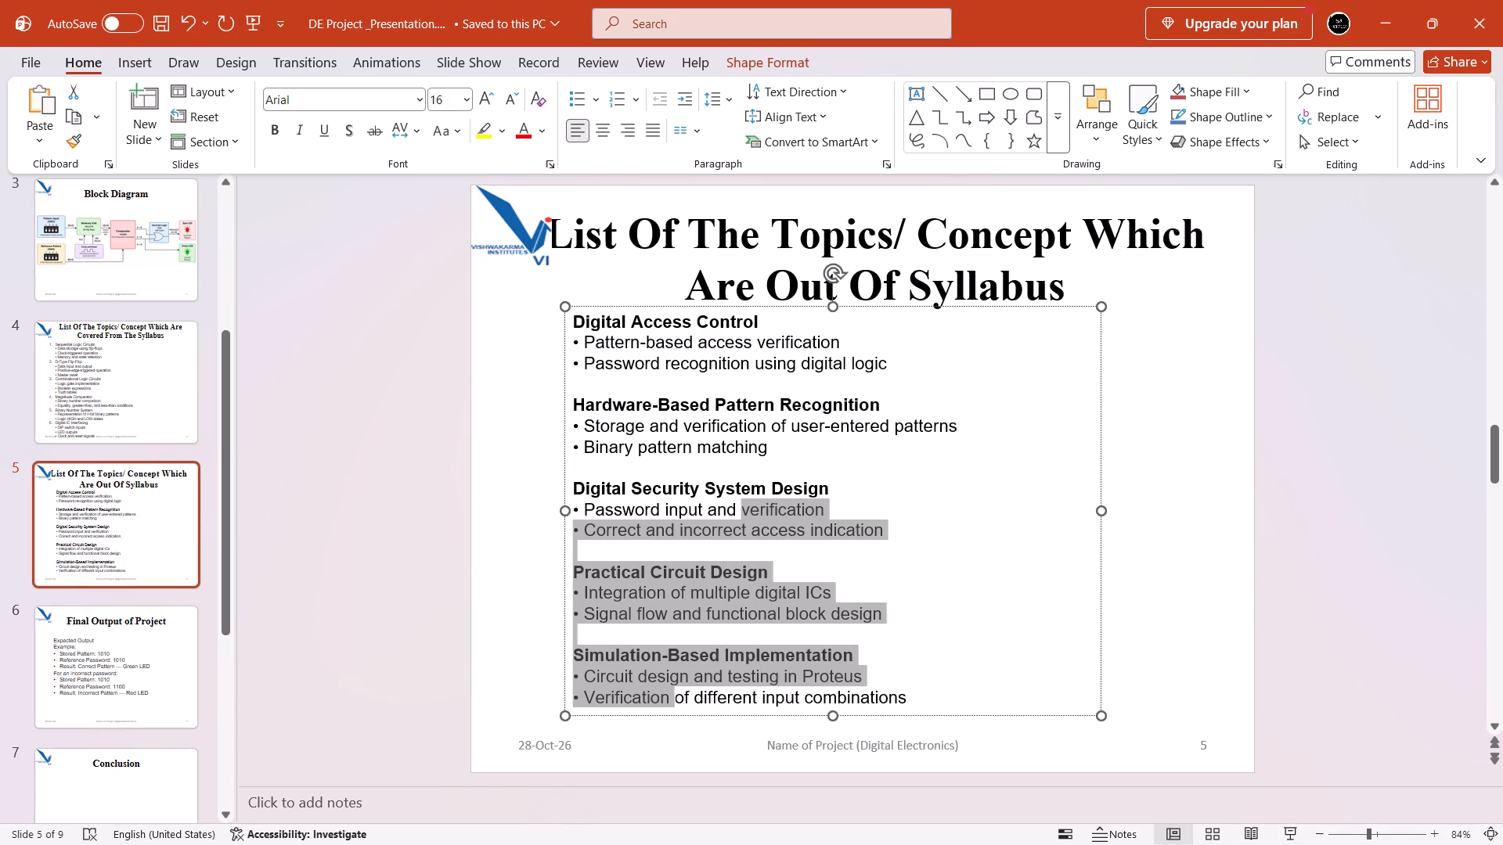
{"action": "left_click_drag", "start_coordinate": [687, 702], "coordinate": [692, 696]}
{"action": "left_click_drag", "start_coordinate": [690, 714], "coordinate": [660, 717]}
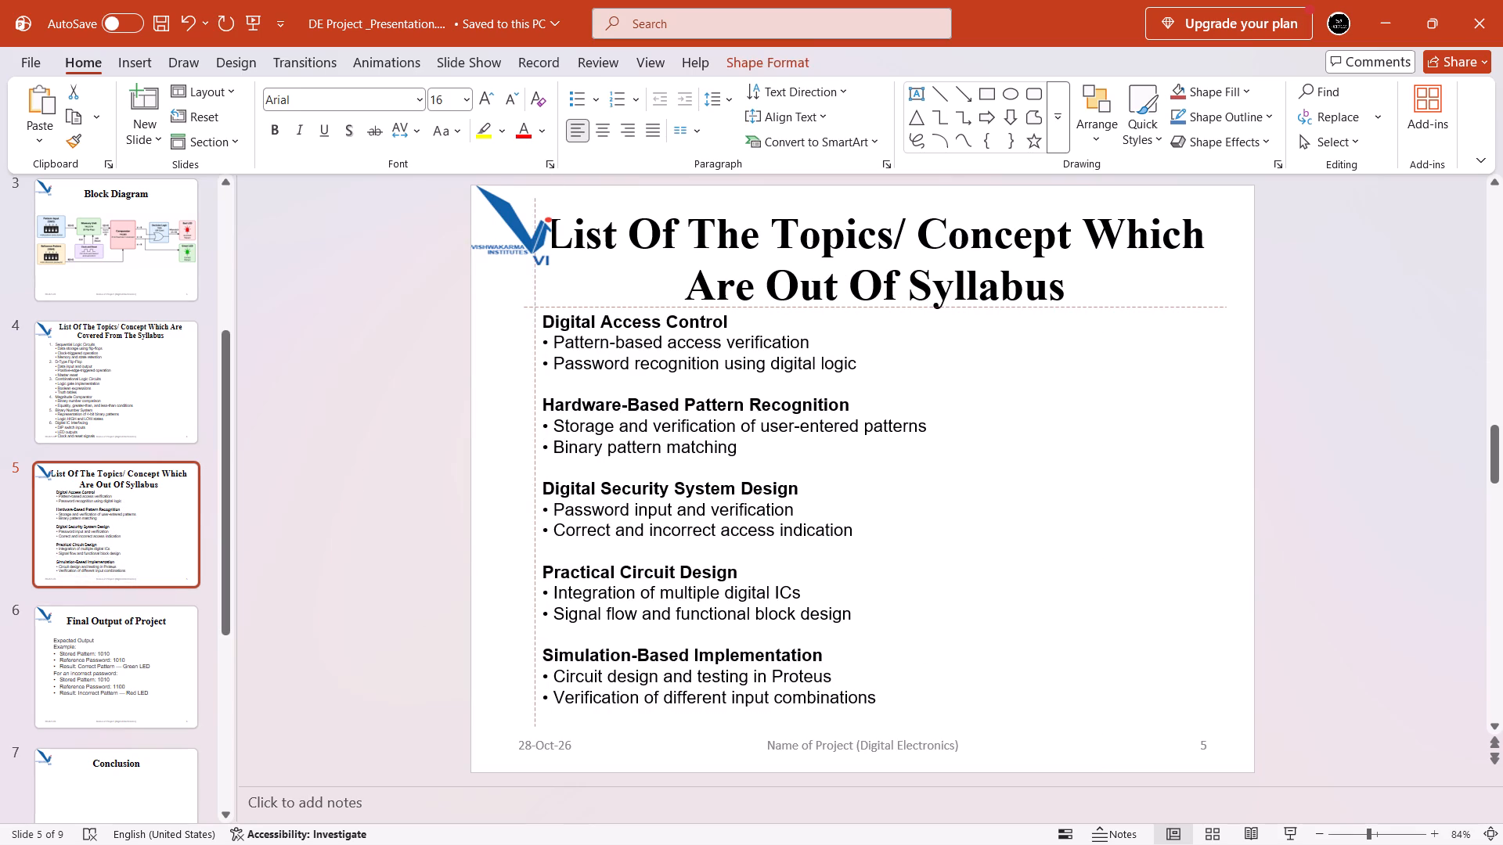
{"action": "left_click_drag", "start_coordinate": [660, 717], "coordinate": [643, 722]}
{"action": "left_click", "coordinate": [387, 528]}
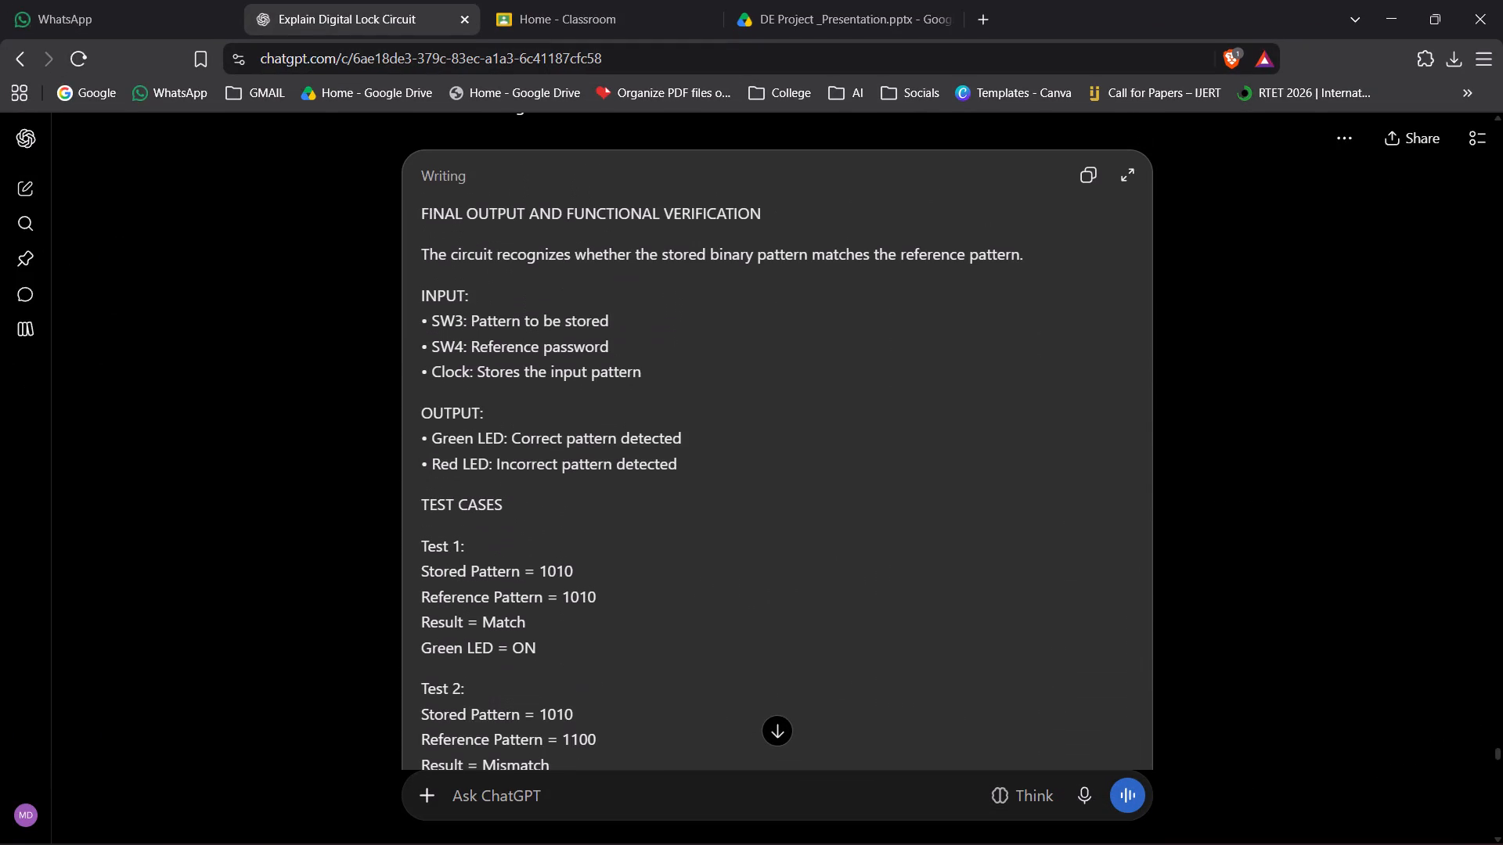
{"action": "left_click", "coordinate": [1090, 180]}
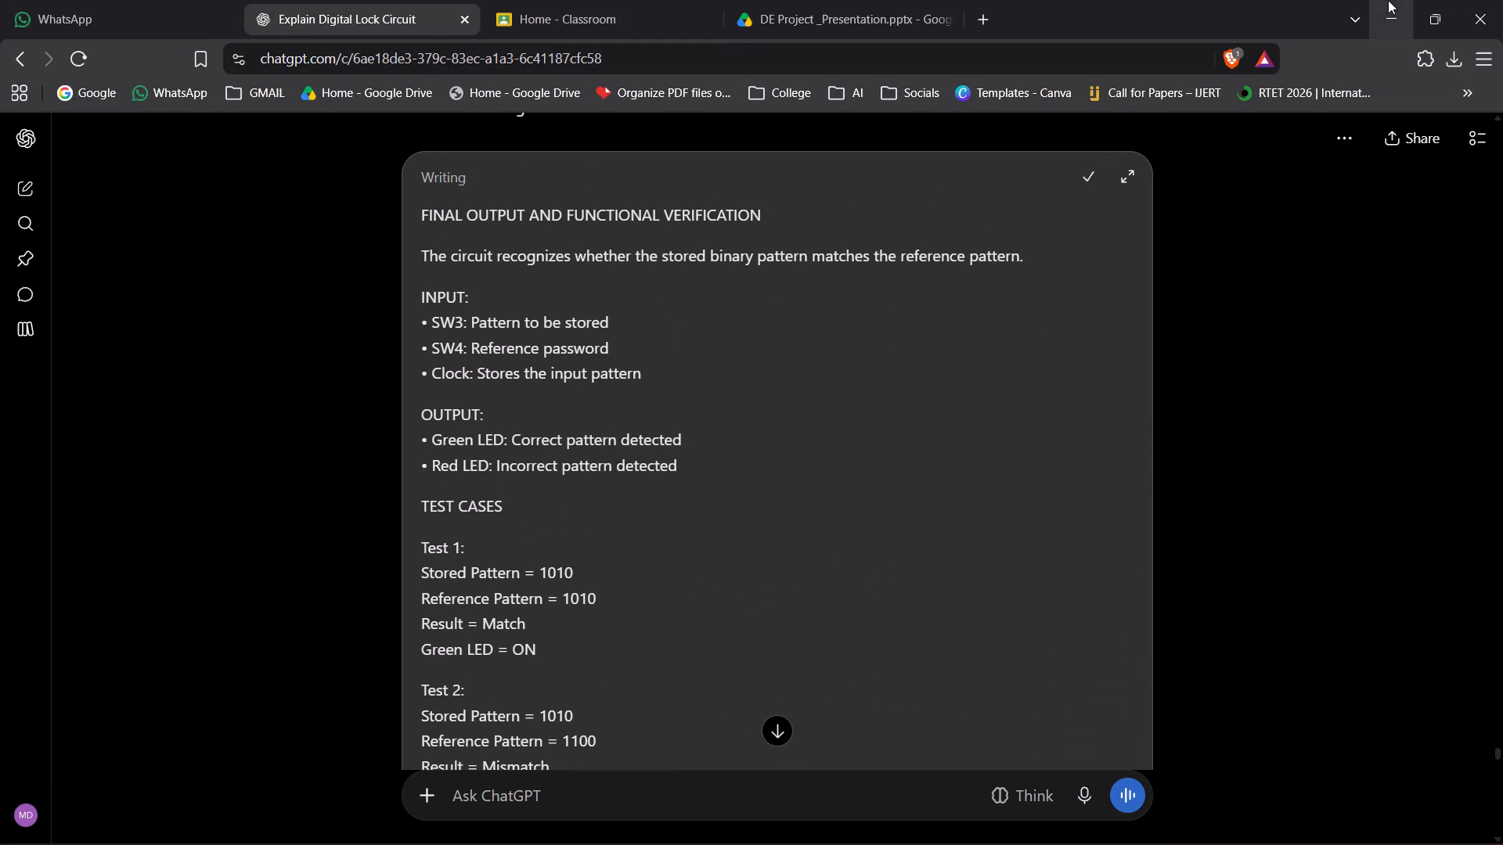
{"action": "left_click", "coordinate": [1388, 0]}
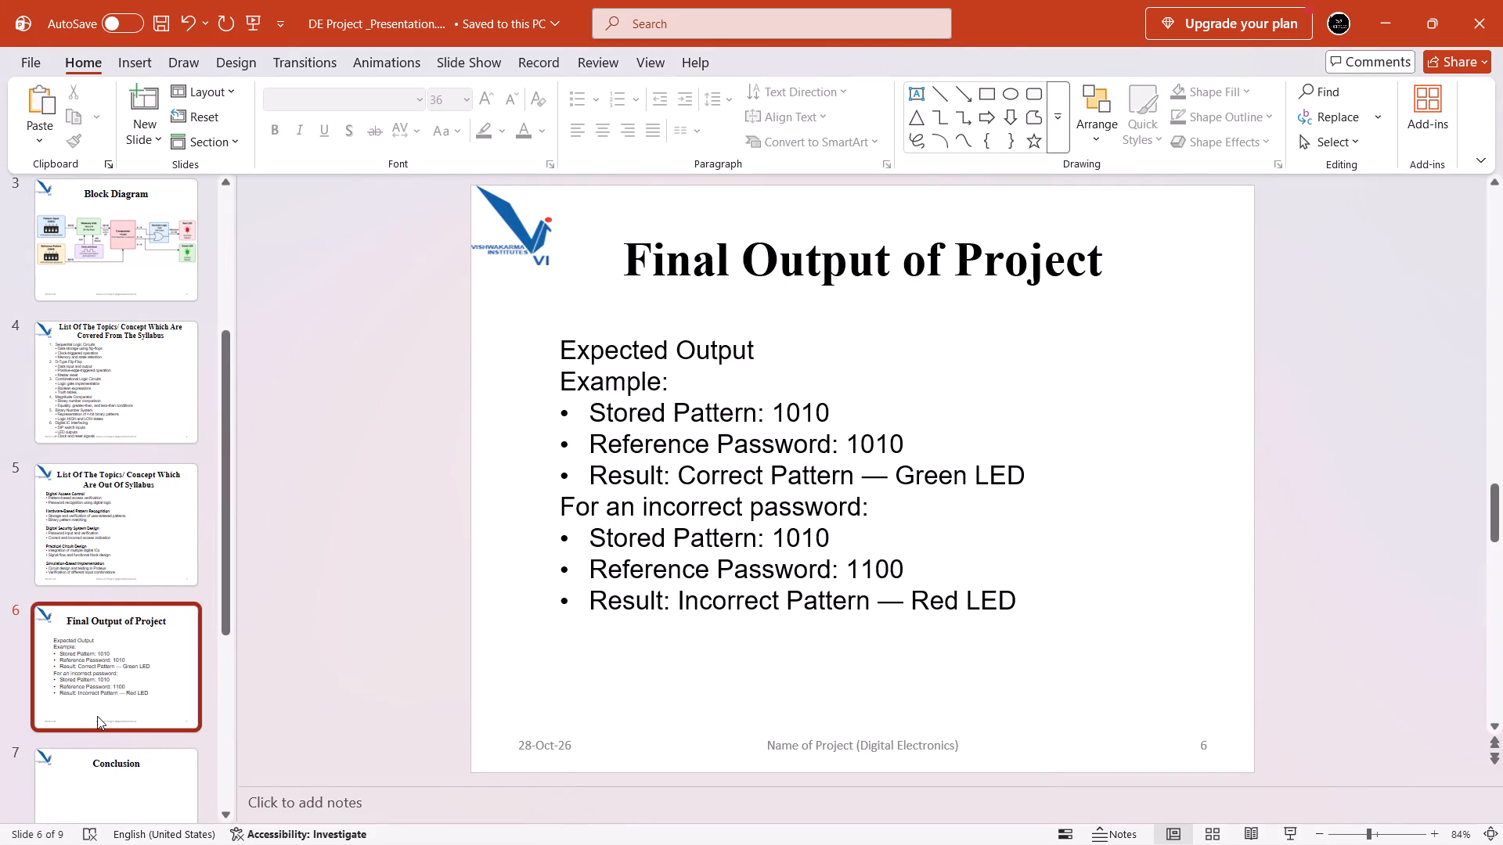
Replace the body text of the Final Output of Project slide with the copied functional verification content.
{"action": "scroll", "coordinate": [97, 716], "scroll_direction": "down", "scroll_amount": 3}
{"action": "left_click", "coordinate": [165, 583]}
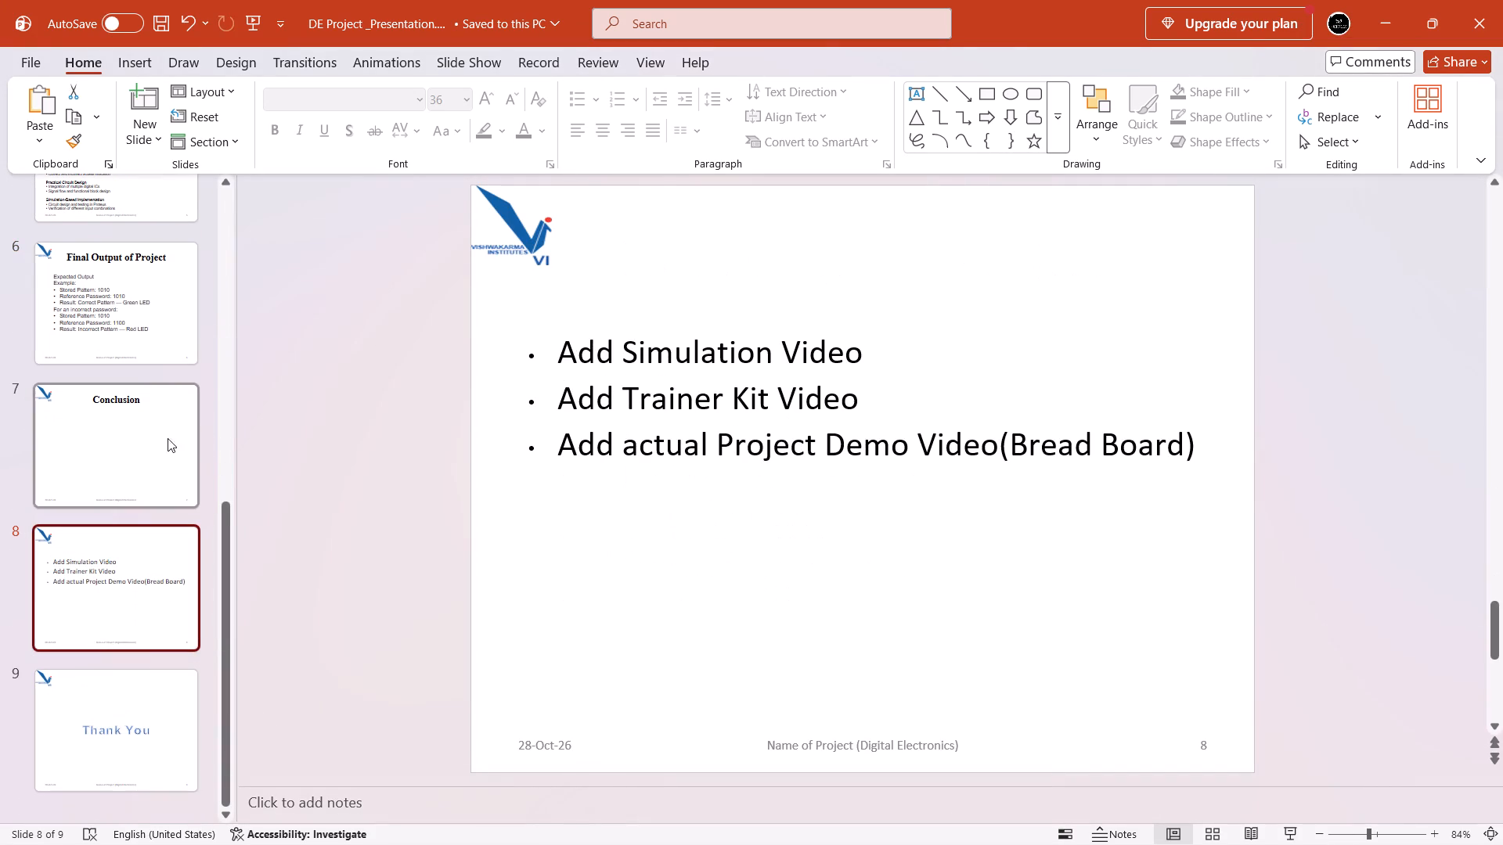
{"action": "left_click", "coordinate": [139, 692]}
{"action": "left_click", "coordinate": [148, 497]}
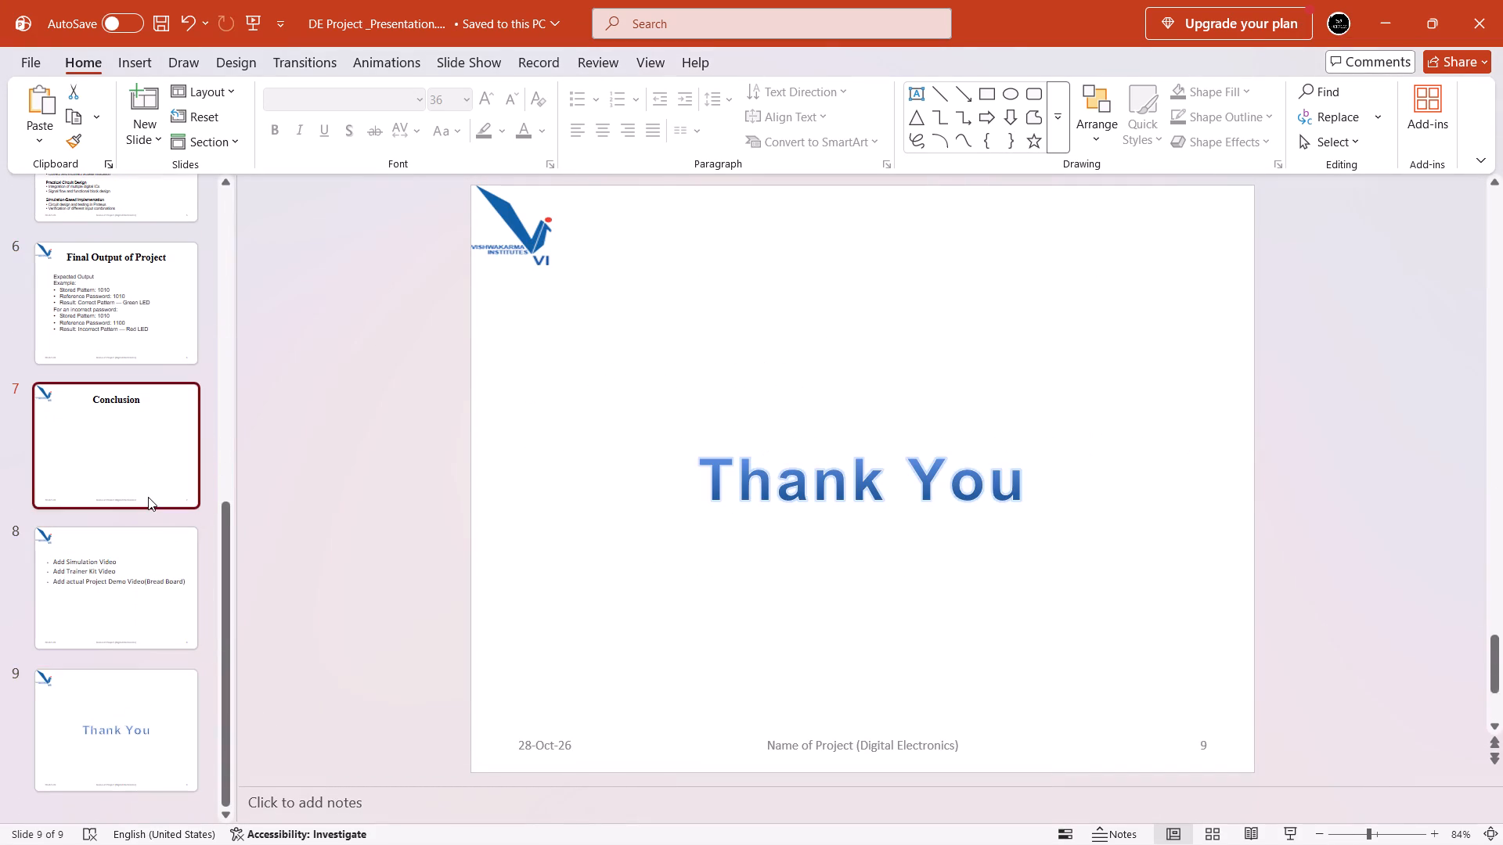
{"action": "left_click", "coordinate": [182, 291]}
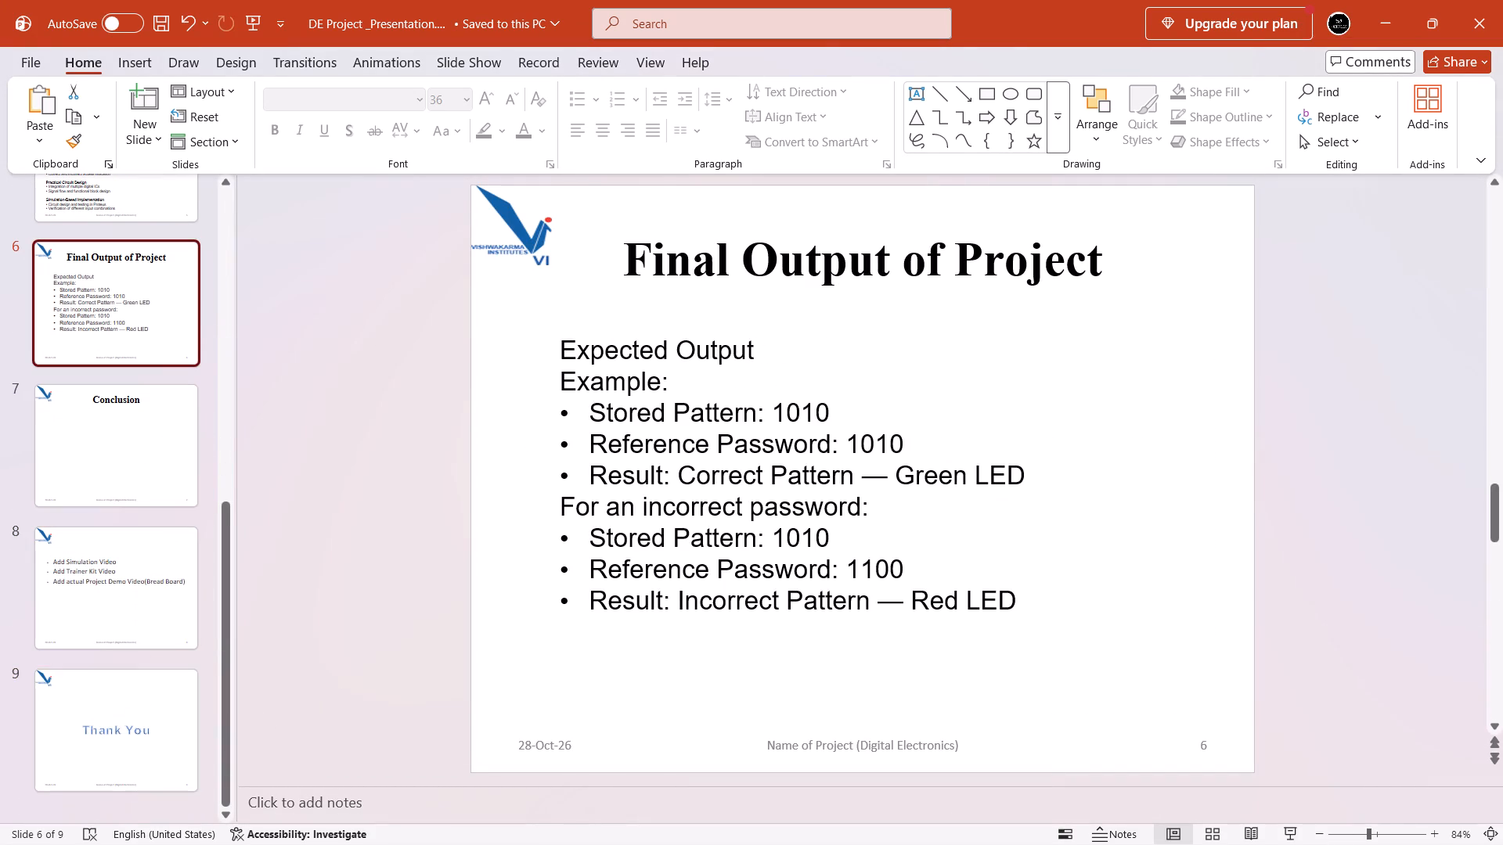
{"action": "left_click", "coordinate": [712, 398]}
{"action": "key", "text": "ctrl+a"}
{"action": "key", "text": "ctrl+v"}
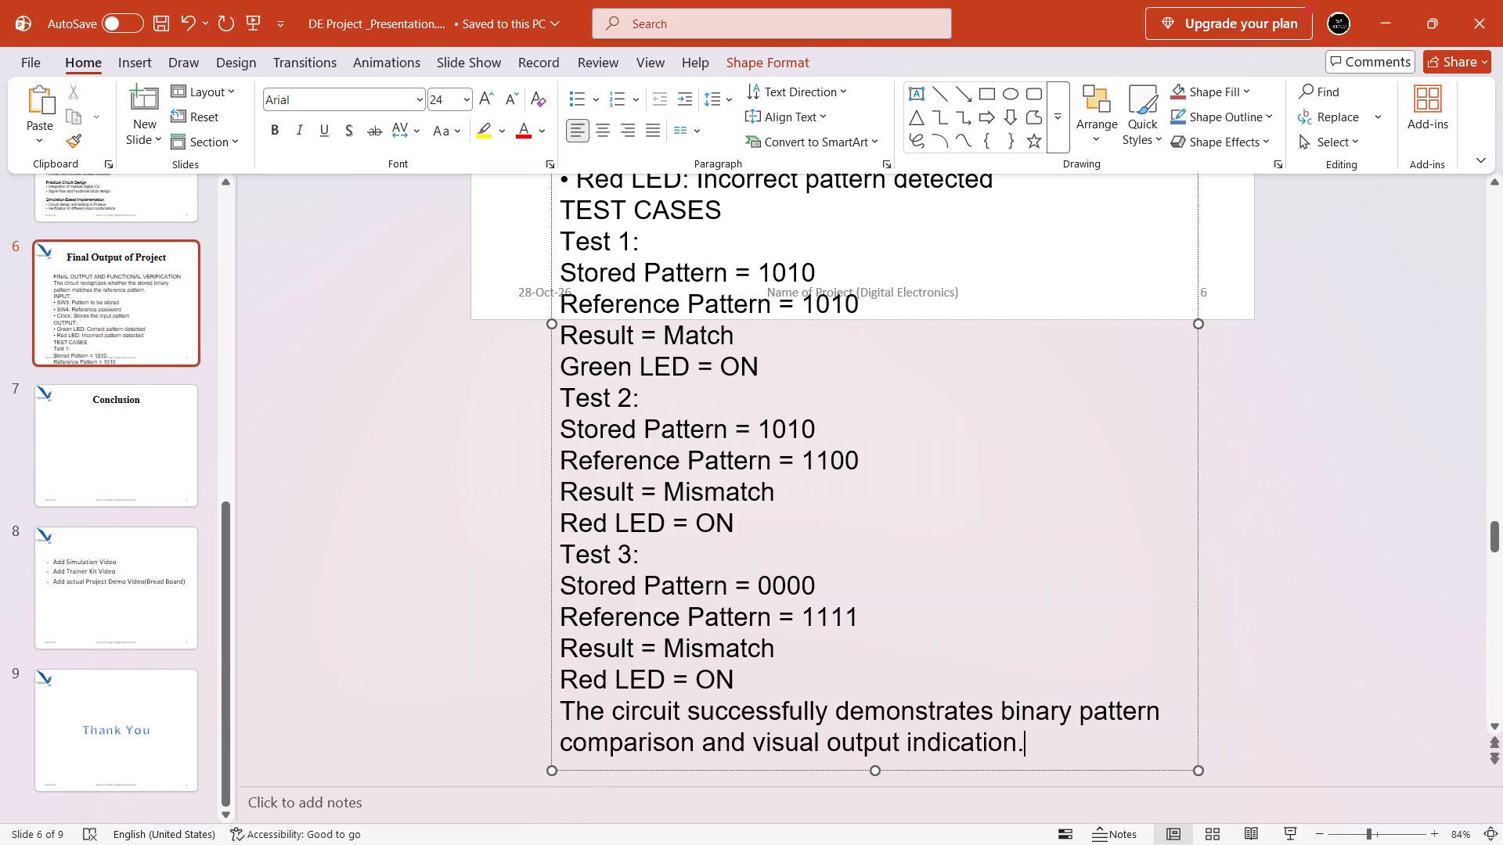
Move the pasted text box on slide 6 closer to the slide's left edge.
{"action": "left_click_drag", "start_coordinate": [1198, 329], "coordinate": [1238, 322]}
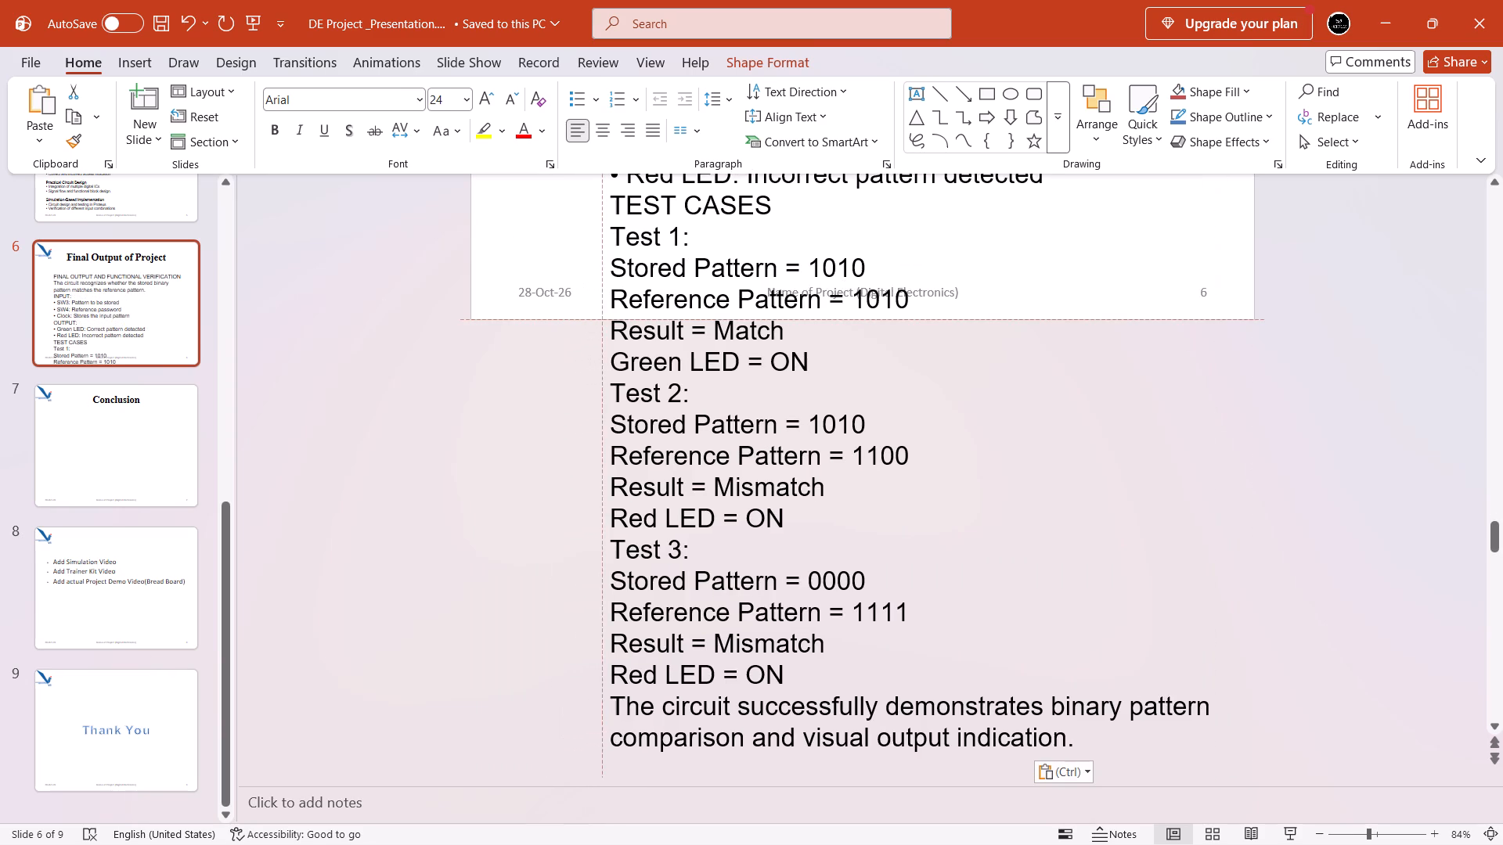
{"action": "left_click_drag", "start_coordinate": [1238, 322], "coordinate": [1141, 347]}
{"action": "scroll", "coordinate": [1141, 347], "scroll_direction": "up", "scroll_amount": 4}
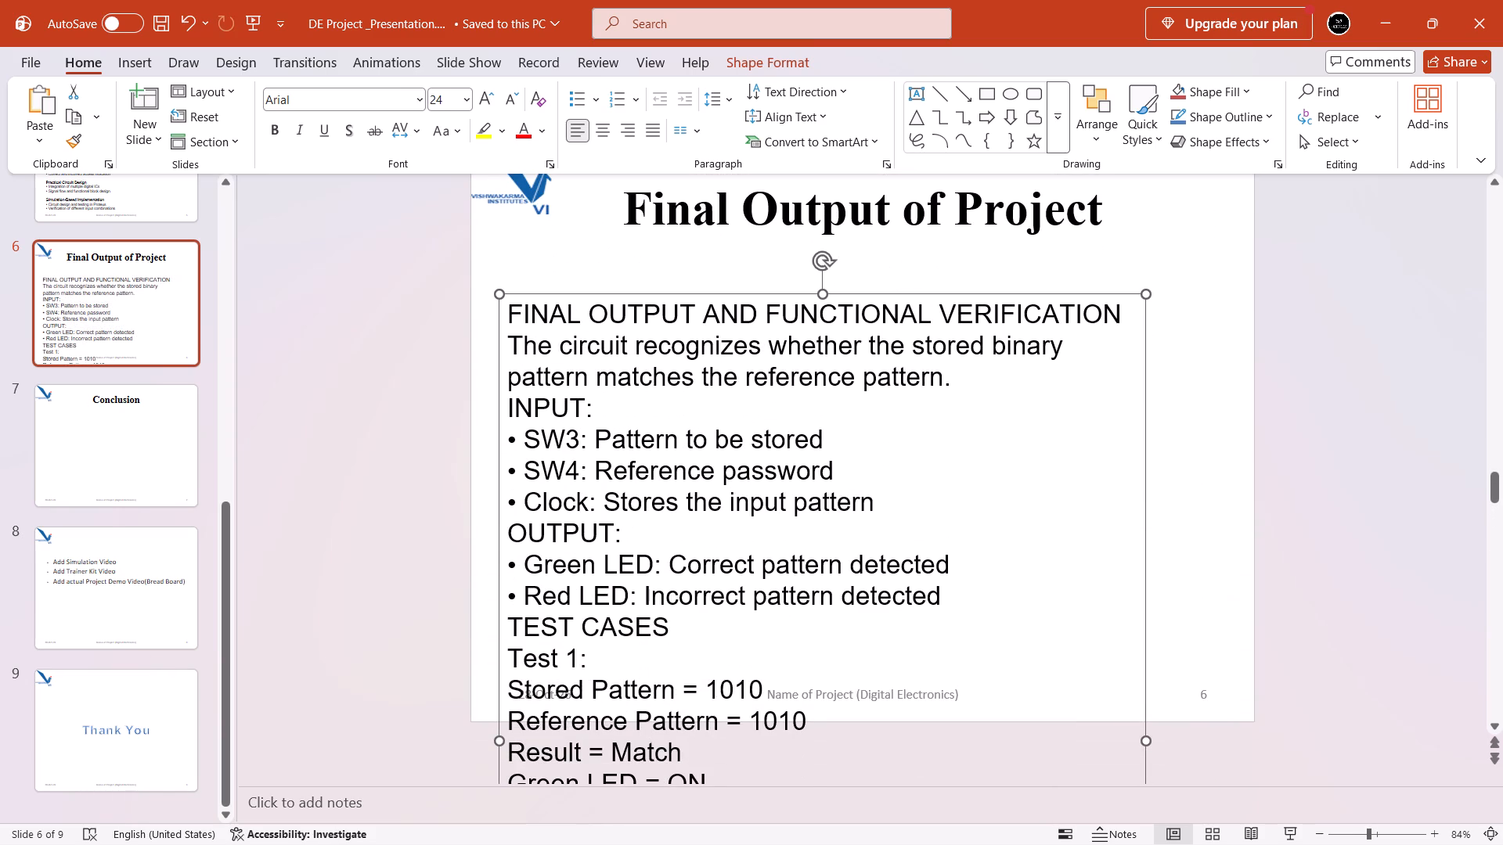
Set all the text in the slide 6 body text box to font size 16.
{"action": "left_click", "coordinate": [926, 524], "text": "ctrl"}
{"action": "key", "text": "ctrl+a"}
{"action": "left_click", "coordinate": [849, 490]}
{"action": "key", "text": "ctrl+a"}
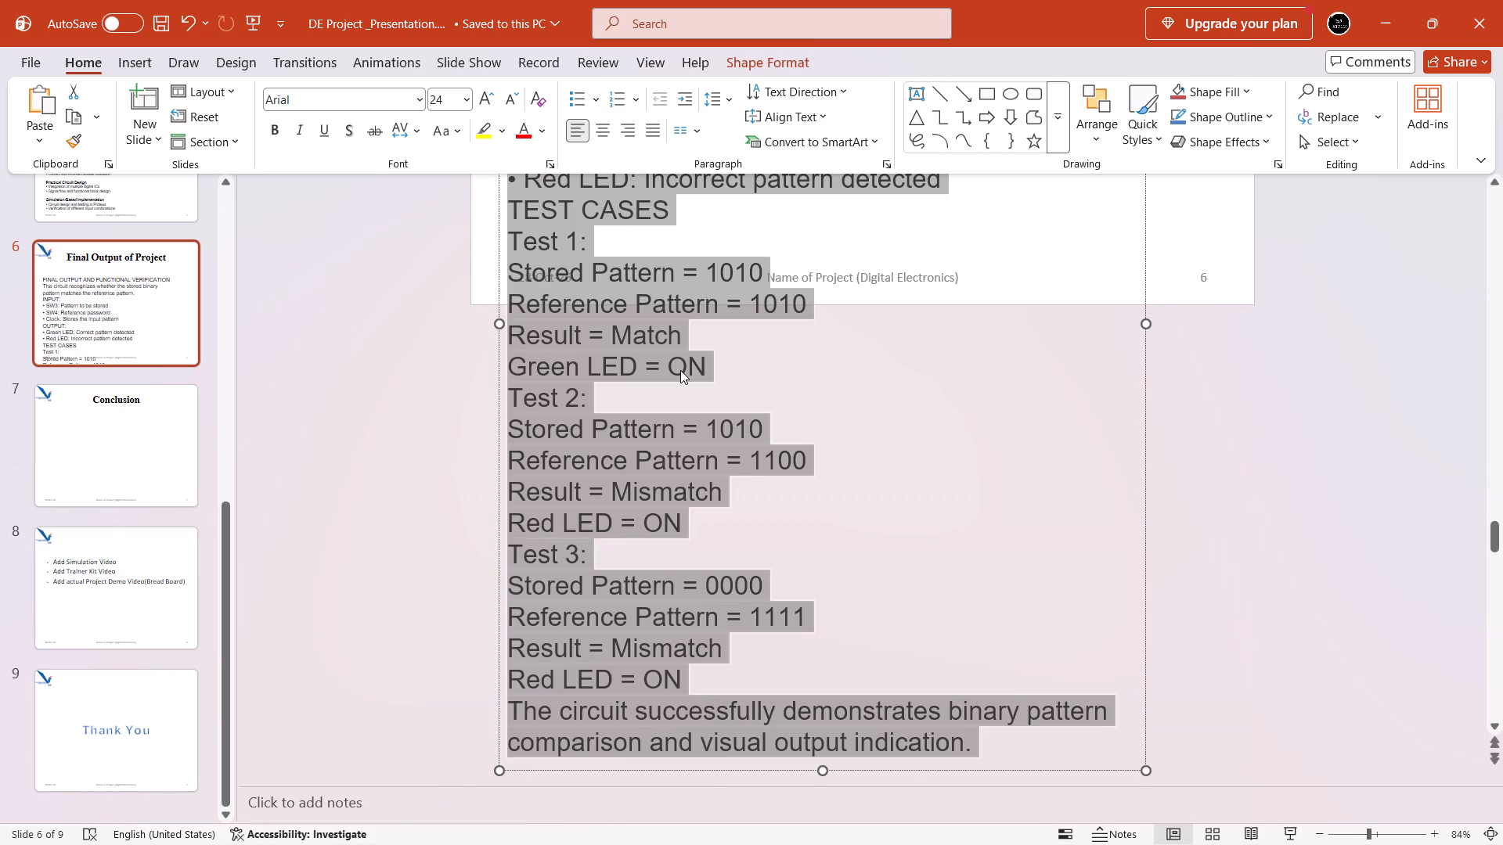
{"action": "left_click", "coordinate": [463, 106]}
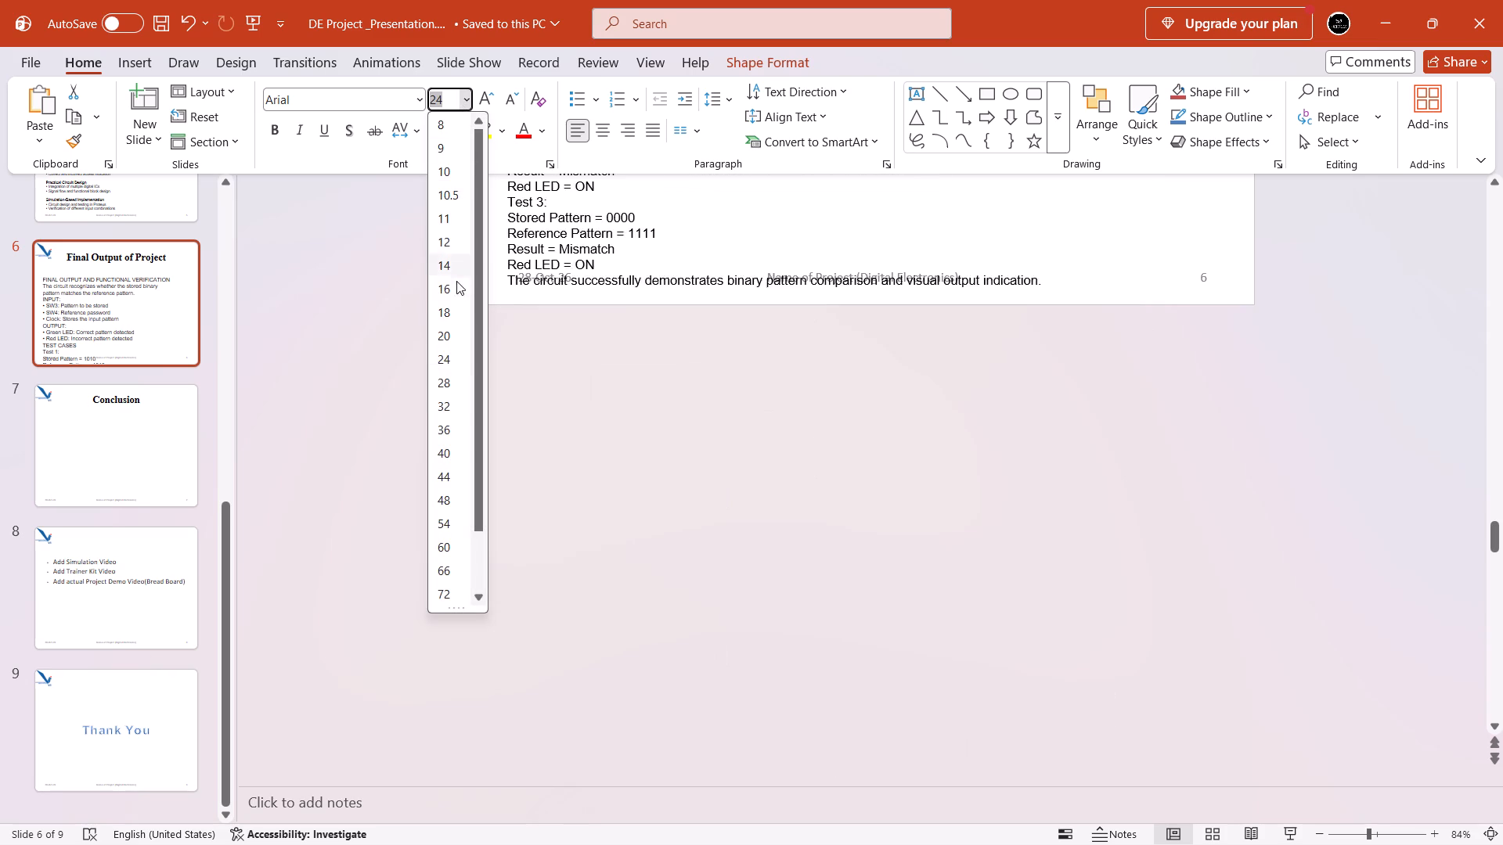
{"action": "left_click", "coordinate": [456, 286]}
{"action": "left_click", "coordinate": [385, 463]}
{"action": "scroll", "coordinate": [816, 370], "scroll_direction": "up", "scroll_amount": 1}
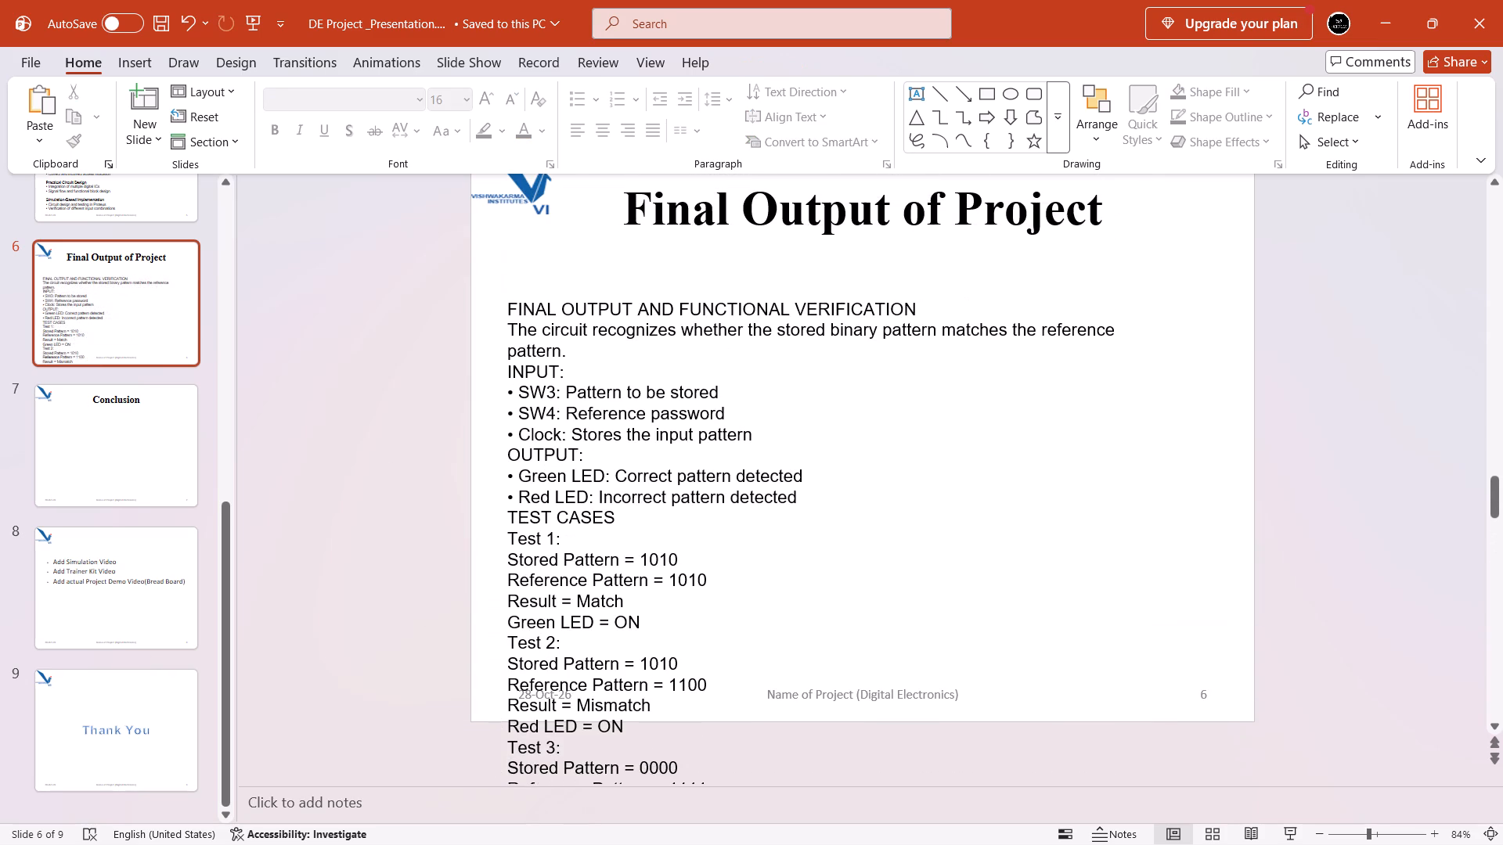
Delete the "FINAL OUTPUT AND FUNCTIONAL VERIFICATION" line from the slide 6 body text.
{"action": "triple_click", "coordinate": [827, 308]}
{"action": "key", "text": "BackSpace"}
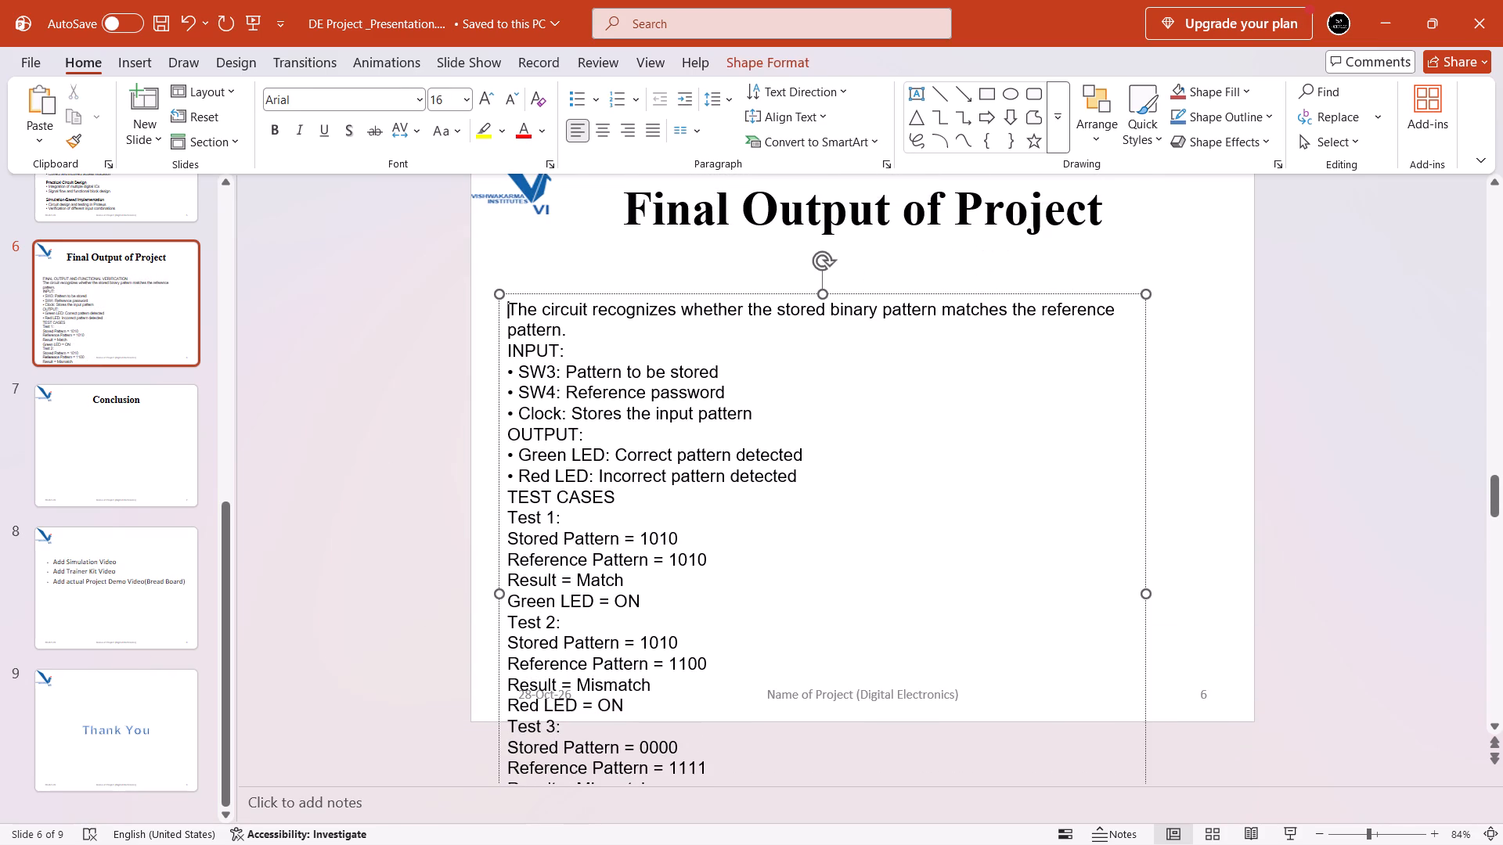
Insert a blank line before each of the "OUTPUT:", "TEST CASES" and "Test 2:" headings on slide 6.
{"action": "left_click", "coordinate": [777, 406]}
{"action": "key", "text": "Return"}
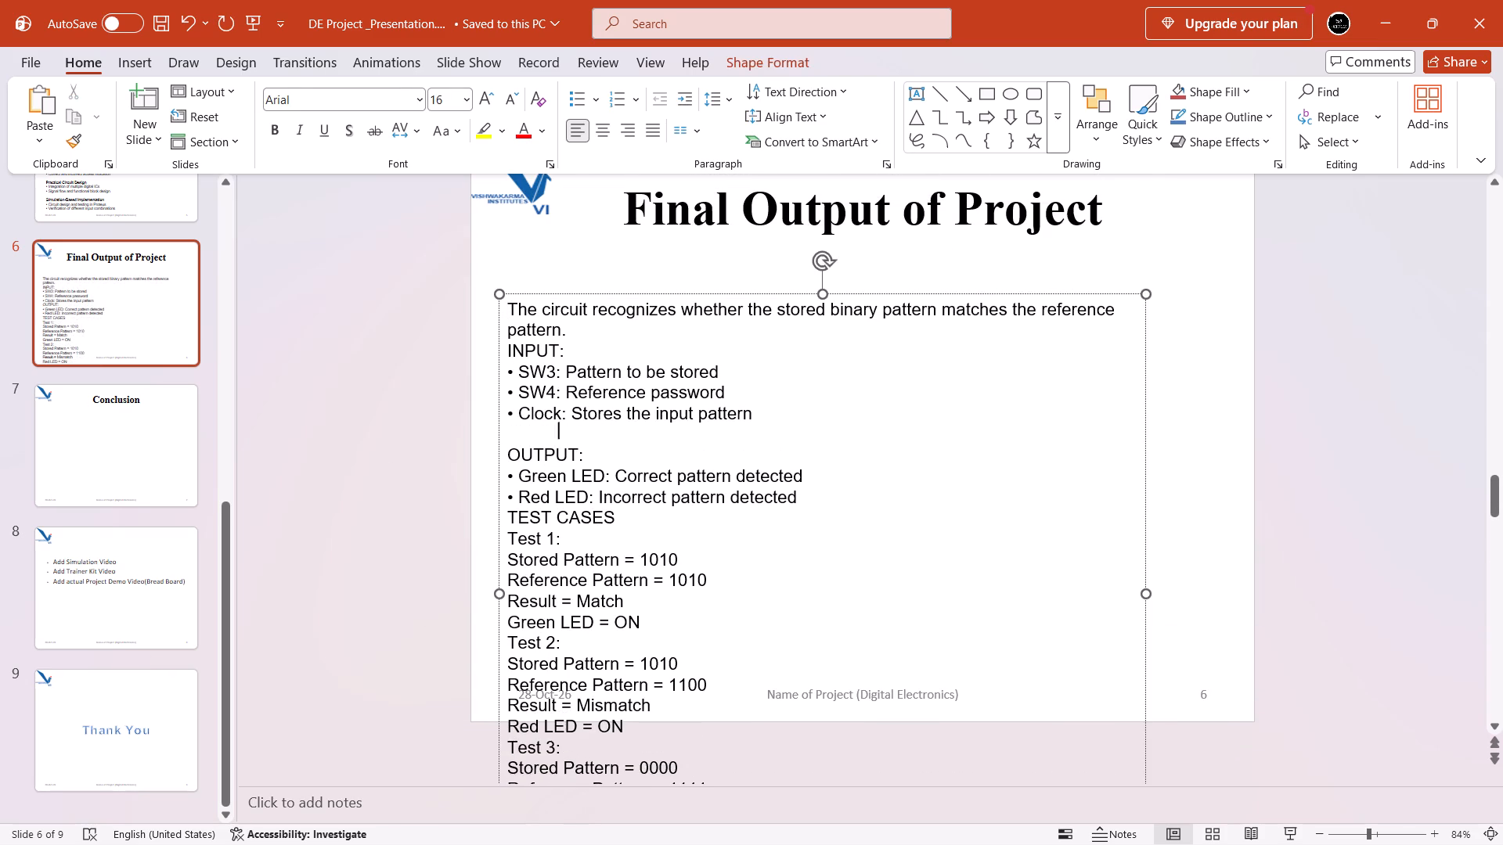
{"action": "left_click", "coordinate": [828, 506]}
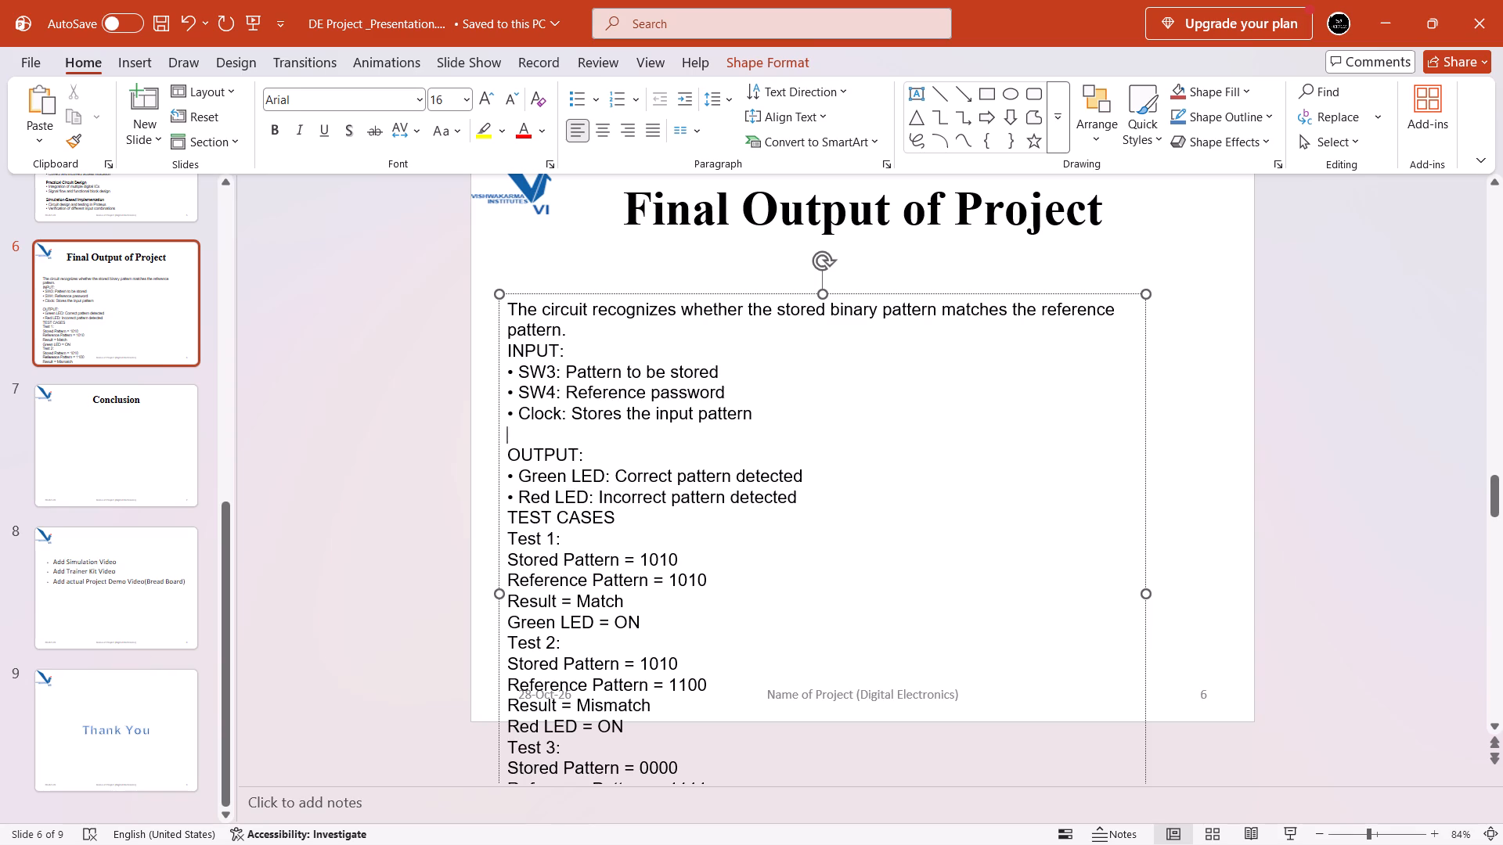
{"action": "key", "text": "Return"}
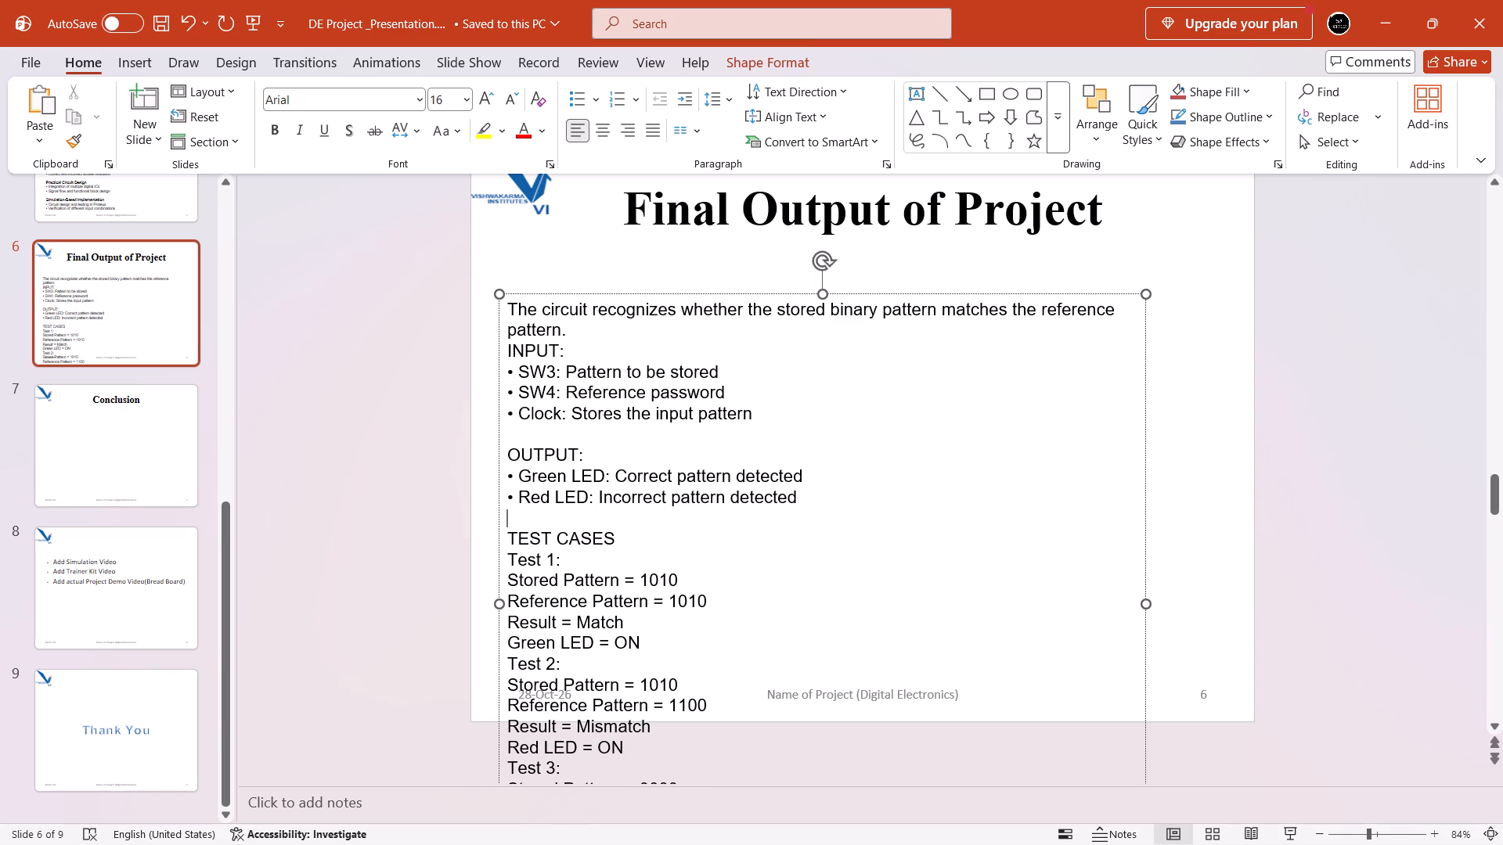
{"action": "left_click", "coordinate": [677, 635]}
{"action": "key", "text": "Return"}
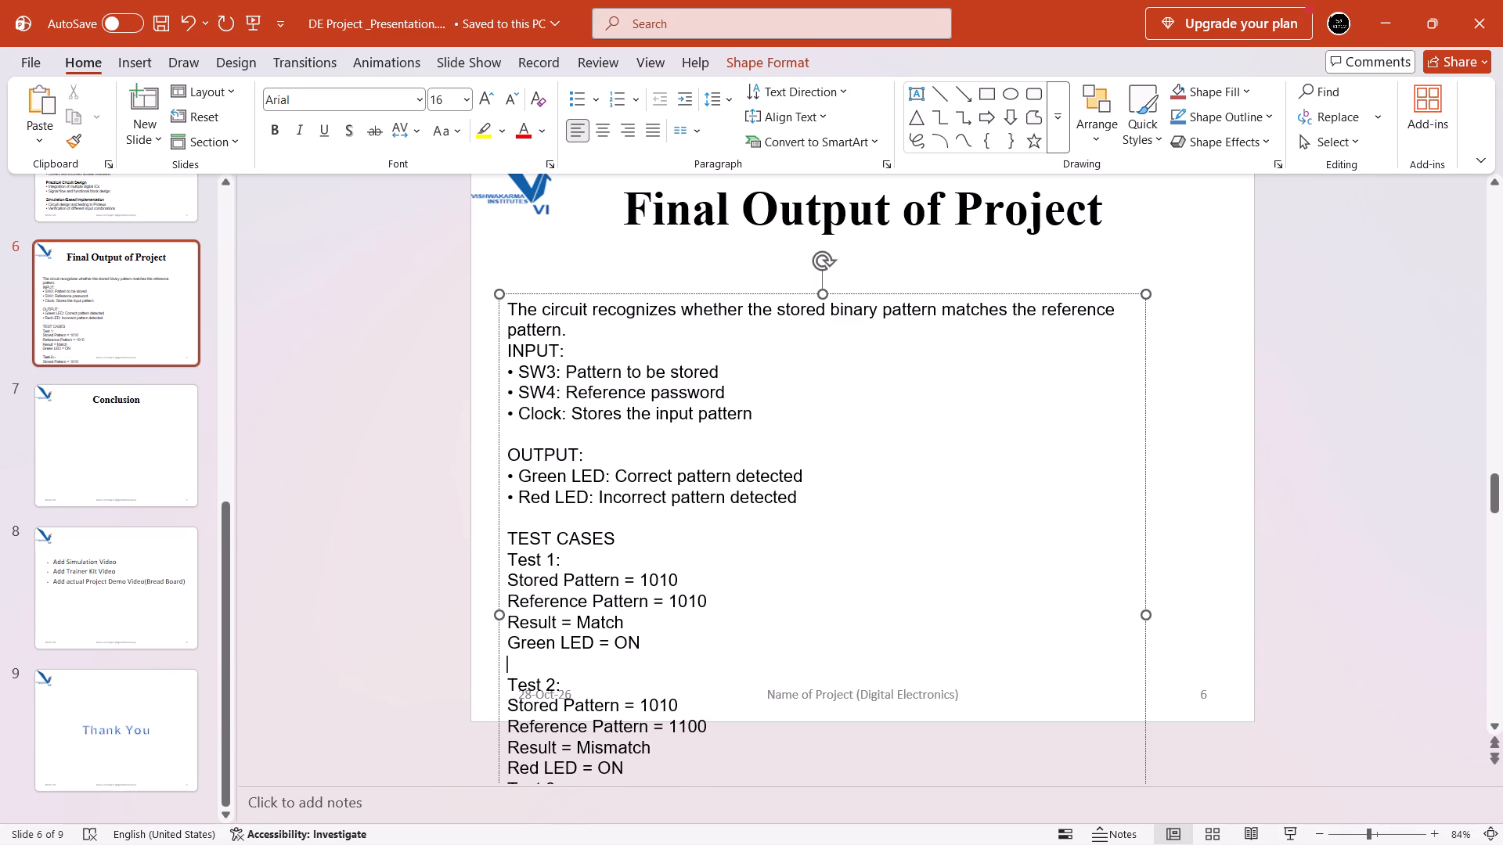
Insert a blank line between the Test 2 results and the "Test 3:" heading on slide 6.
{"action": "scroll", "coordinate": [395, 516], "scroll_direction": "down", "scroll_amount": 2}
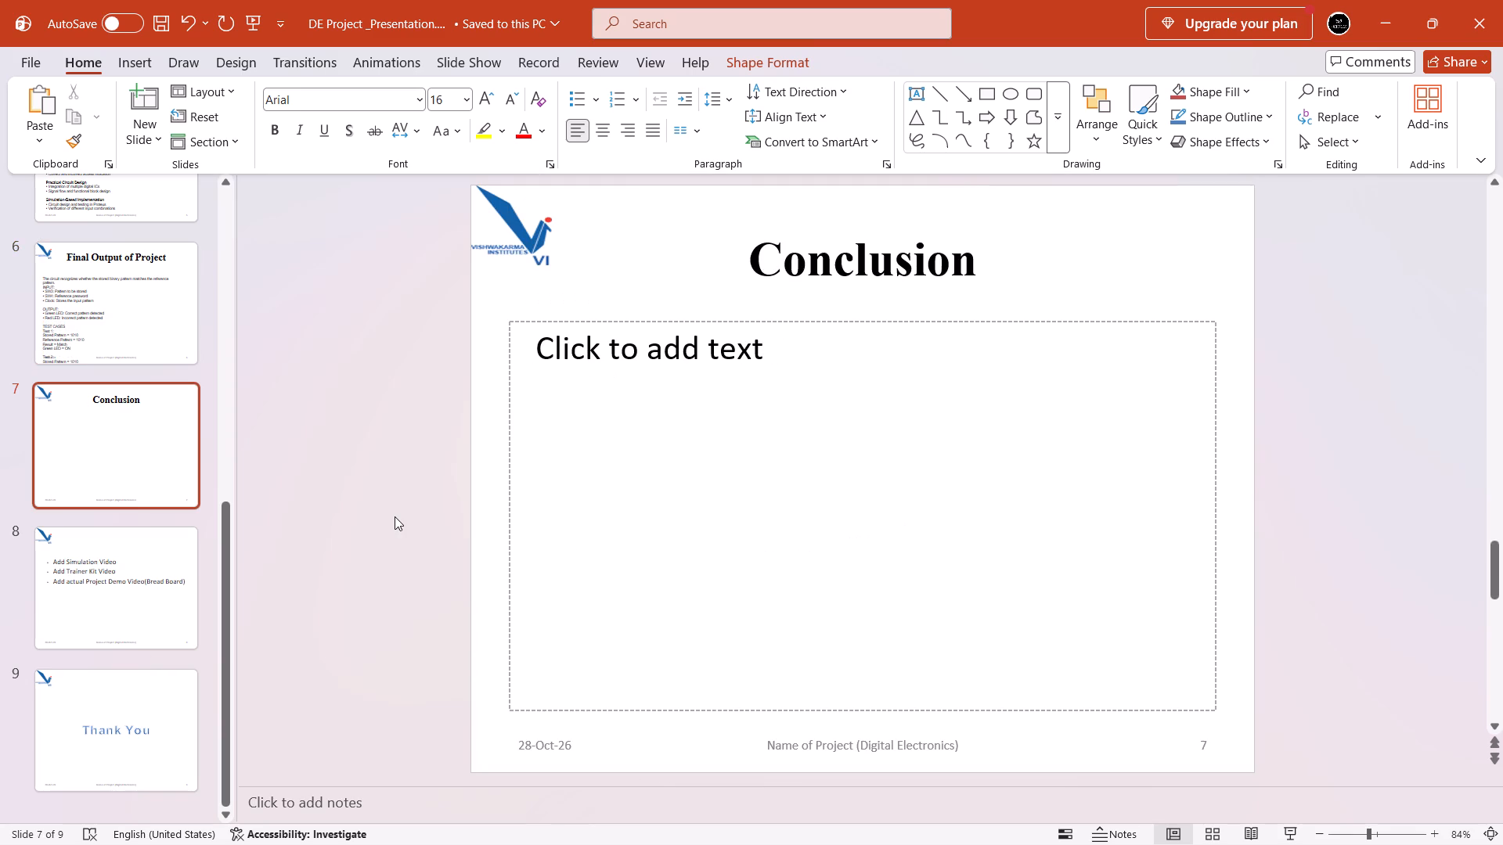
{"action": "scroll", "coordinate": [548, 515], "scroll_direction": "up", "scroll_amount": 1}
{"action": "left_click", "coordinate": [715, 613]}
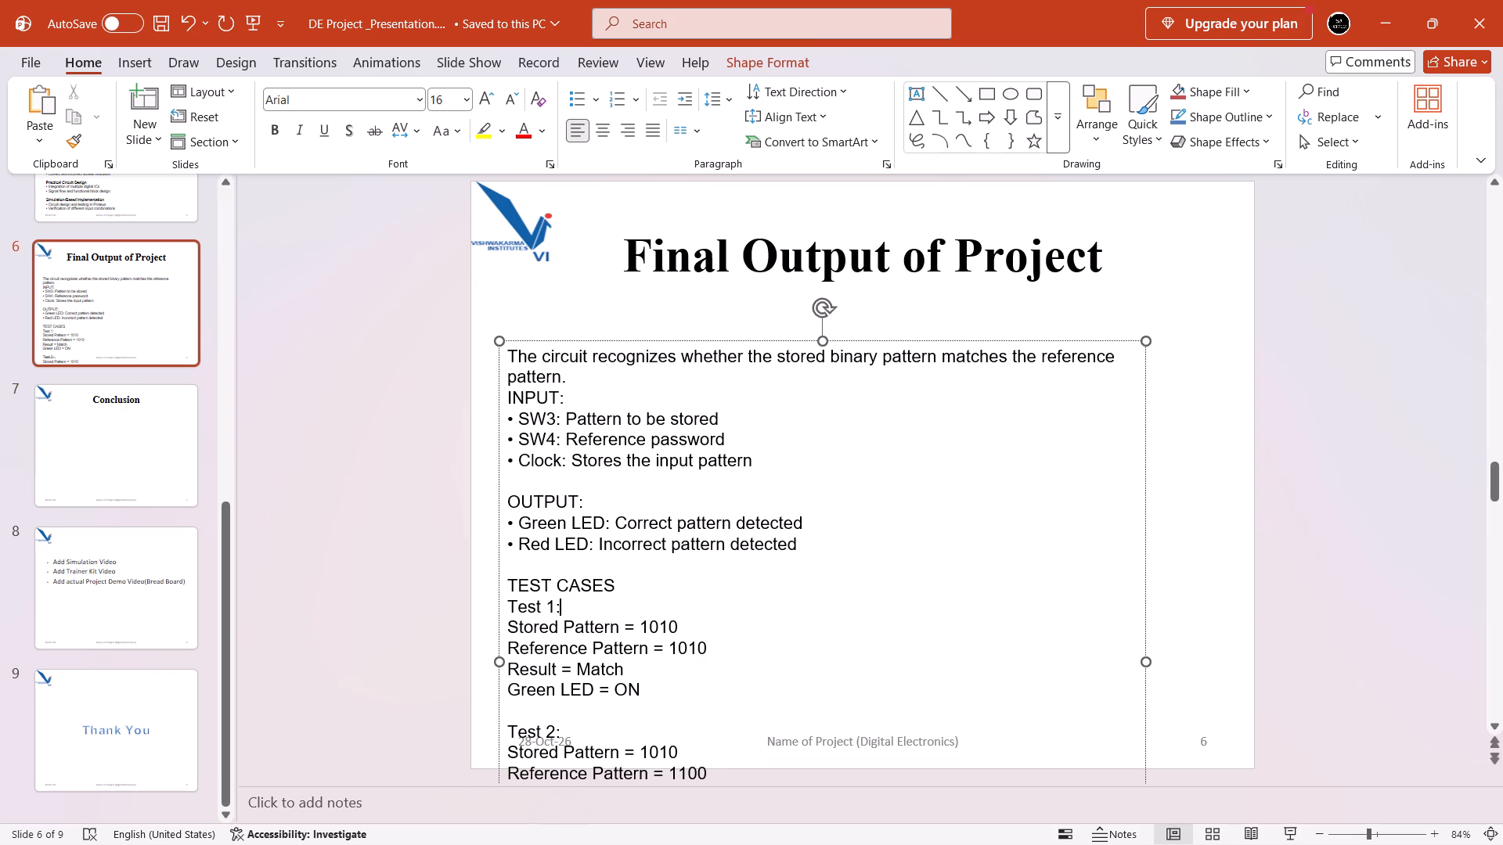
{"action": "scroll", "coordinate": [715, 613], "scroll_direction": "down", "scroll_amount": 1}
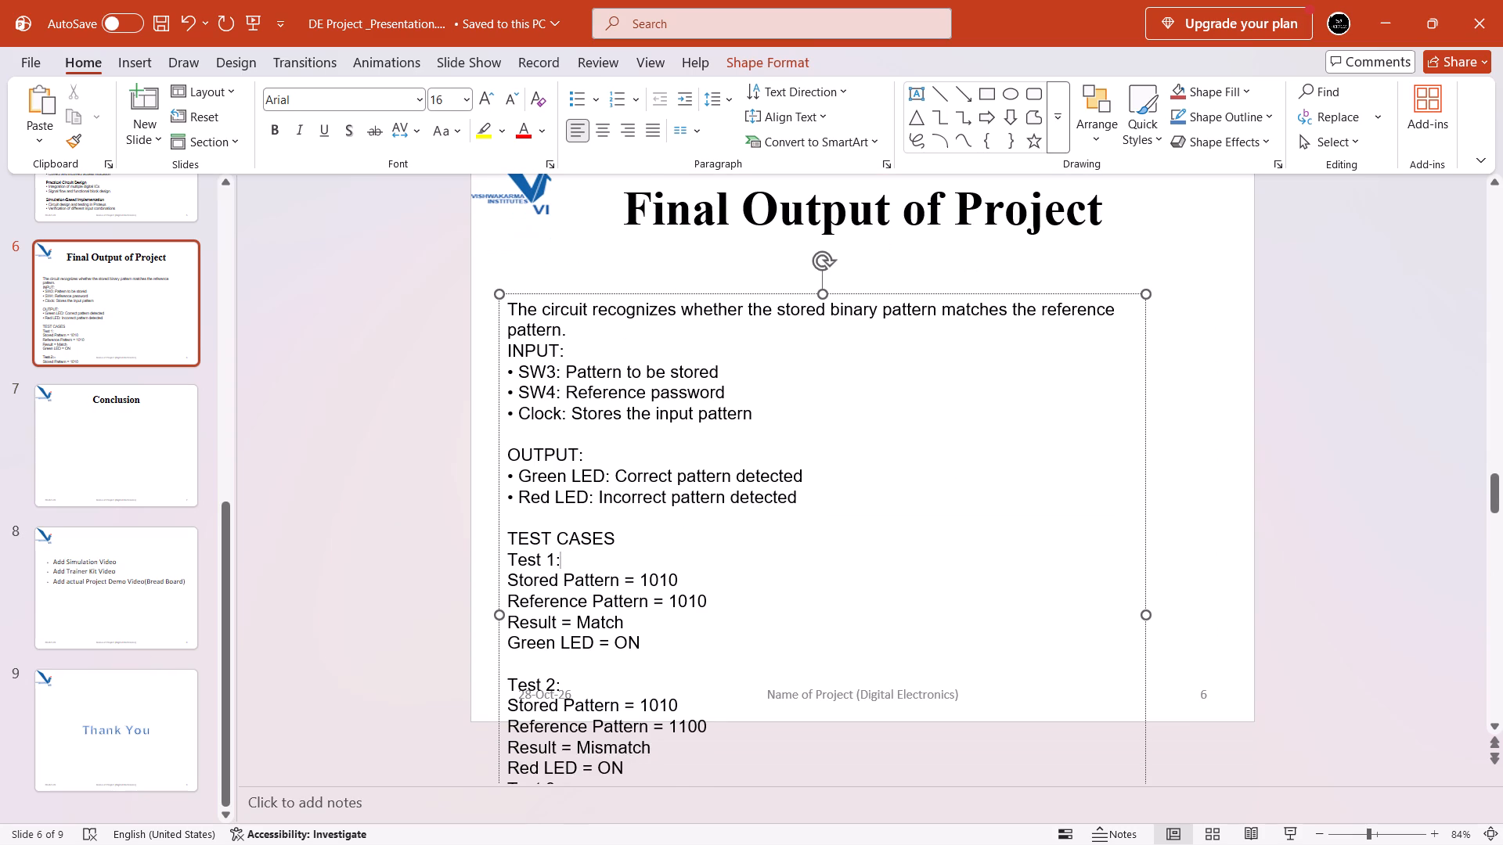
{"action": "scroll", "coordinate": [664, 756], "scroll_direction": "down", "scroll_amount": 1}
{"action": "left_click", "coordinate": [664, 756]}
{"action": "left_click", "coordinate": [672, 748]}
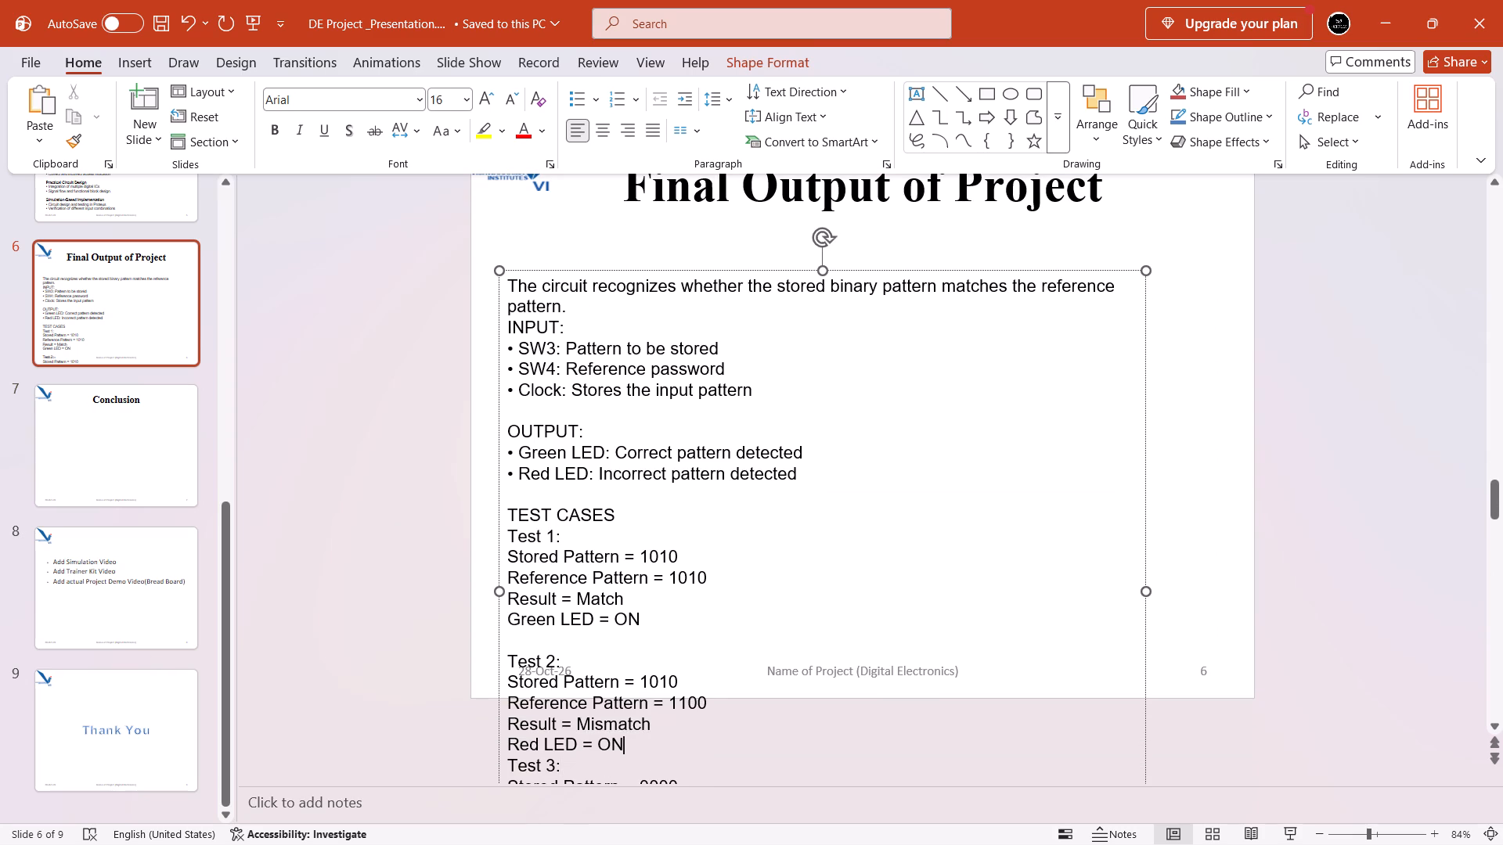
{"action": "key", "text": "Return"}
{"action": "scroll", "coordinate": [672, 748], "scroll_direction": "down", "scroll_amount": 1}
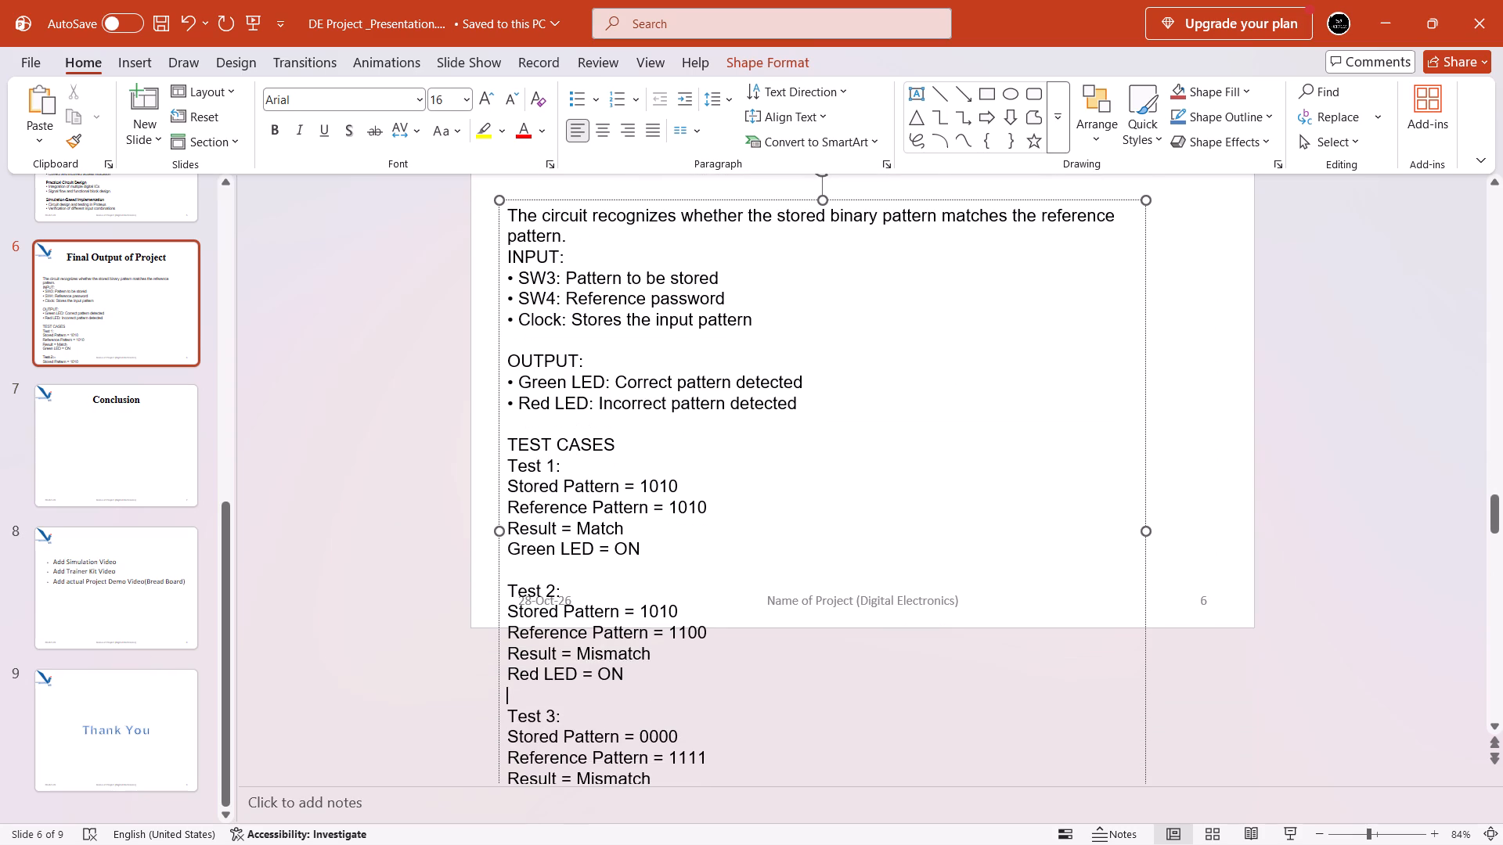
{"action": "scroll", "coordinate": [672, 748], "scroll_direction": "down", "scroll_amount": 1}
Make the "INPUT", "OUTPUT" and "TEST CASES" headings on slide 6 bold.
{"action": "double_click", "coordinate": [540, 258]}
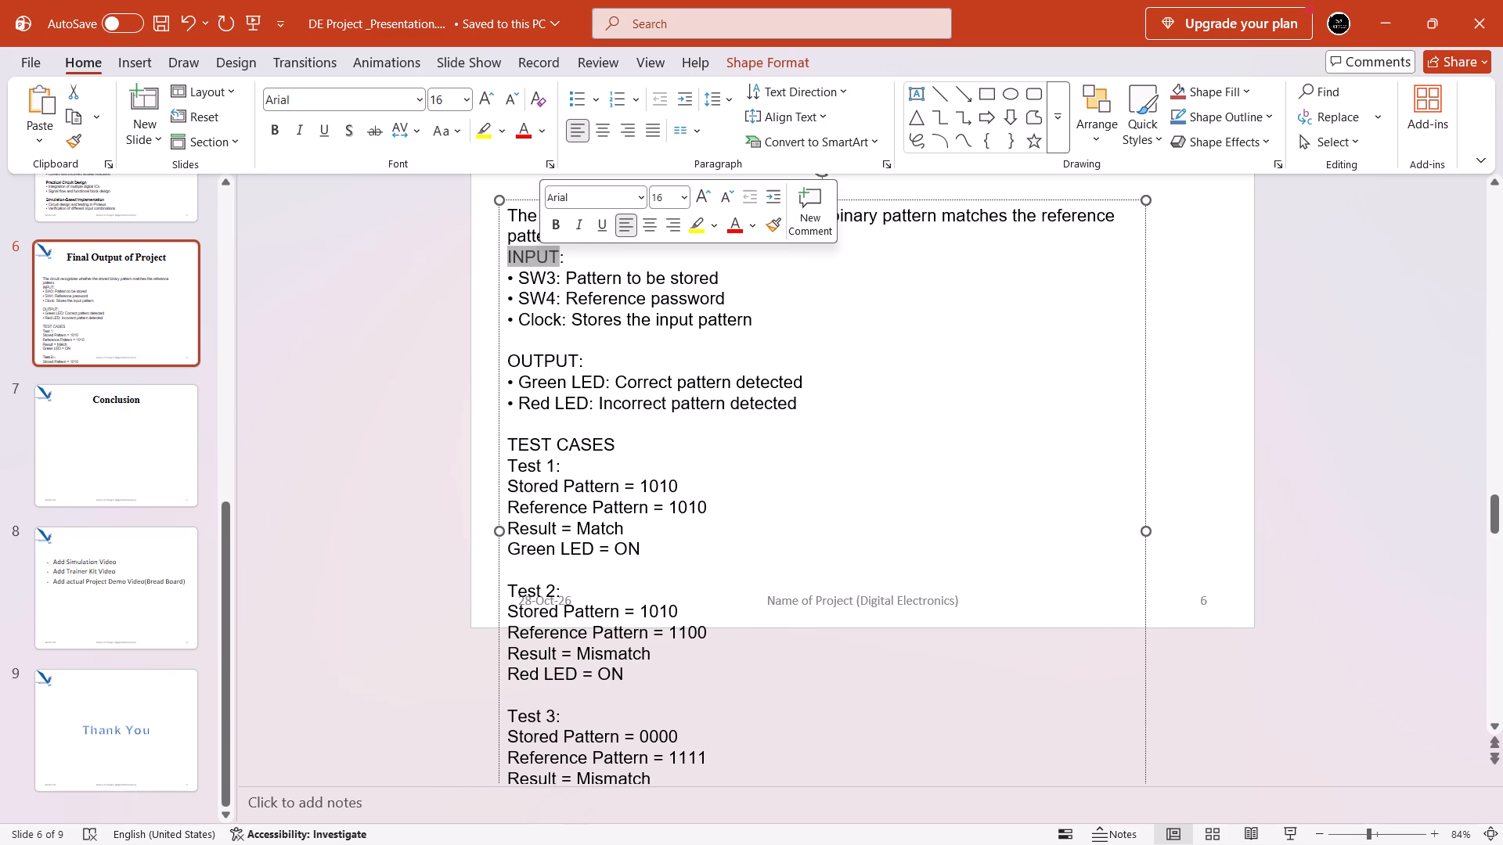
{"action": "key", "text": "ctrl+b"}
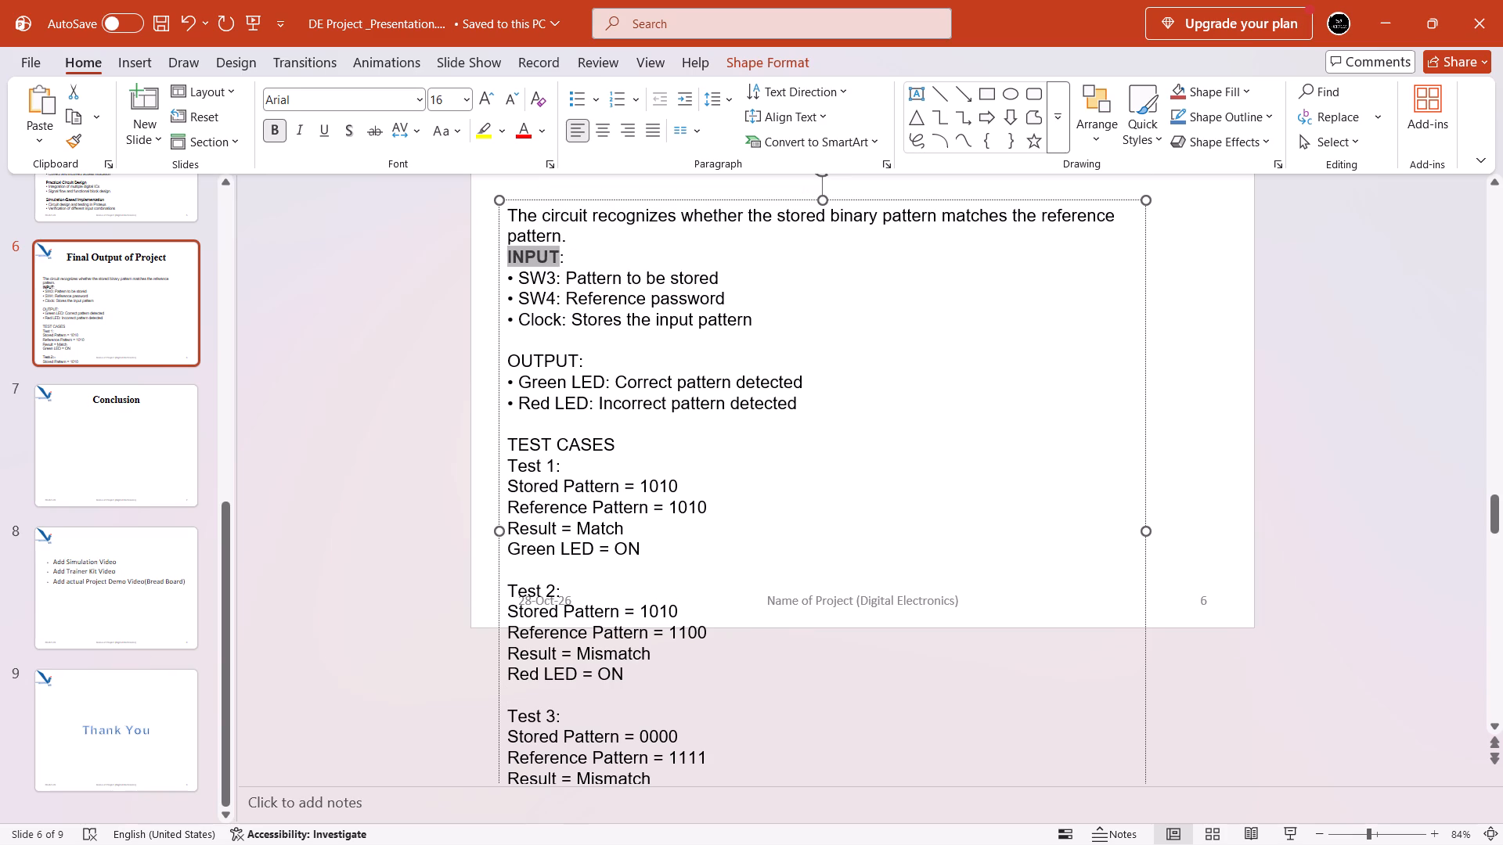
{"action": "triple_click", "coordinate": [542, 361]}
{"action": "key", "text": "ctrl+b"}
{"action": "triple_click", "coordinate": [542, 361]}
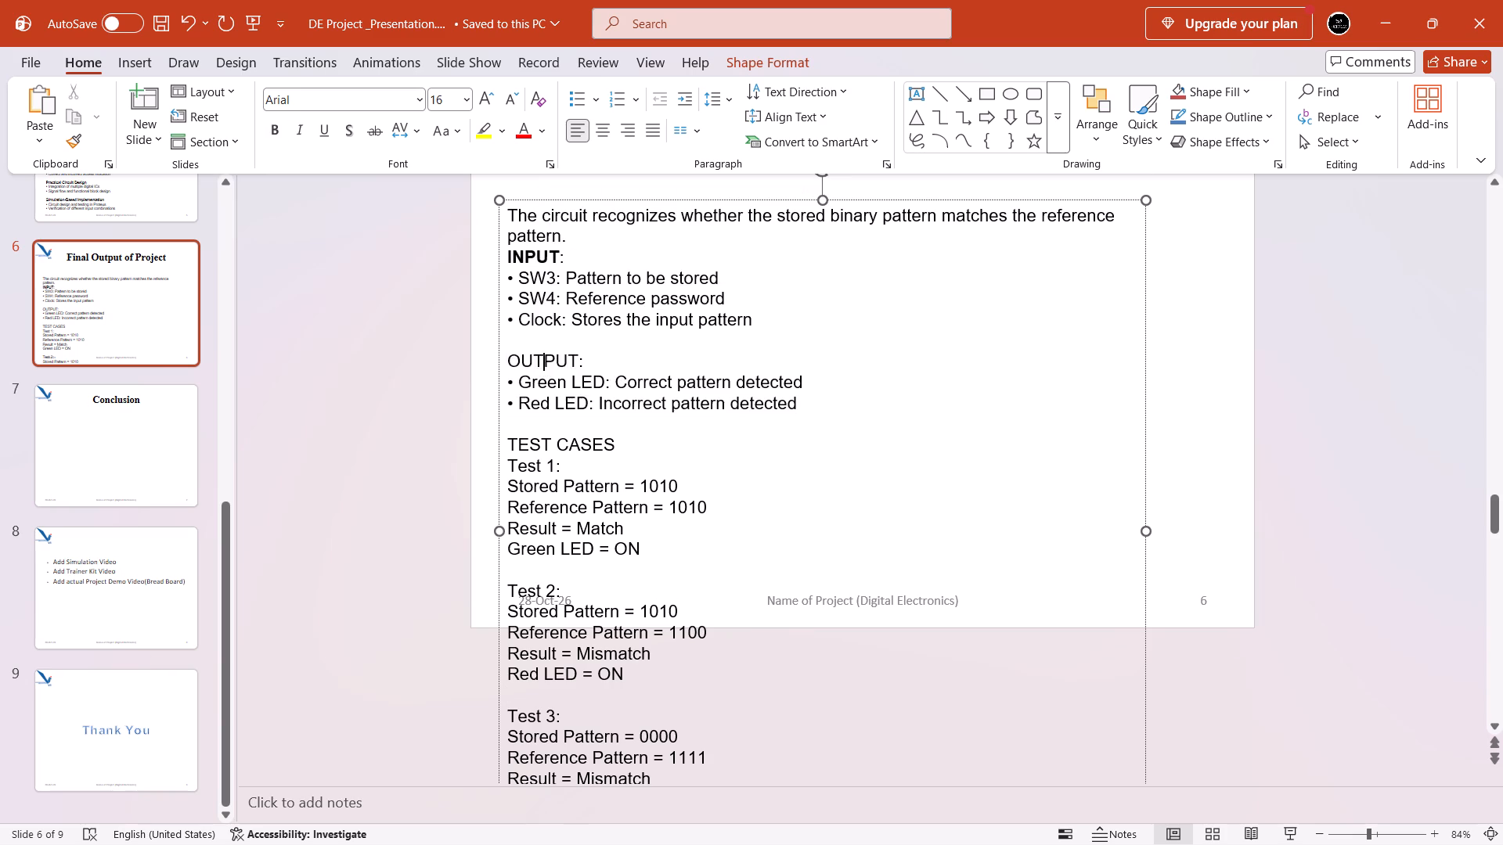
{"action": "double_click", "coordinate": [542, 361]}
{"action": "key", "text": "ctrl+b"}
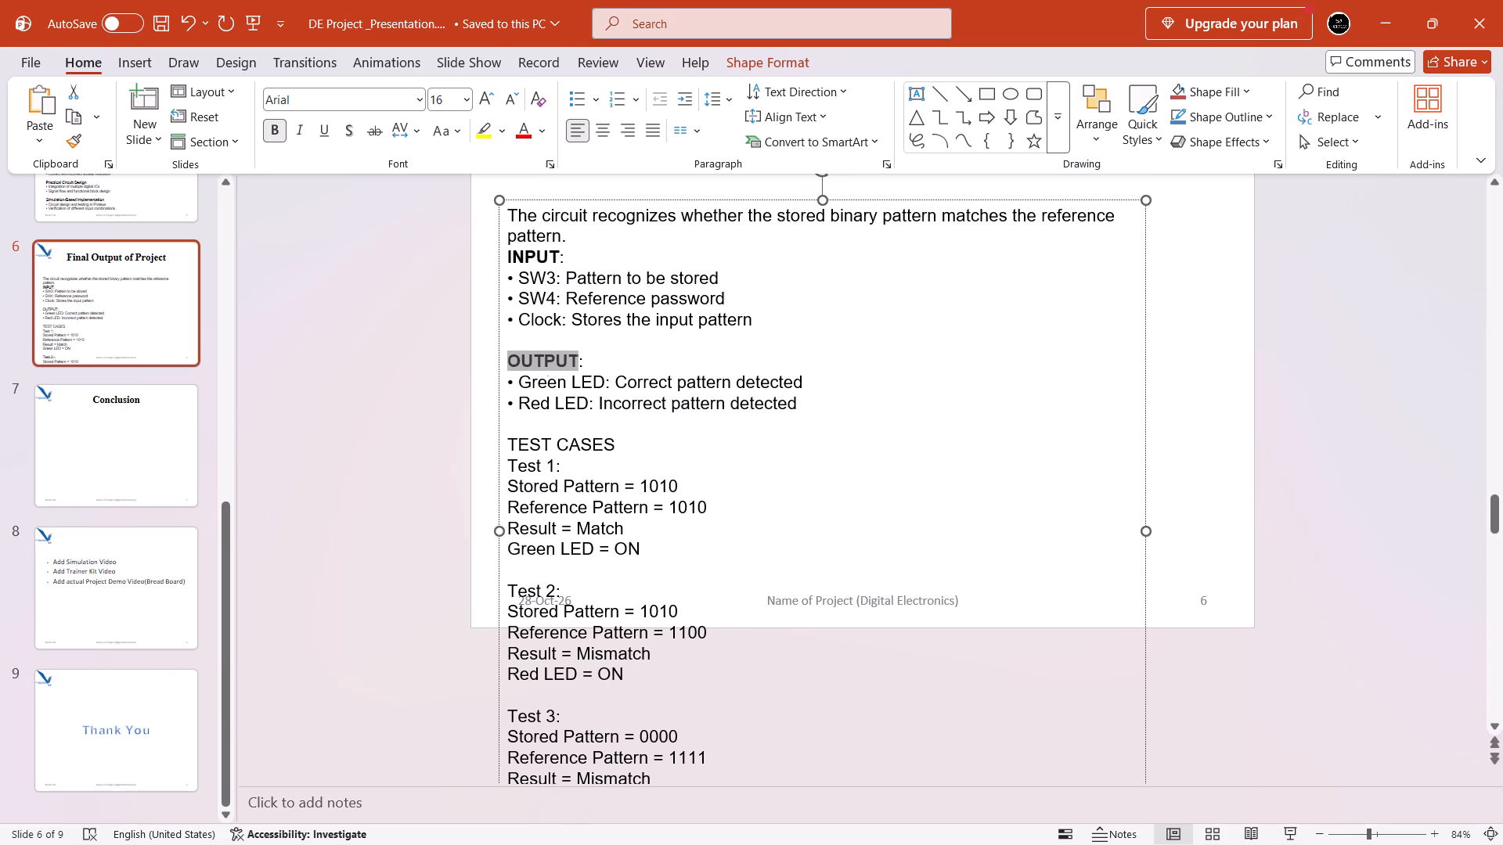
{"action": "triple_click", "coordinate": [537, 440]}
{"action": "key", "text": "ctrl+b"}
Make the "Test 1:" heading under "TEST CASES" bold on slide 6.
{"action": "triple_click", "coordinate": [528, 466]}
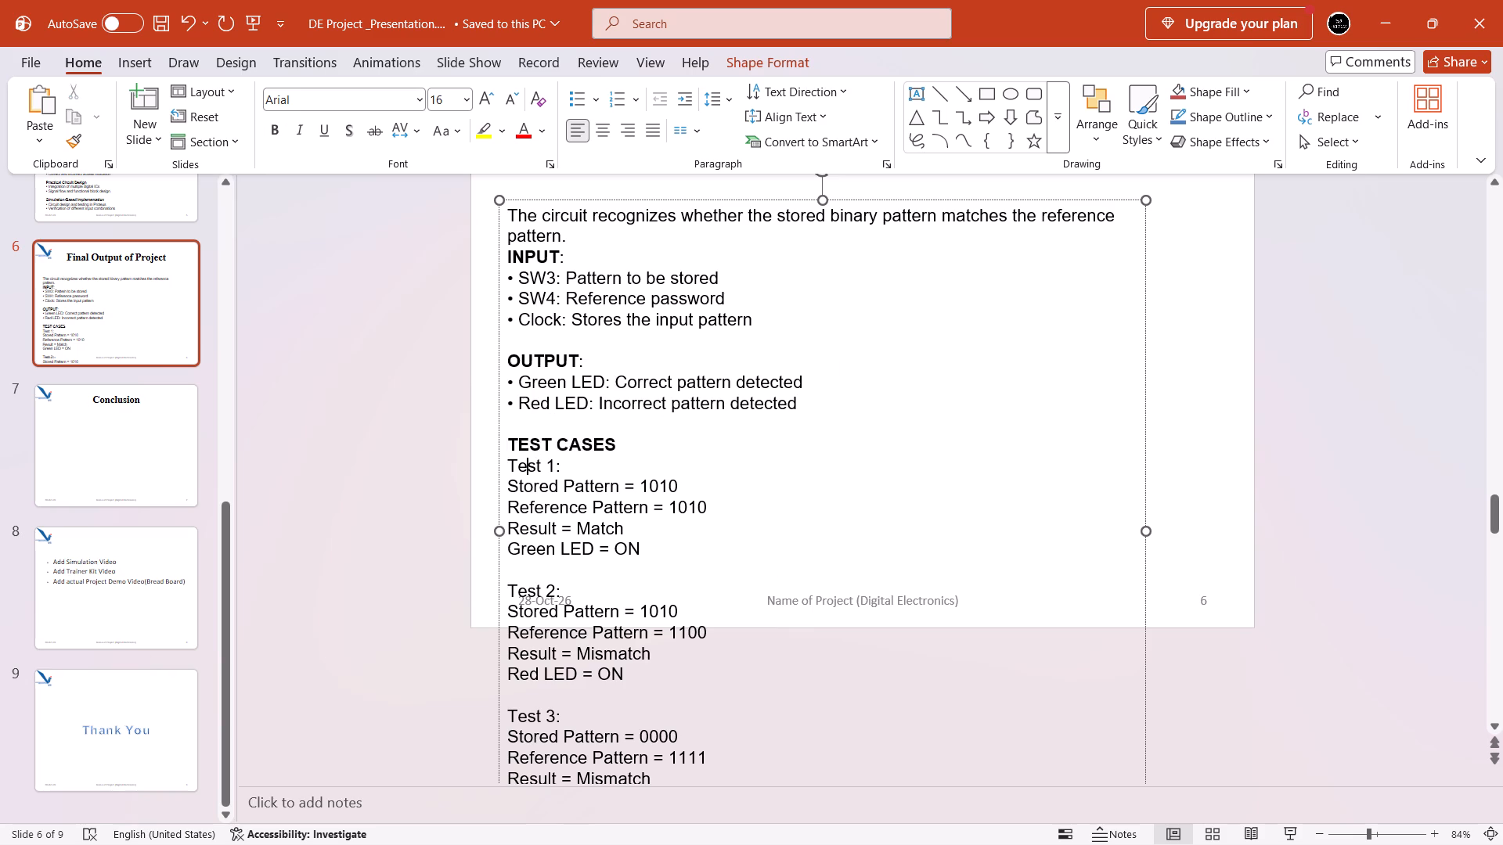
{"action": "double_click", "coordinate": [528, 466]}
{"action": "left_click", "coordinate": [528, 466]}
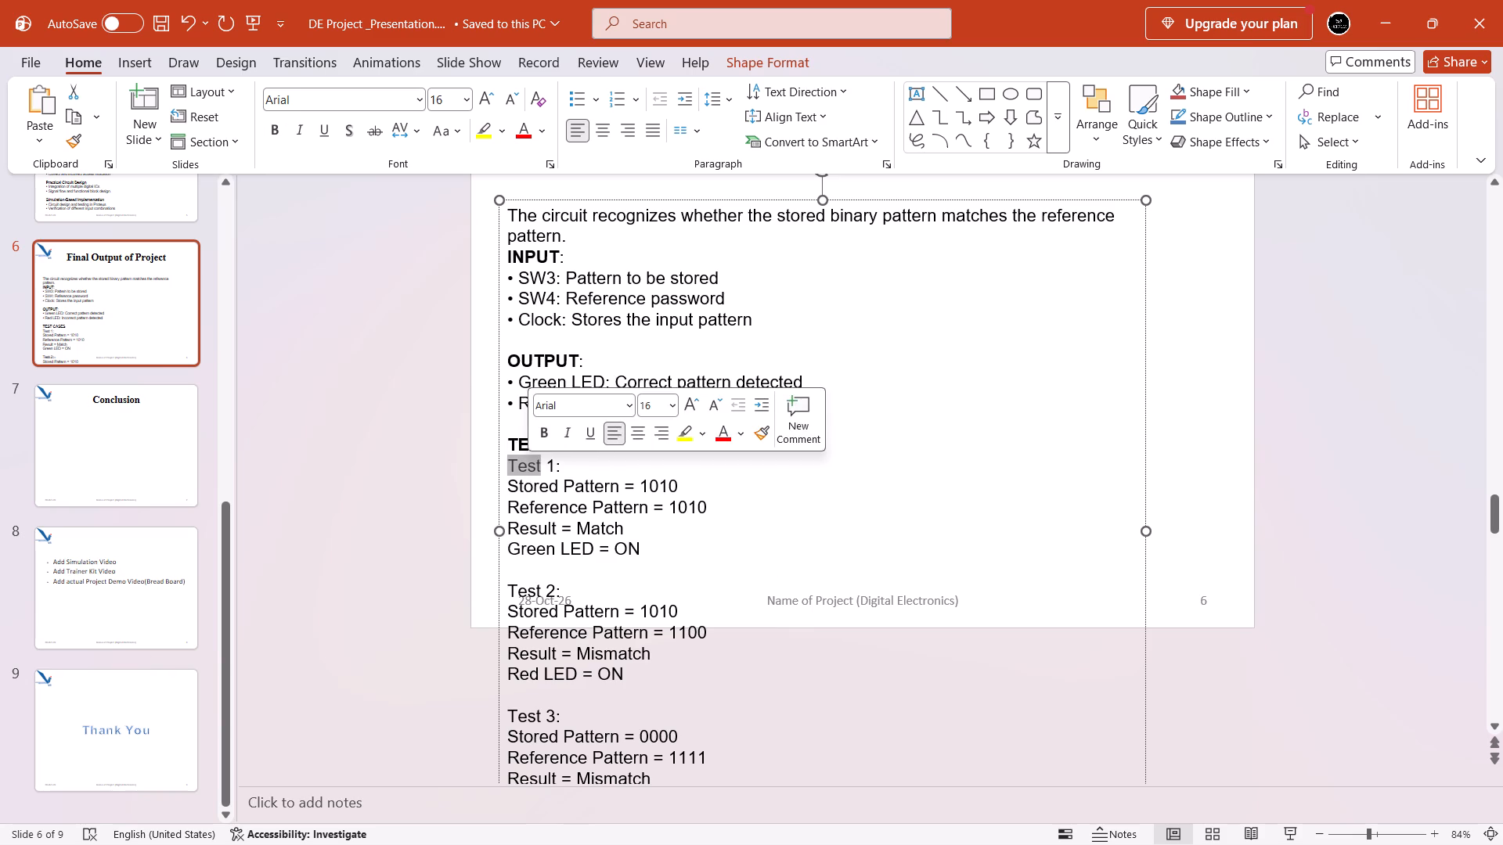
{"action": "left_click_drag", "start_coordinate": [604, 452], "coordinate": [573, 458]}
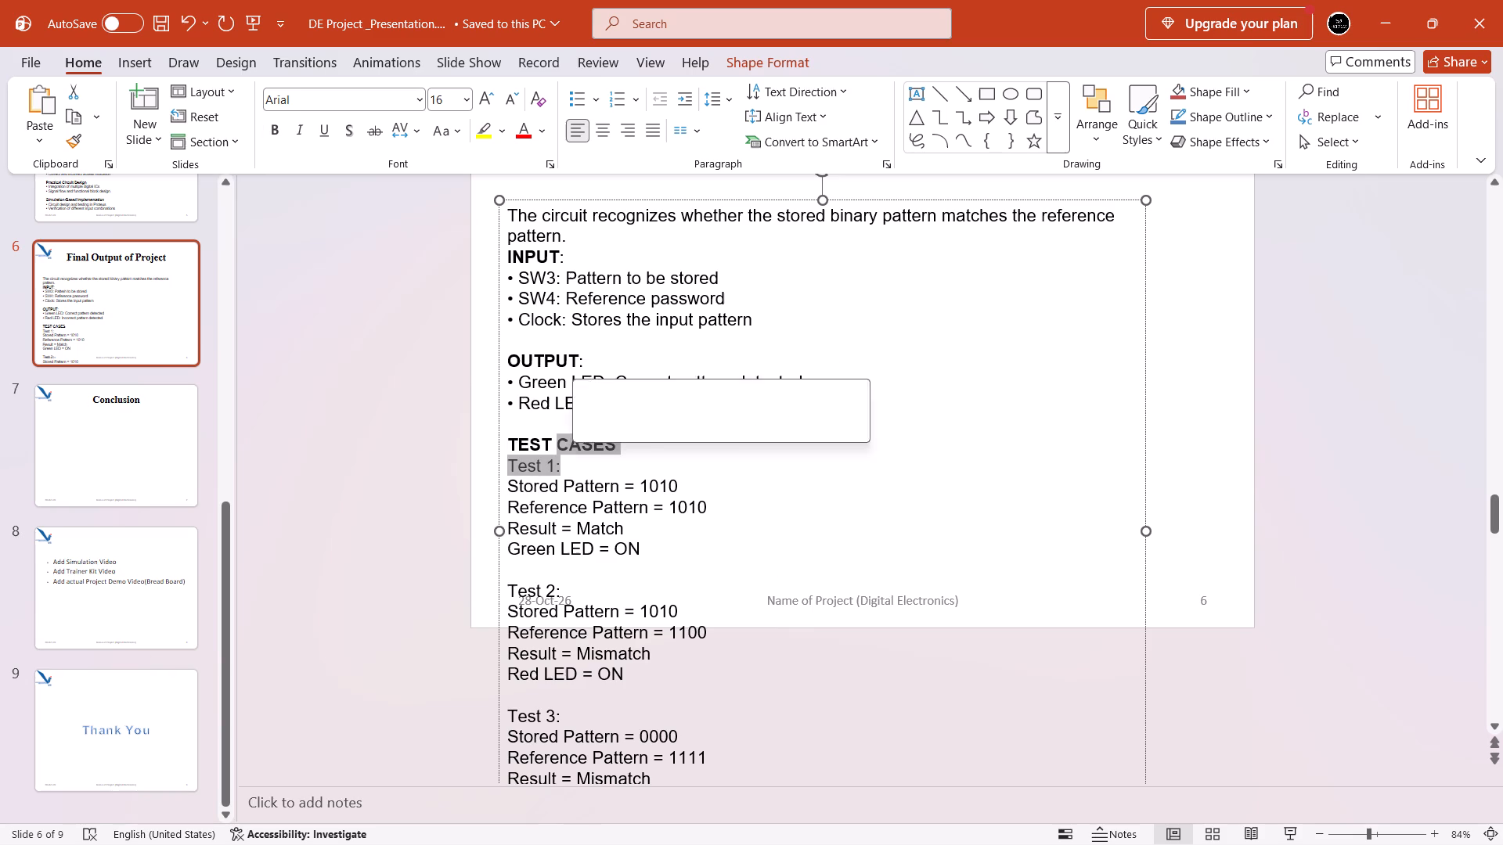
{"action": "key", "text": "ctrl+b"}
{"action": "key", "text": "ctrl+b"}
{"action": "scroll", "coordinate": [573, 458], "scroll_direction": "down", "scroll_amount": 1}
{"action": "scroll", "coordinate": [573, 458], "scroll_direction": "up", "scroll_amount": 1}
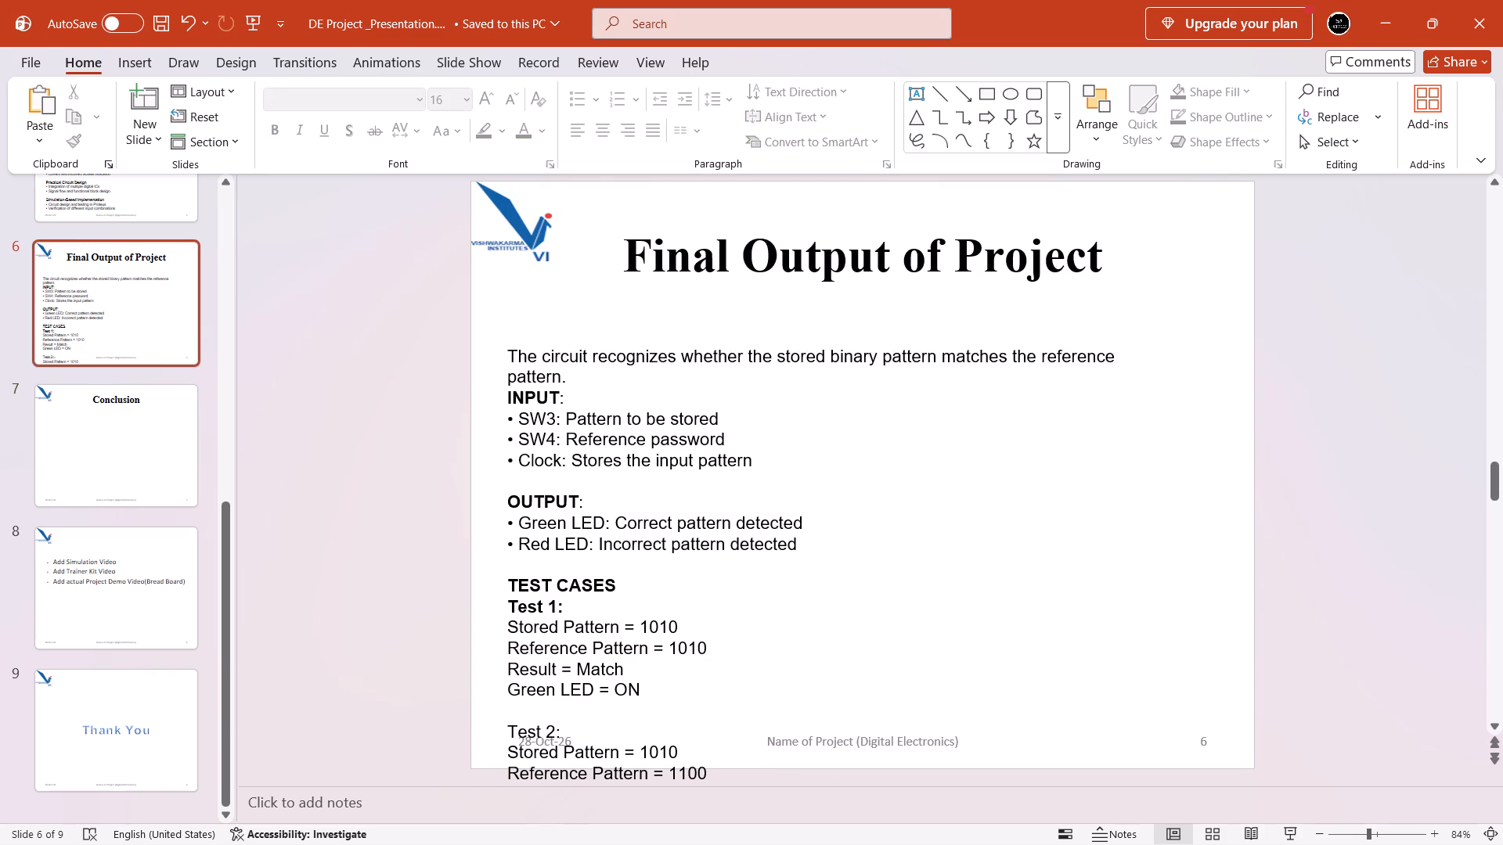
Duplicate slide 6, the Final Output of Project slide.
{"action": "scroll", "coordinate": [573, 458], "scroll_direction": "up", "scroll_amount": 1}
{"action": "left_click", "coordinate": [127, 487]}
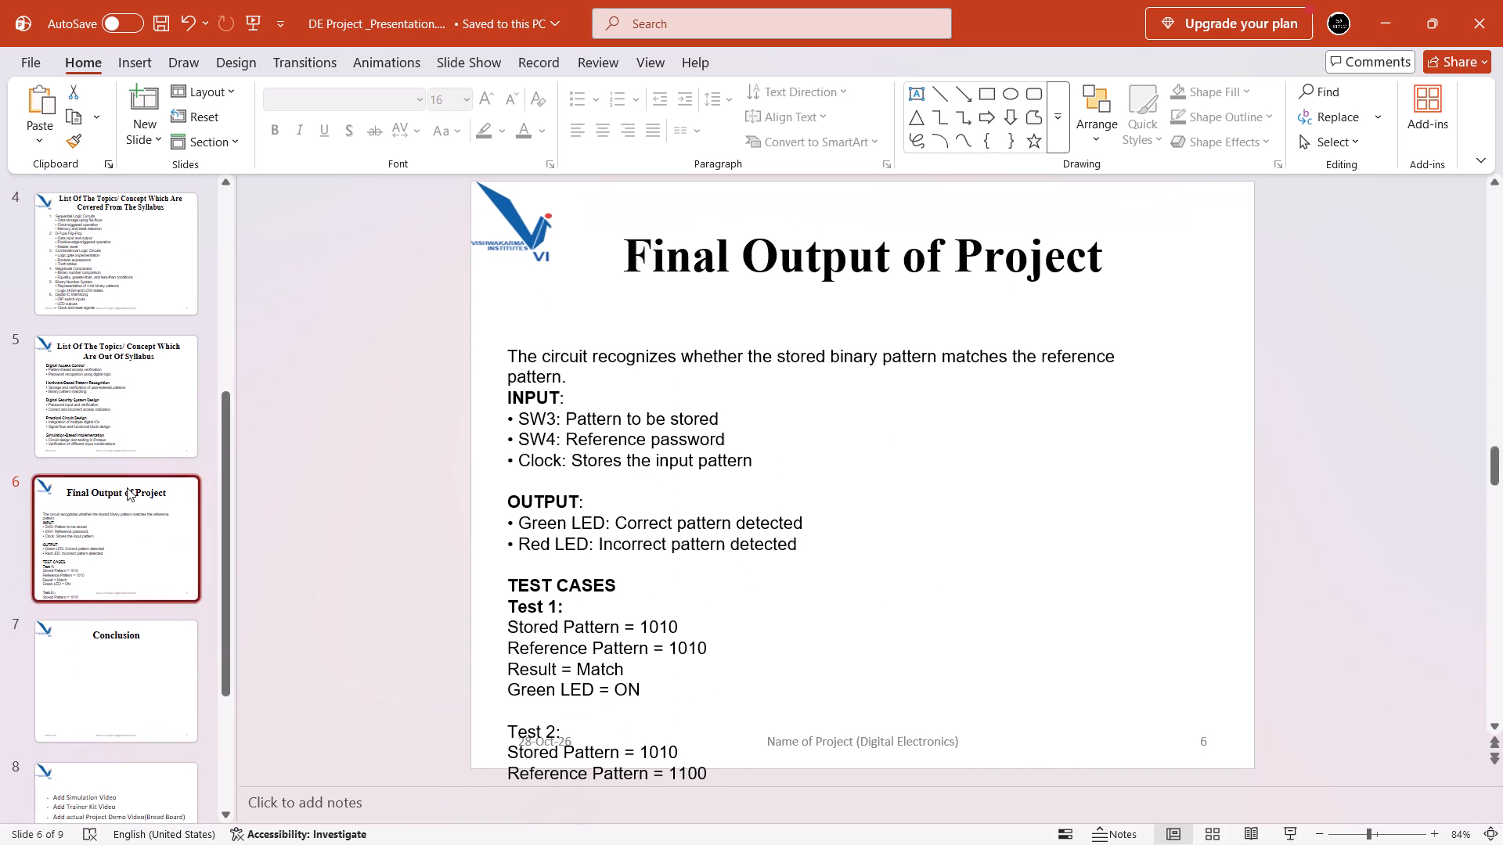
{"action": "key", "text": "ctrl+d"}
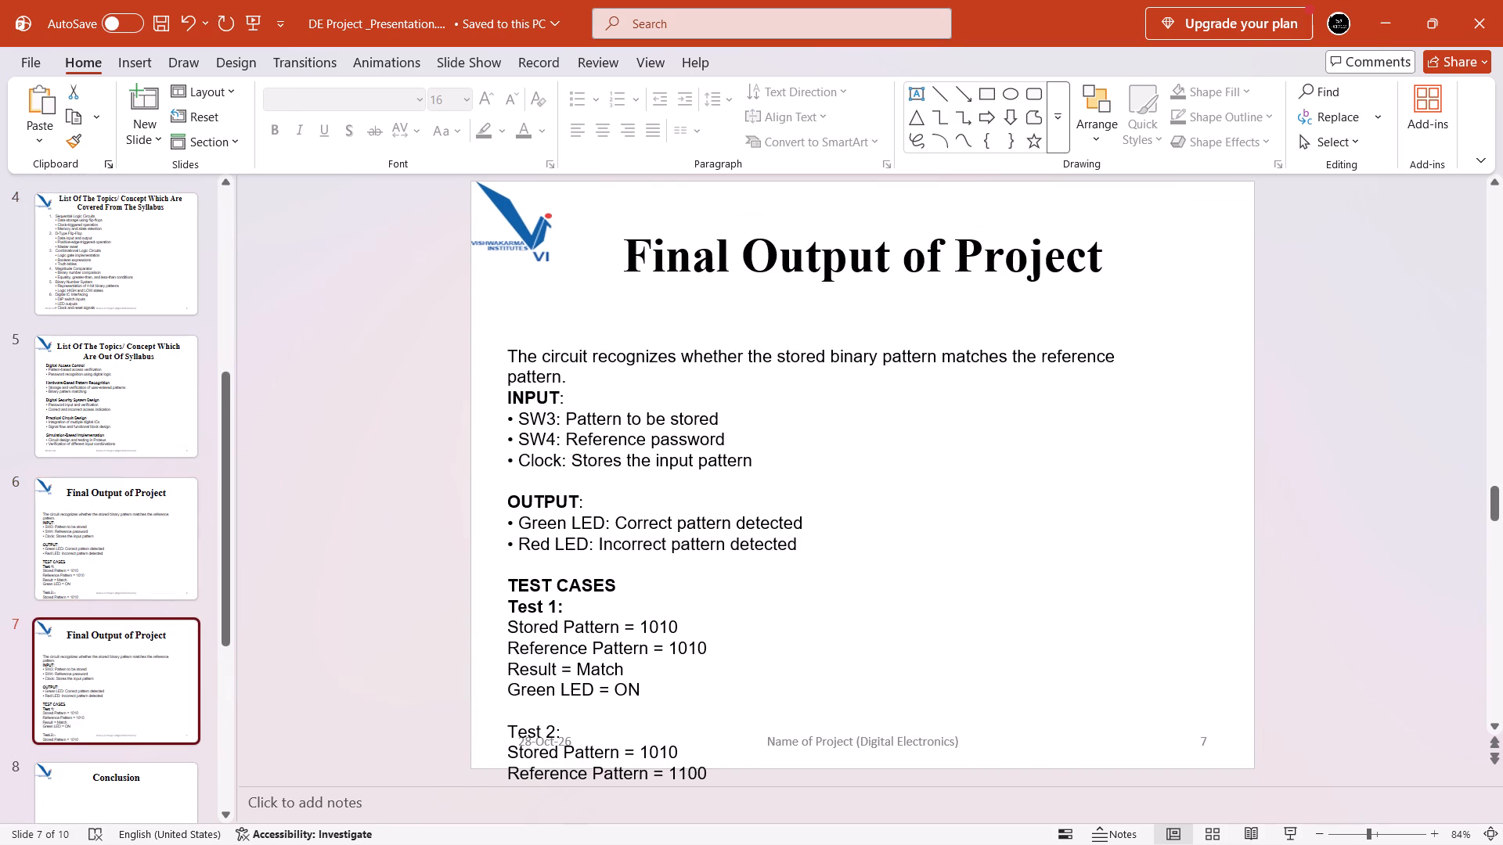
Move the body text box on the duplicated slide 7 up to just below the title.
{"action": "left_click", "coordinate": [567, 597]}
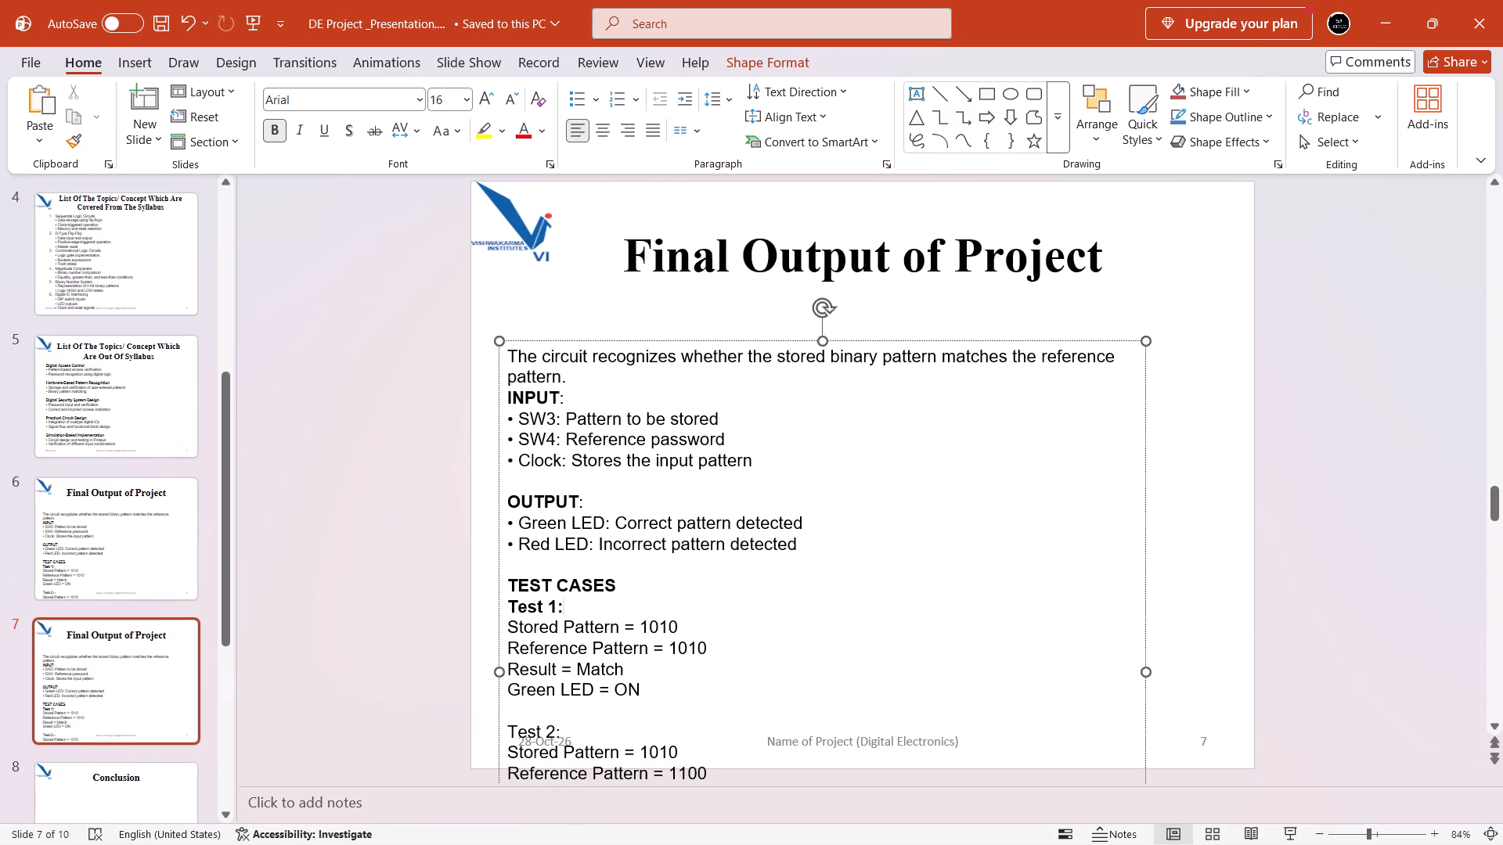
{"action": "left_click_drag", "start_coordinate": [887, 339], "coordinate": [907, 282]}
Make the "Test 2:" heading on slide 7 bold.
{"action": "left_click", "coordinate": [590, 681]}
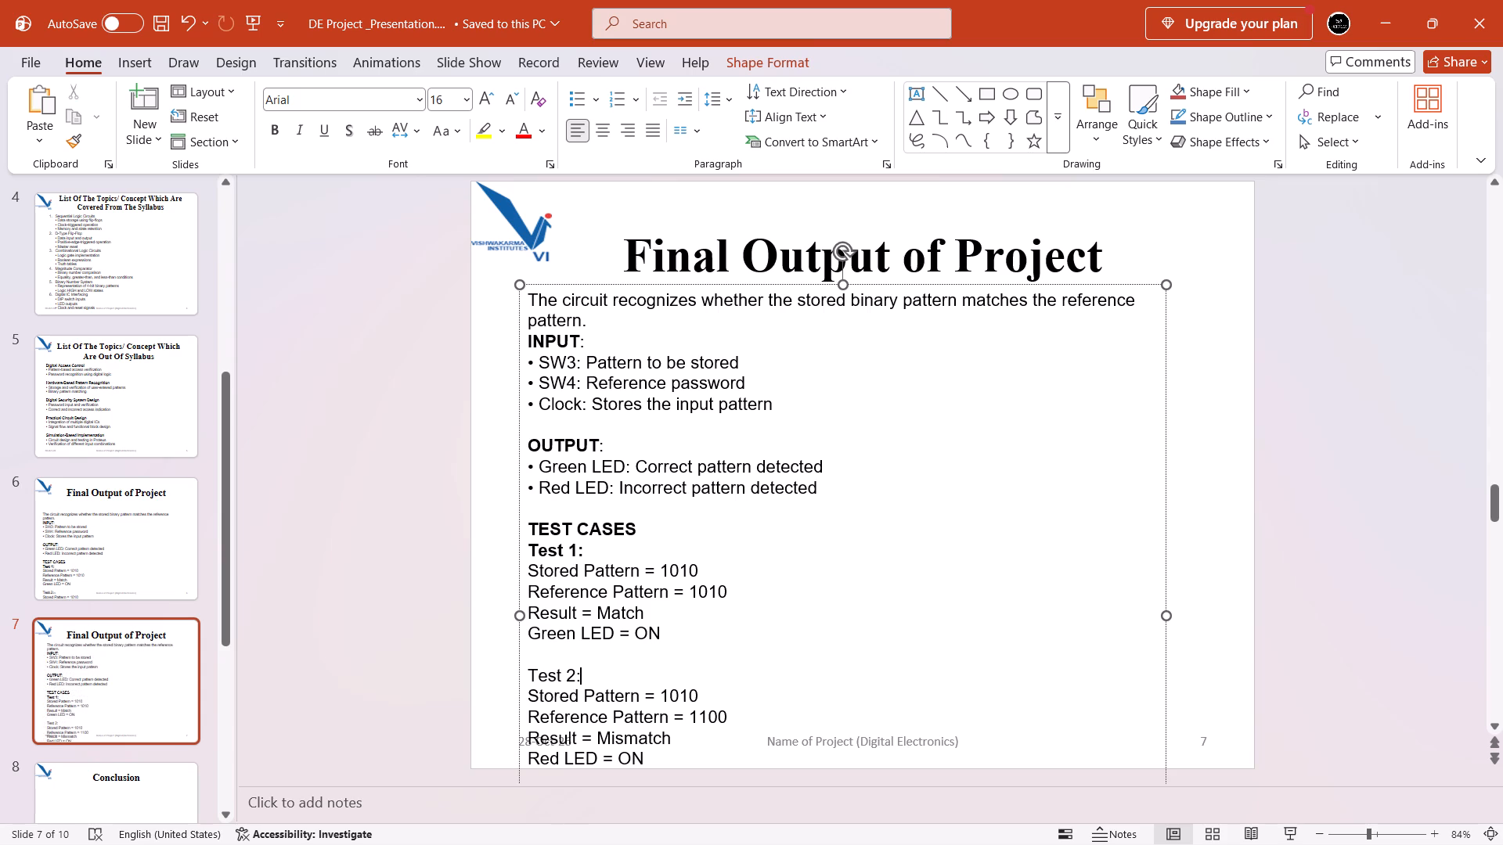
{"action": "triple_click", "coordinate": [561, 677]}
{"action": "left_click", "coordinate": [561, 677]}
{"action": "left_click_drag", "start_coordinate": [585, 673], "coordinate": [526, 676]}
{"action": "key", "text": "ctrl+b"}
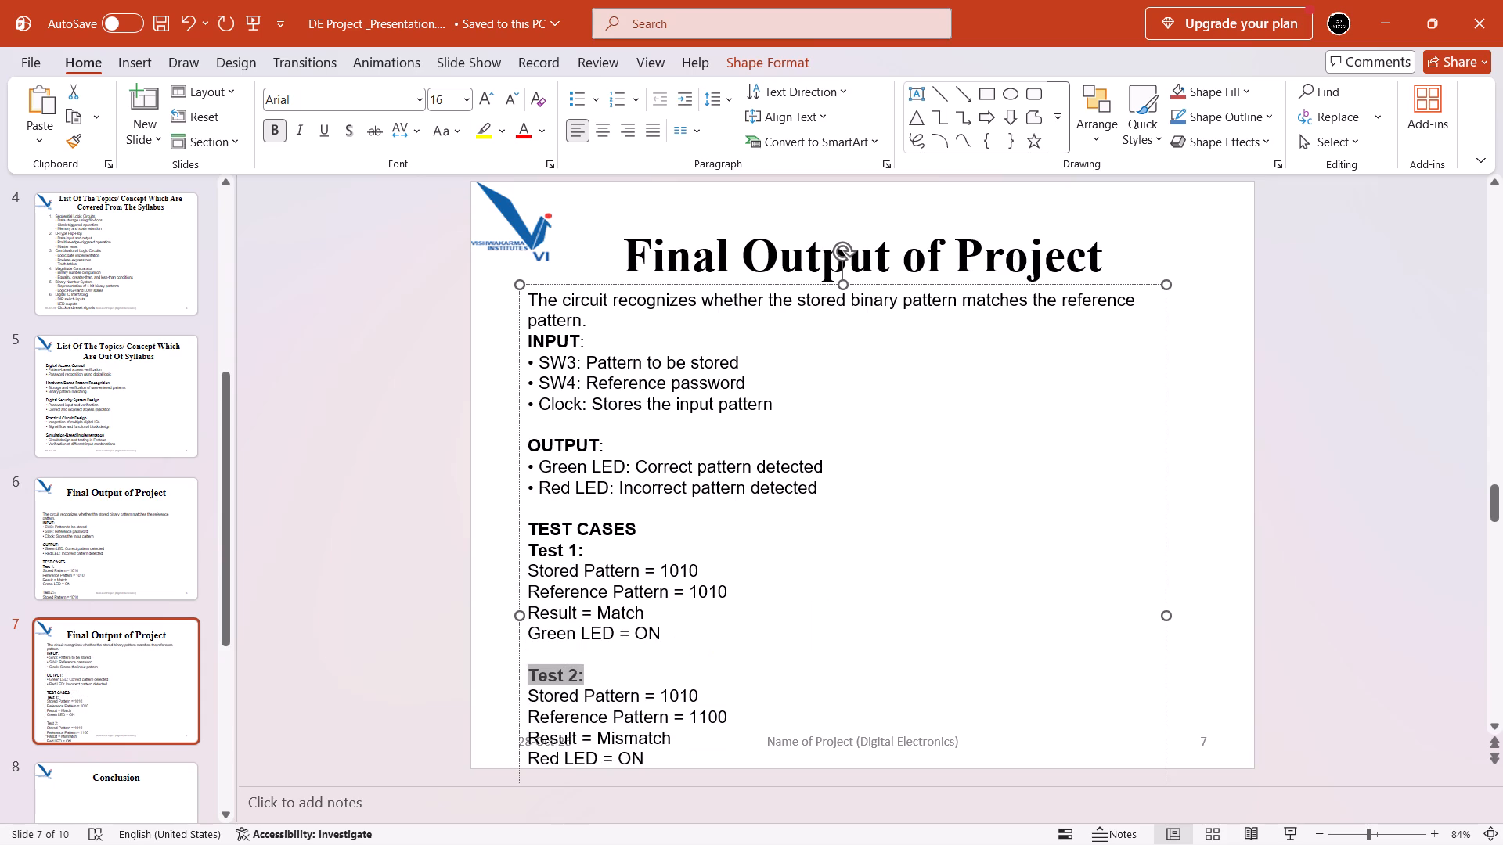
{"action": "left_click", "coordinate": [1389, 444]}
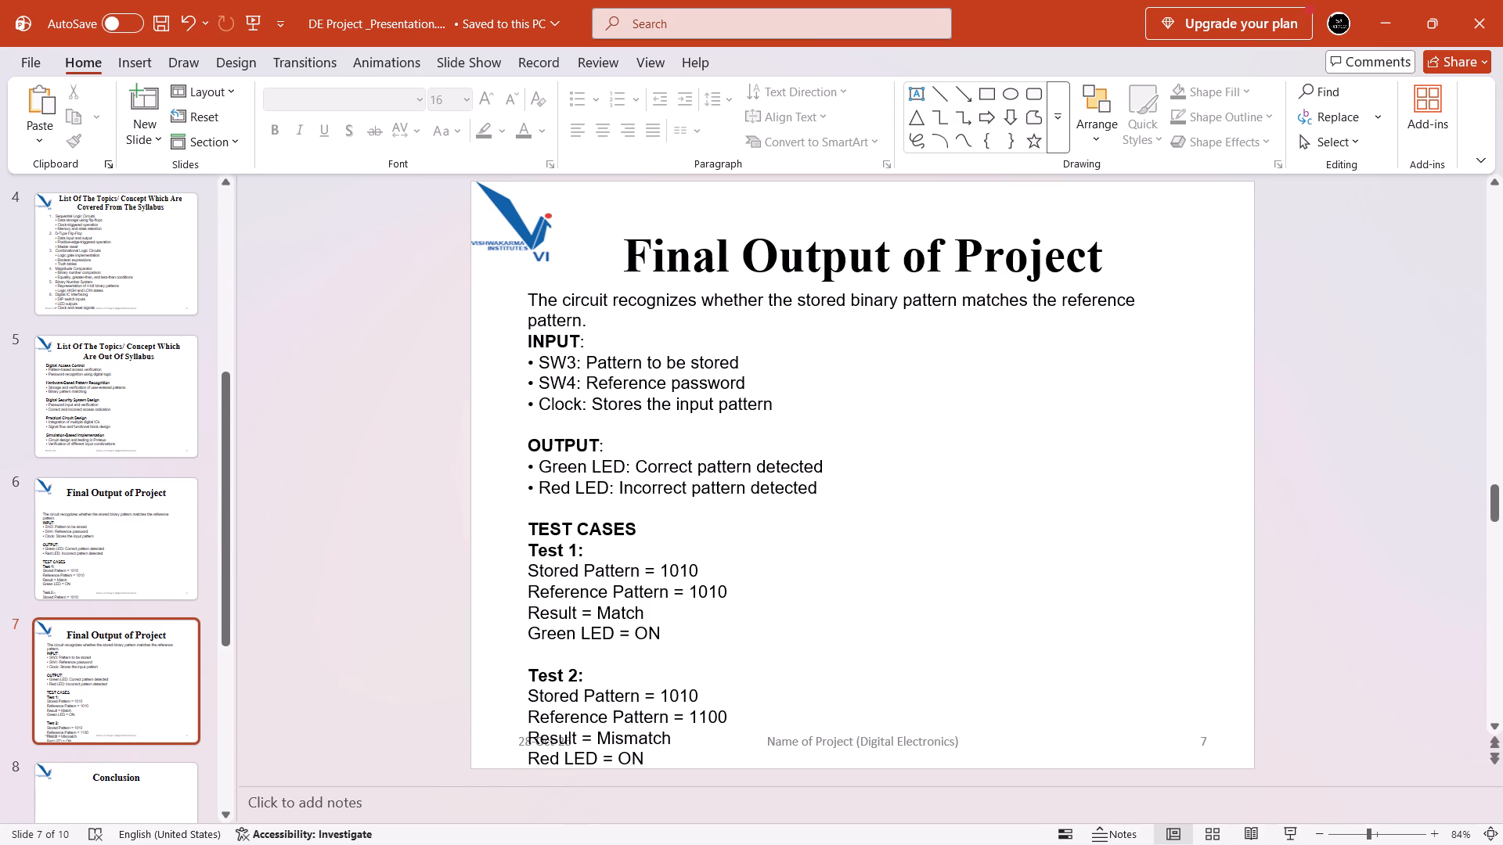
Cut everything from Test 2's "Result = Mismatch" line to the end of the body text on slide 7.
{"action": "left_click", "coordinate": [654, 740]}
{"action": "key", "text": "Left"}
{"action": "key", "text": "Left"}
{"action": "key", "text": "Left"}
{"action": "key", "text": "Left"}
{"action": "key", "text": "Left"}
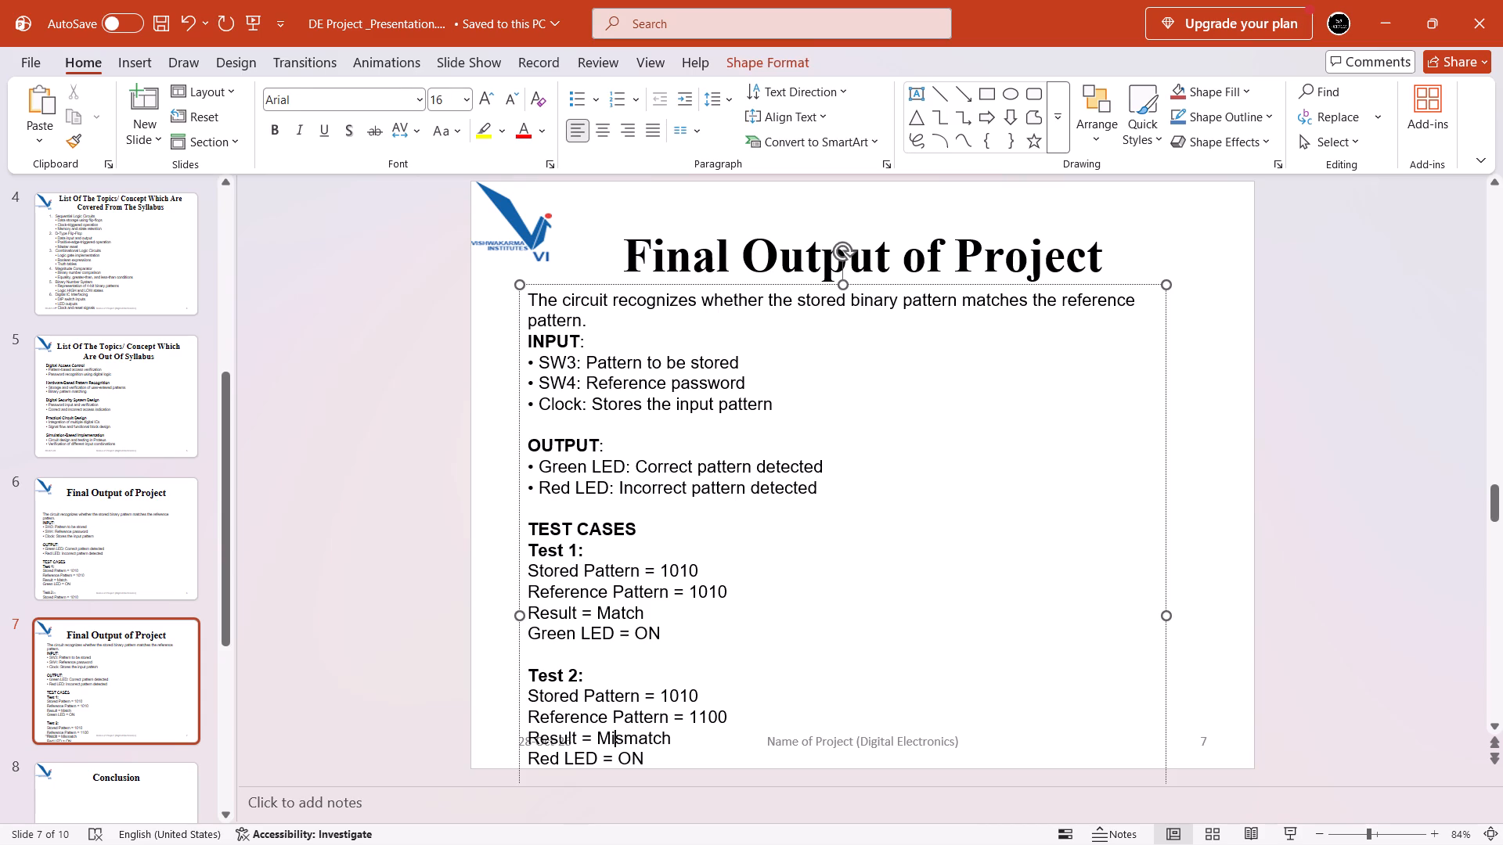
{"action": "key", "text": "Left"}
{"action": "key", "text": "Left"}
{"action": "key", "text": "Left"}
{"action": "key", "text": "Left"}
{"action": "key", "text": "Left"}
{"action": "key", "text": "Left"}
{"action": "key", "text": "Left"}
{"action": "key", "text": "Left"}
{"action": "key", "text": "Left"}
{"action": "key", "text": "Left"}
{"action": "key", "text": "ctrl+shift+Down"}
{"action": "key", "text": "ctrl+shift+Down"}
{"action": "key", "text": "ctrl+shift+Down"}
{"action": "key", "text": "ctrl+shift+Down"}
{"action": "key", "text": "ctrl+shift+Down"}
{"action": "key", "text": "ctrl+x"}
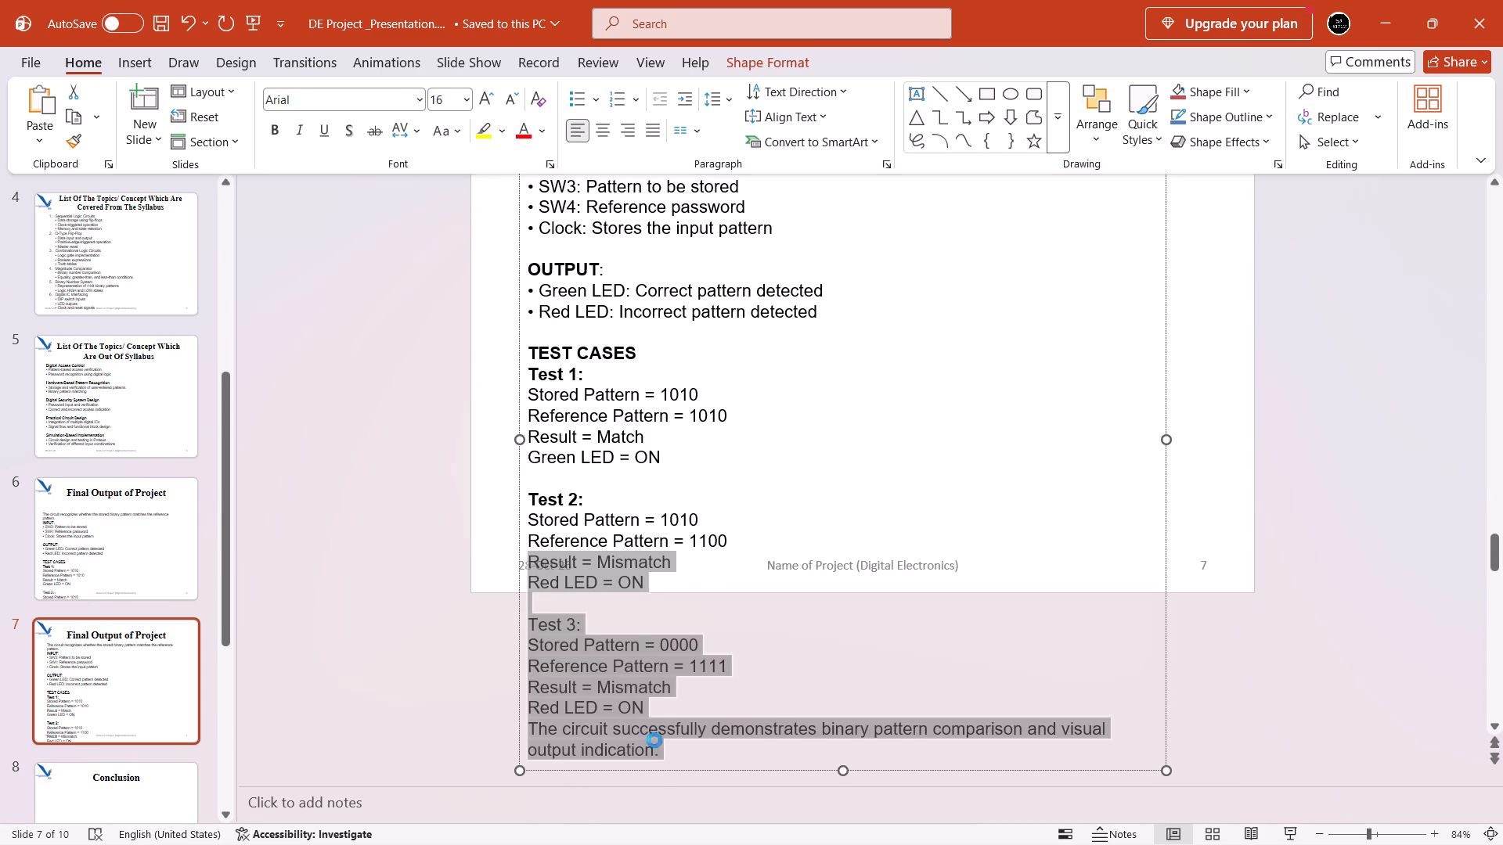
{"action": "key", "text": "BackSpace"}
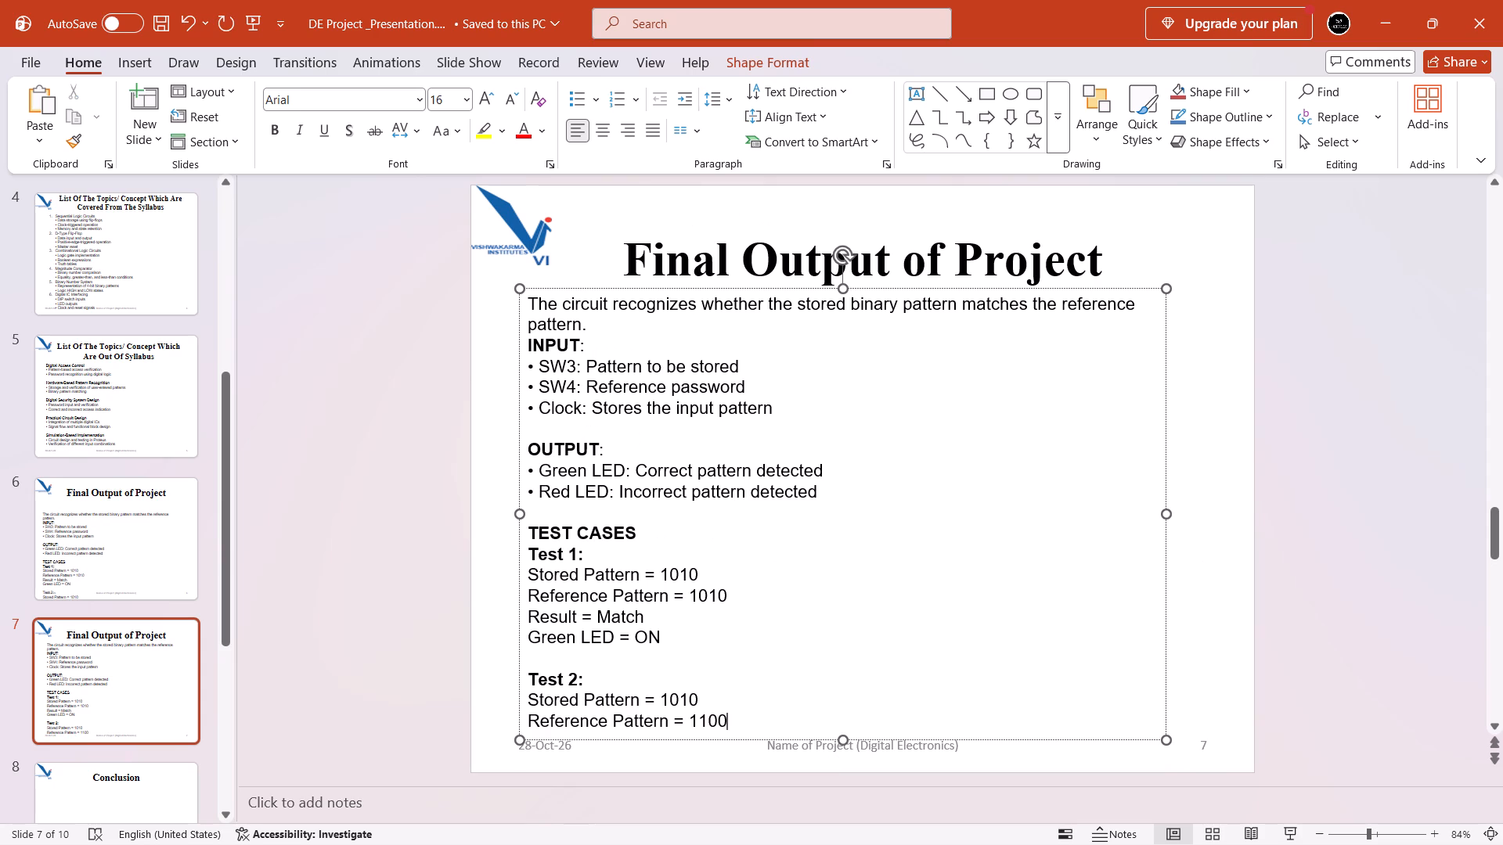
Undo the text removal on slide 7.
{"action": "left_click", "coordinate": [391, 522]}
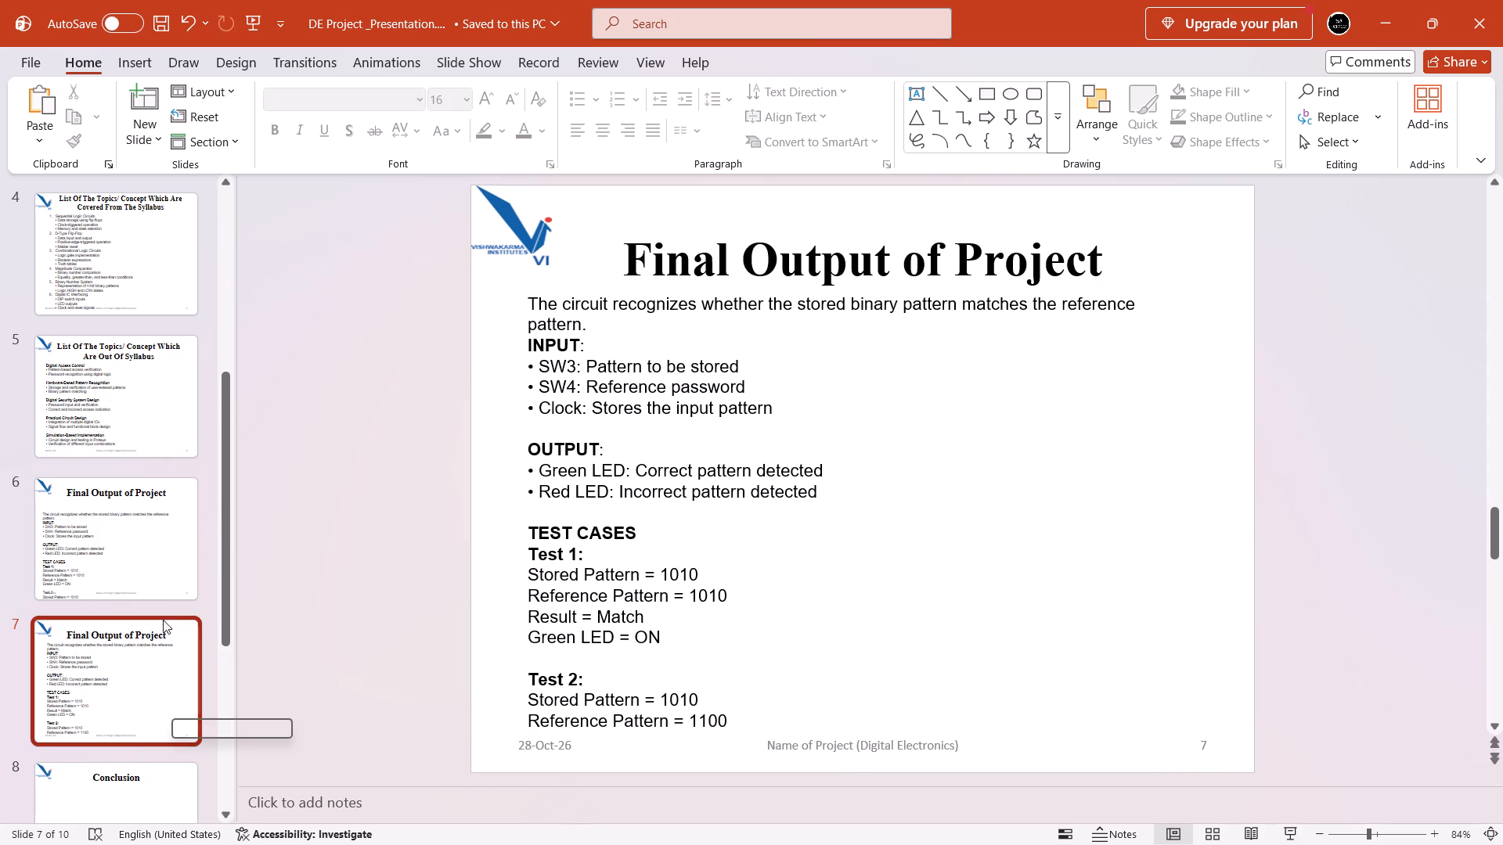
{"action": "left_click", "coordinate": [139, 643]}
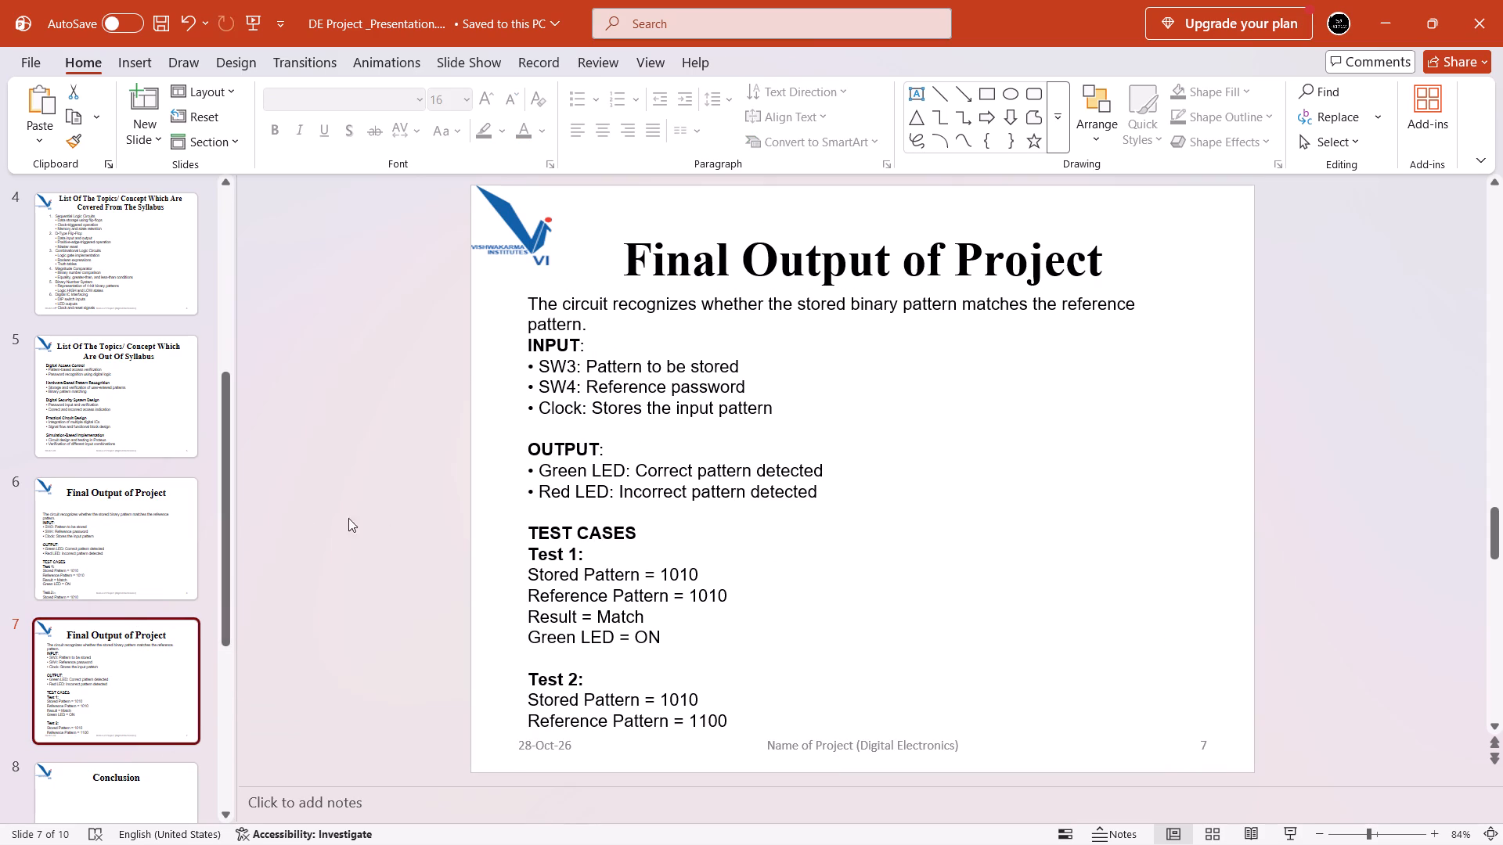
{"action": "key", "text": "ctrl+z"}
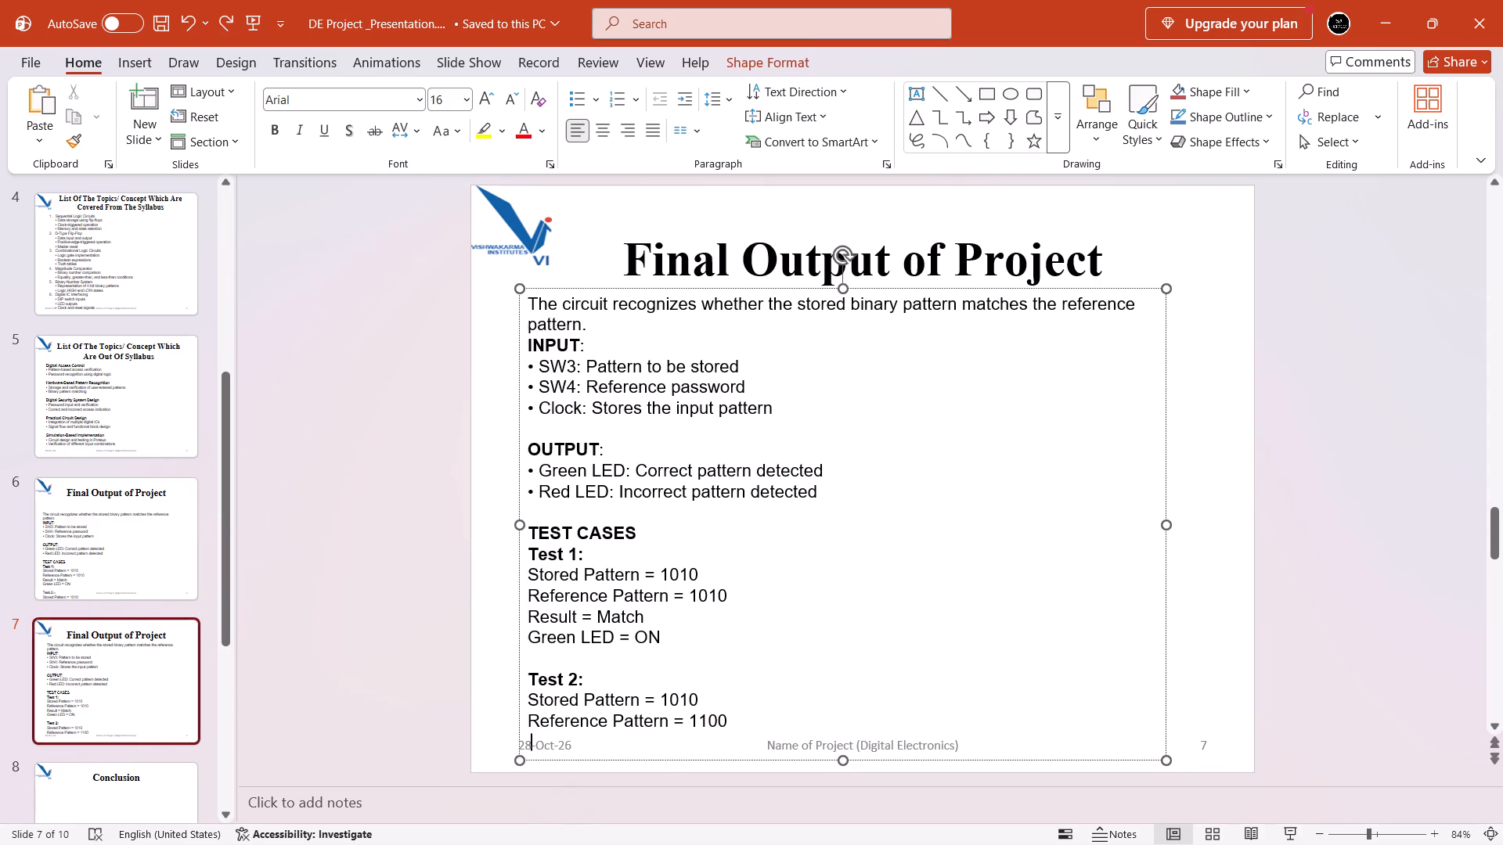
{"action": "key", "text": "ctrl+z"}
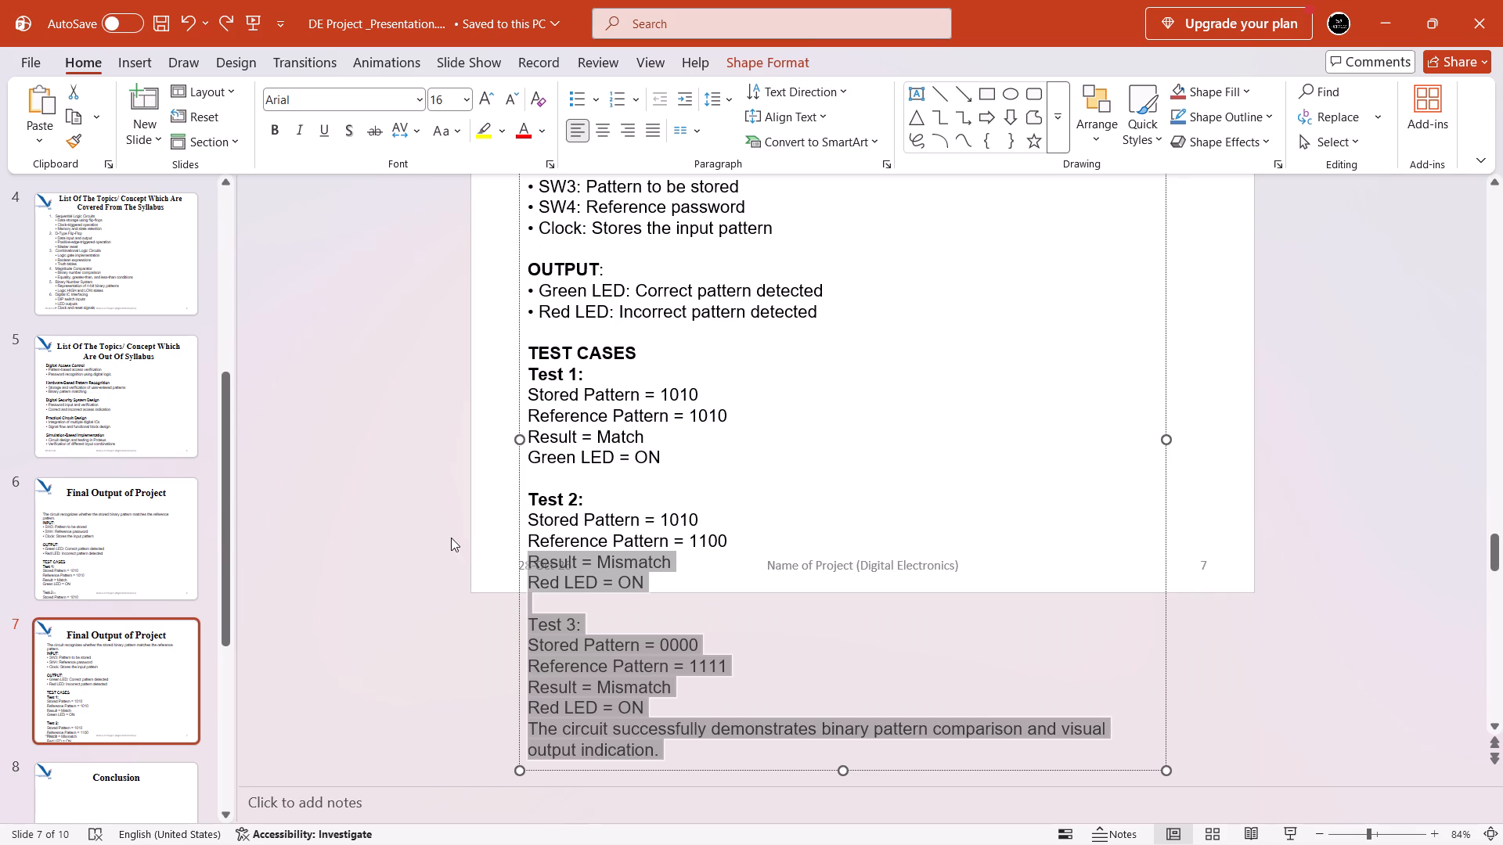
Delete the body text on slide 7 from its beginning through Test 2's "Reference Pattern = 1100" line, leaving no blank line on top.
{"action": "left_click", "coordinate": [746, 539]}
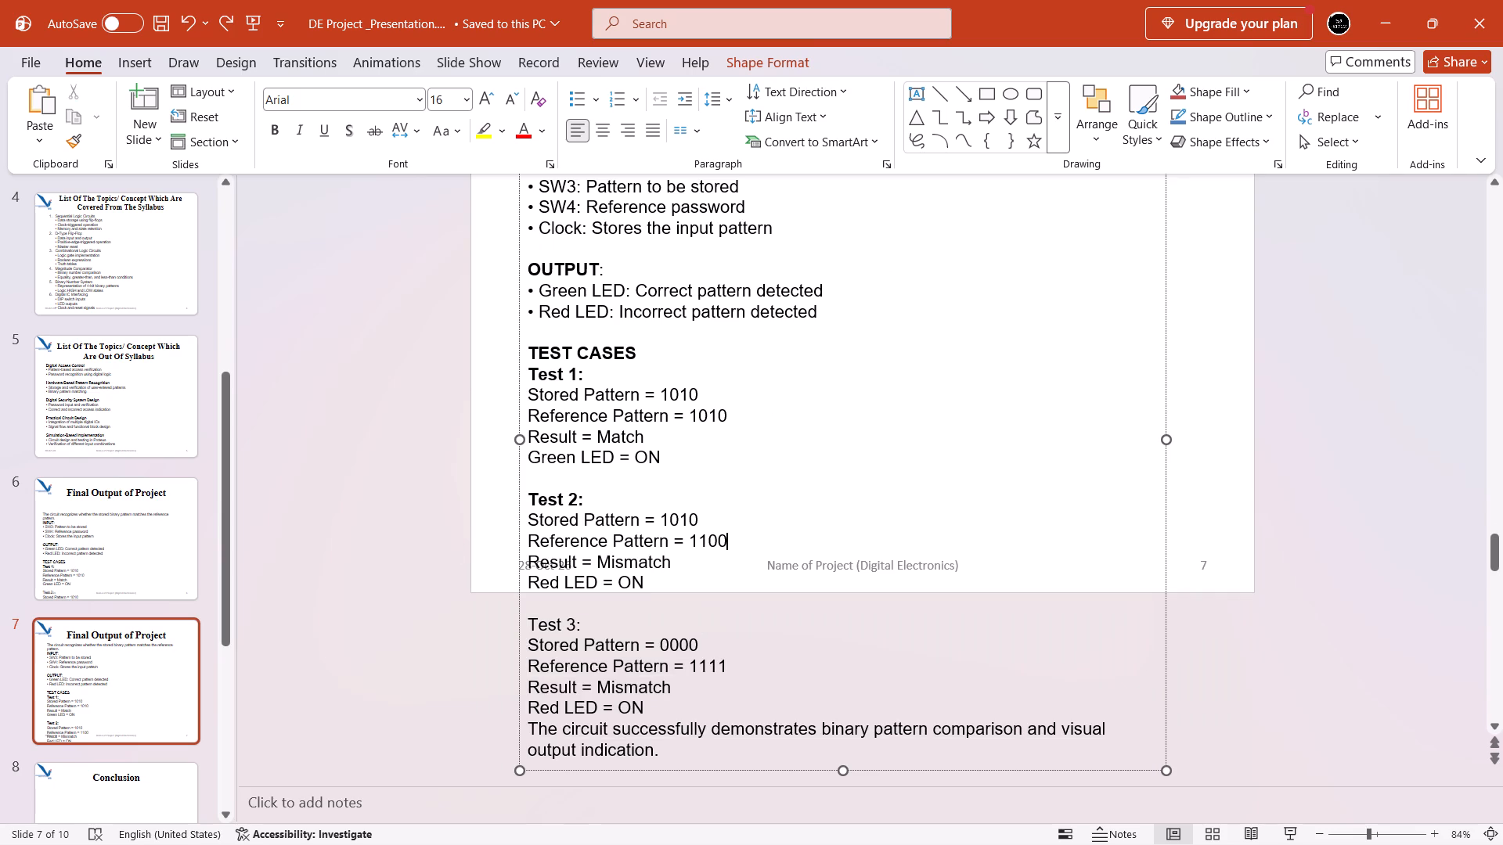
{"action": "left_click_drag", "start_coordinate": [746, 539], "coordinate": [500, 163]}
{"action": "key", "text": "BackSpace"}
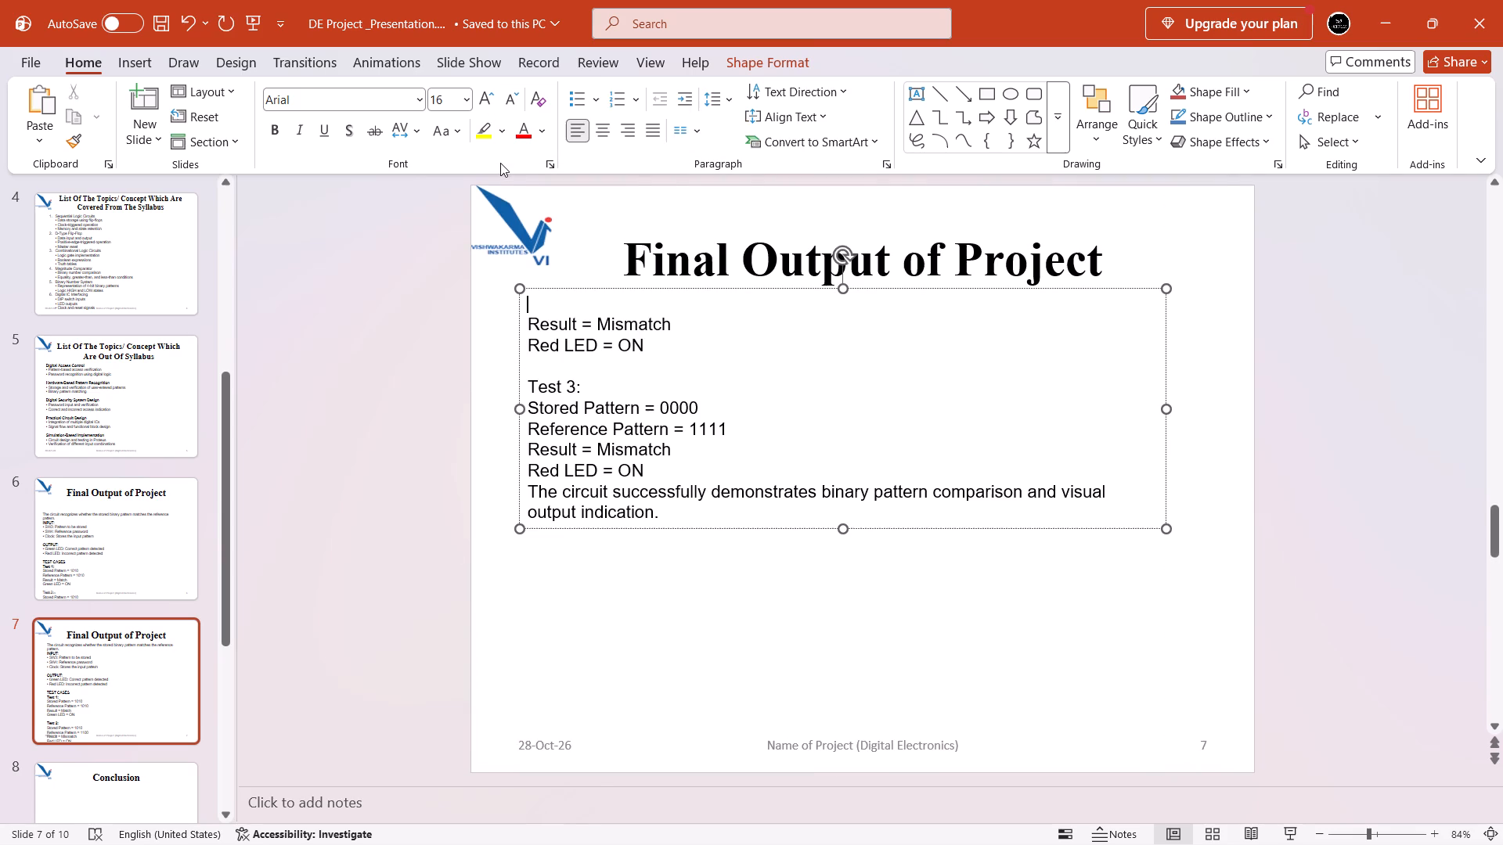
{"action": "key", "text": "BackSpace"}
{"action": "key", "text": "Down"}
{"action": "key", "text": "BackSpace"}
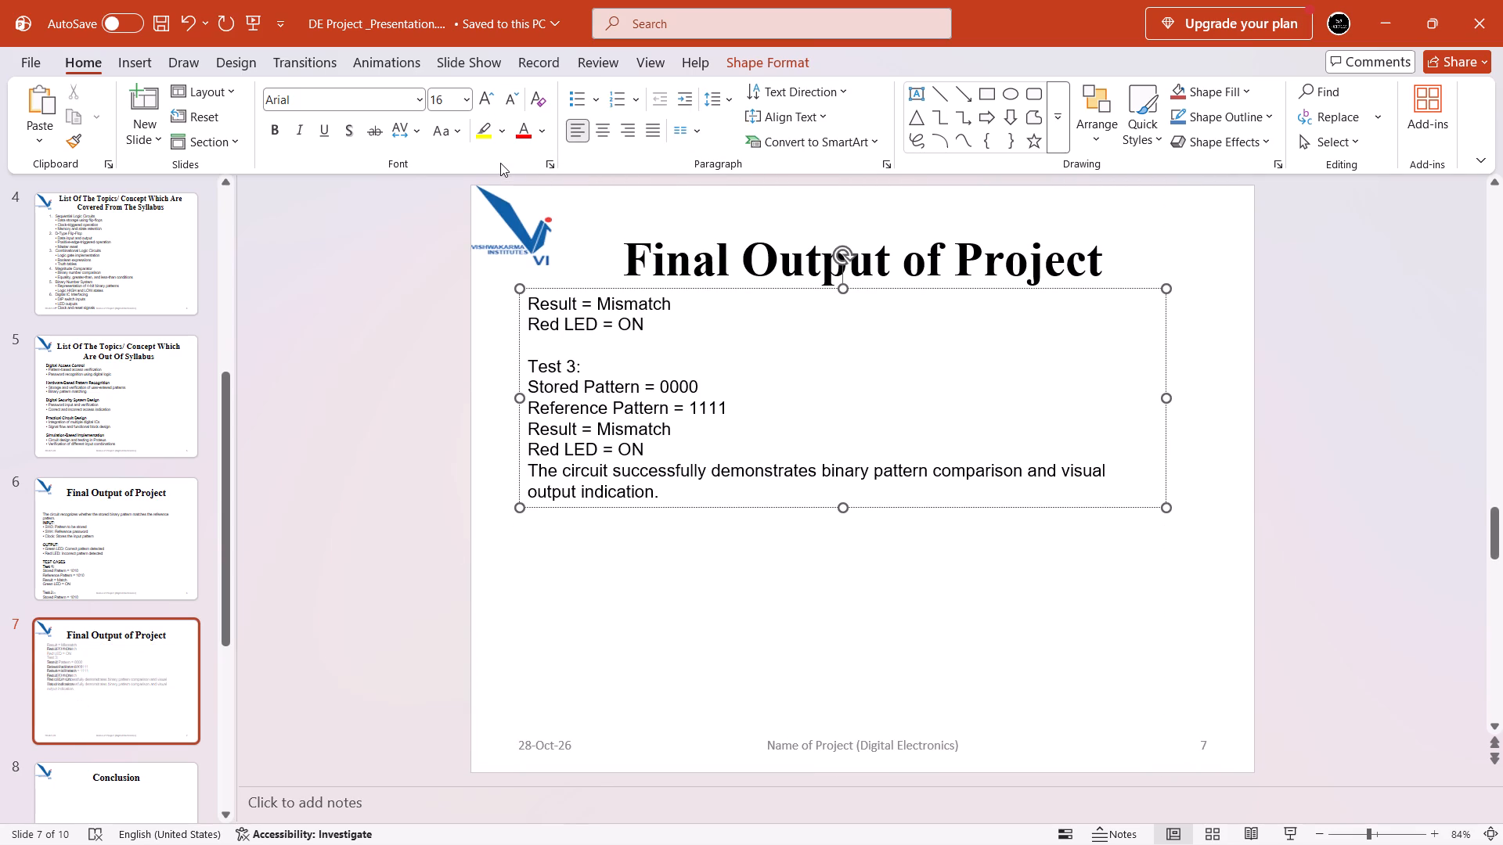
On slide 6, delete all body text following Test 2's "Reference Pattern = 1100" line.
{"action": "left_click_drag", "start_coordinate": [359, 473], "coordinate": [27, 627]}
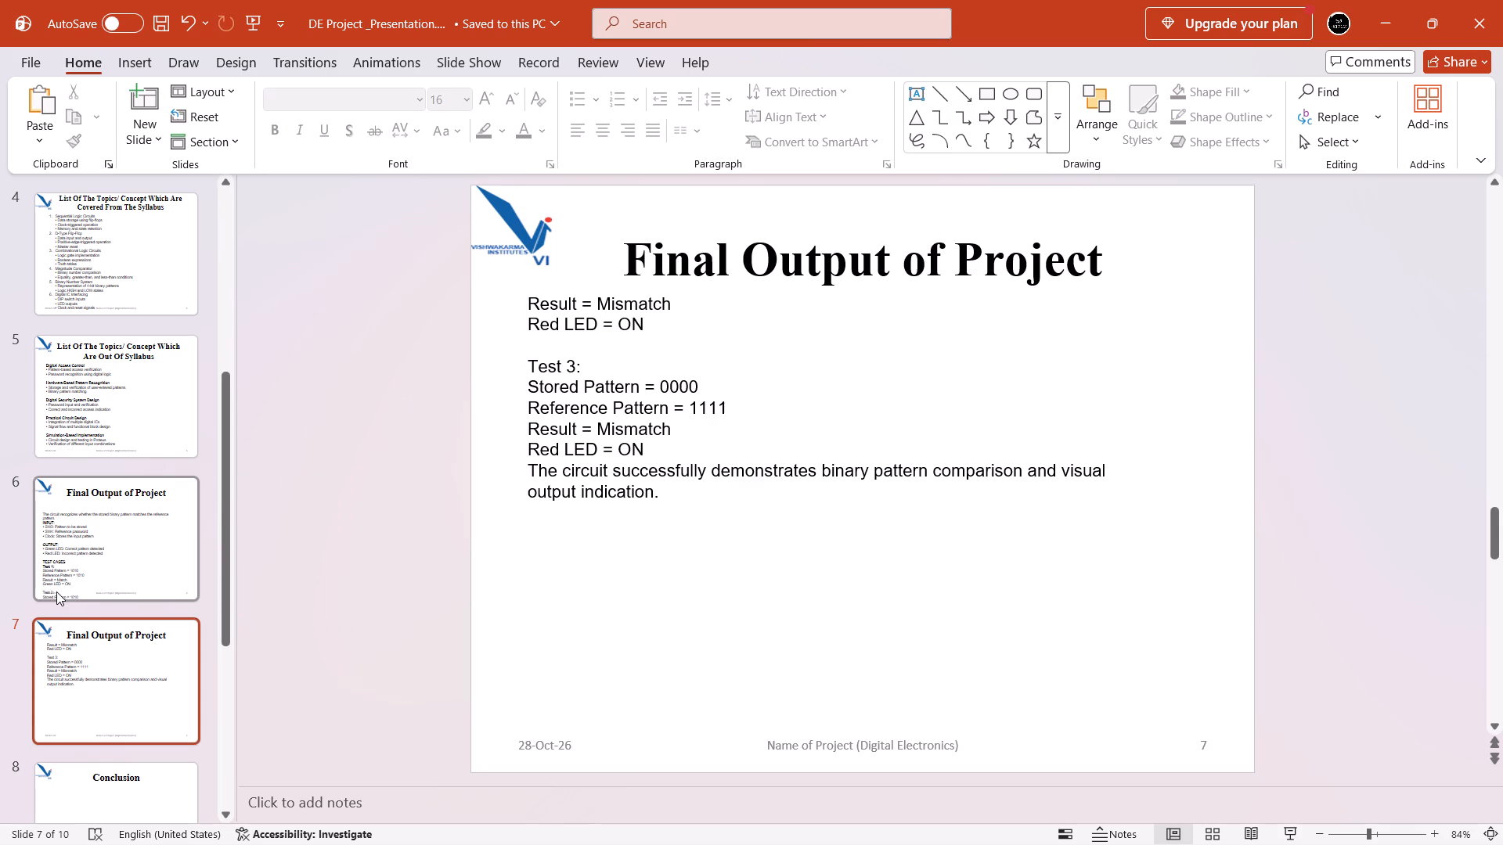
{"action": "left_click", "coordinate": [56, 591]}
{"action": "scroll", "coordinate": [687, 687], "scroll_direction": "down", "scroll_amount": 2}
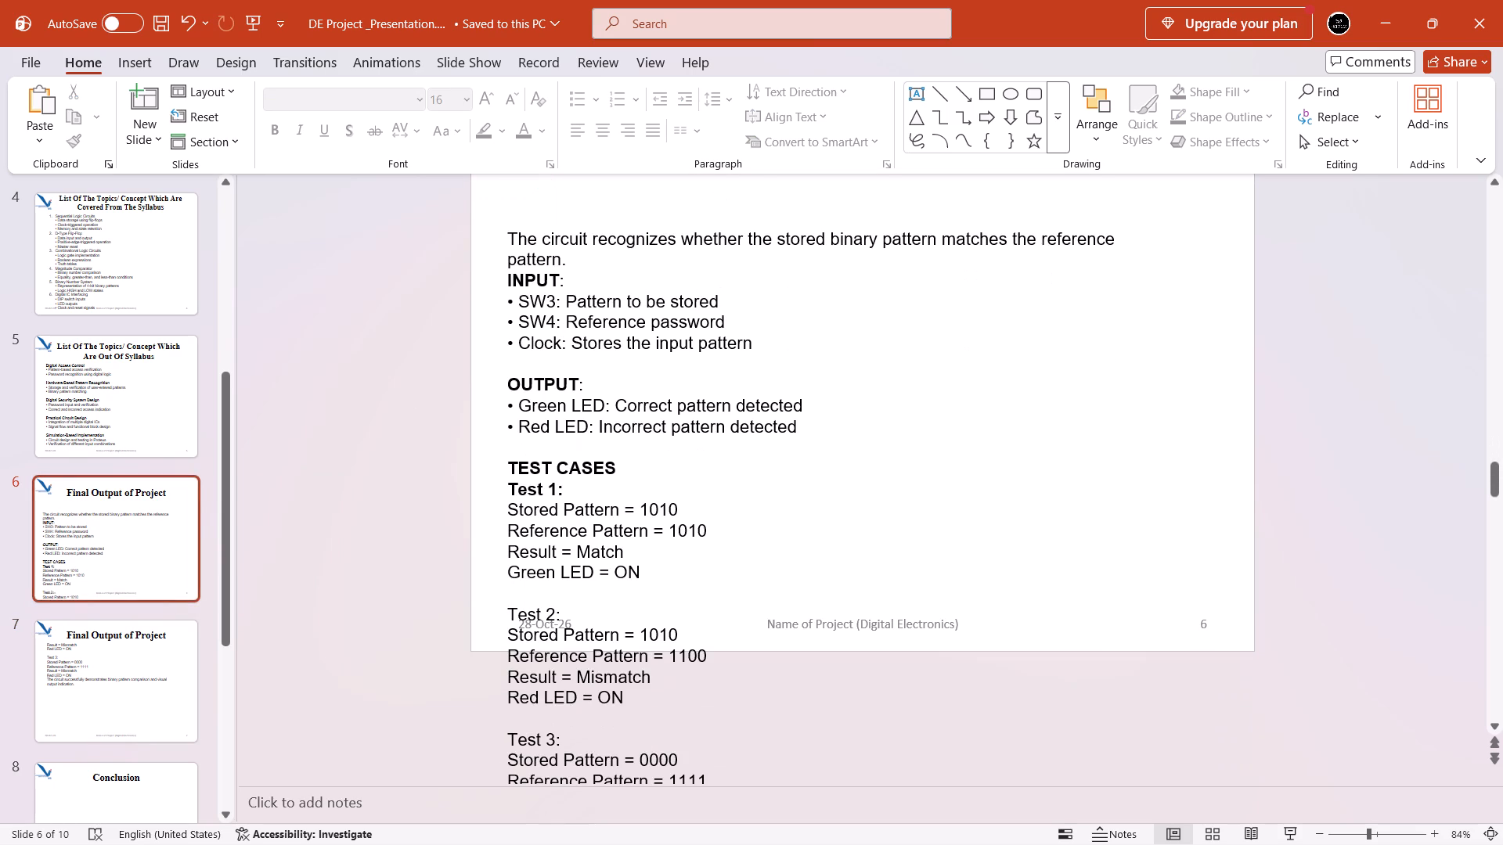
{"action": "scroll", "coordinate": [687, 687], "scroll_direction": "down", "scroll_amount": 1}
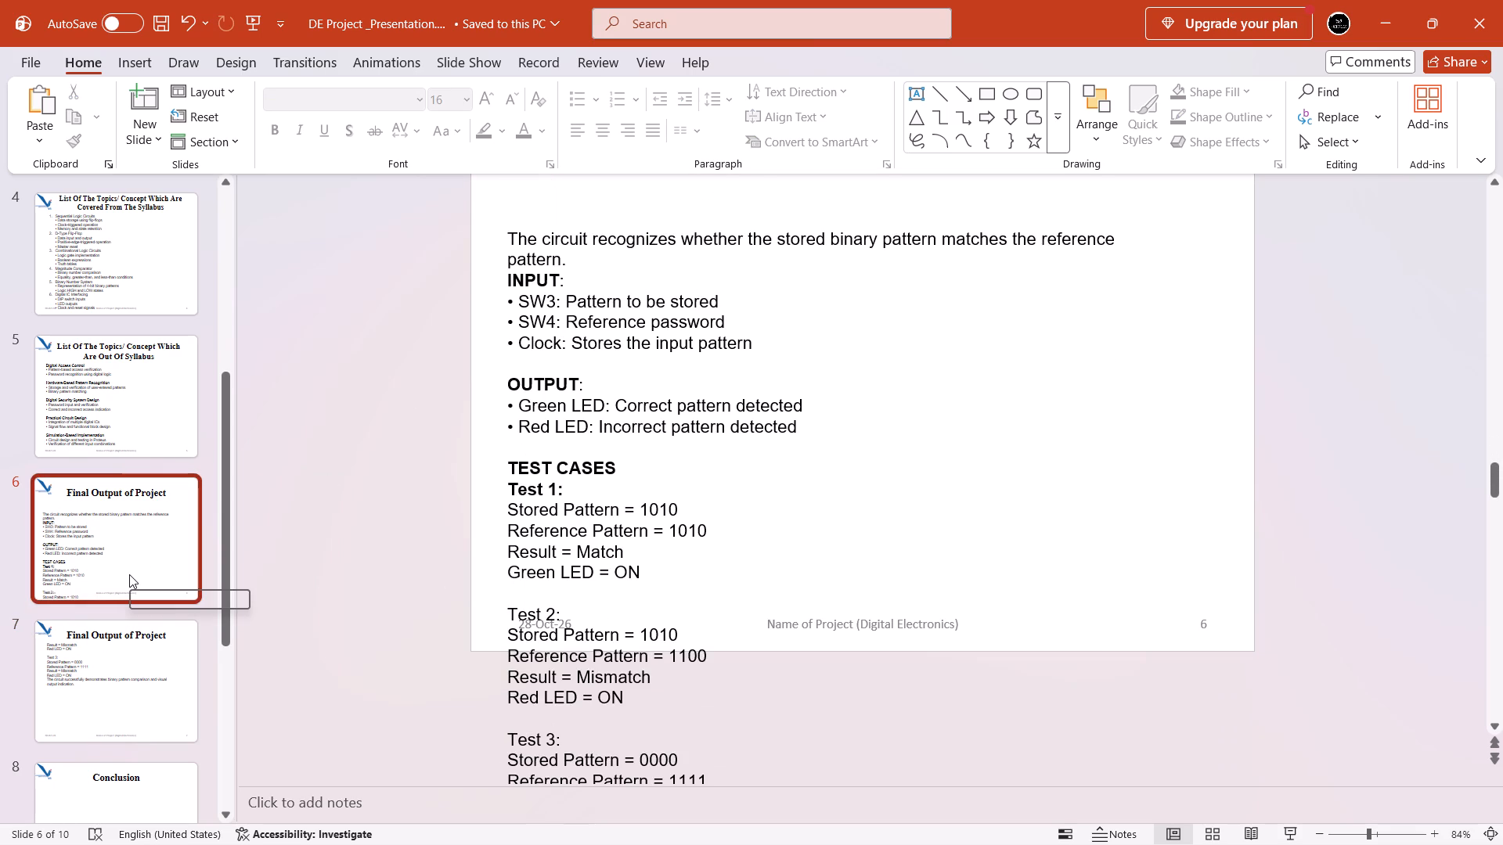
{"action": "left_click", "coordinate": [129, 574]}
{"action": "left_click", "coordinate": [116, 652]}
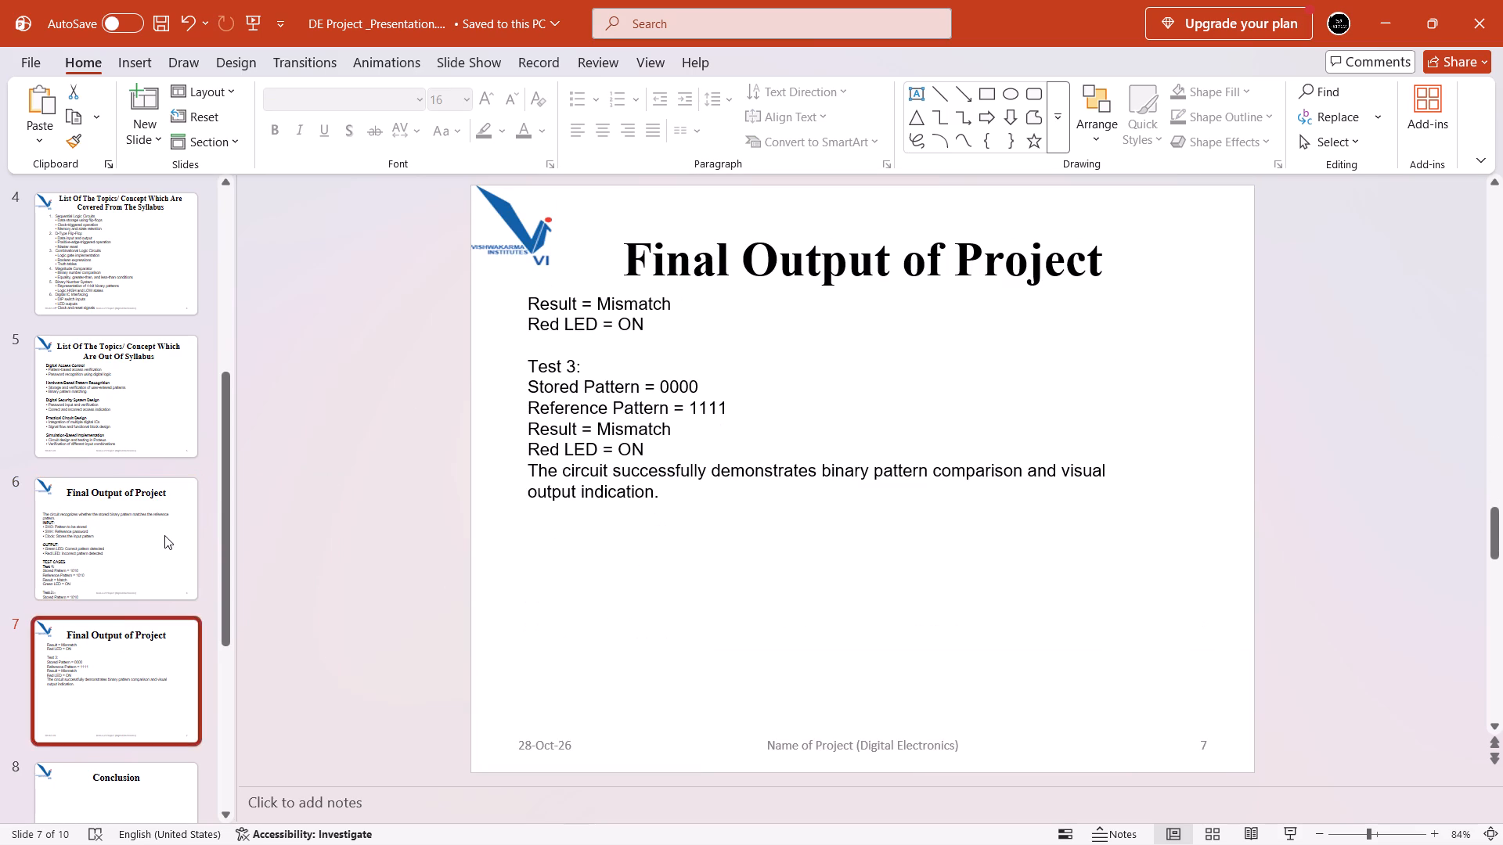
{"action": "left_click", "coordinate": [164, 535]}
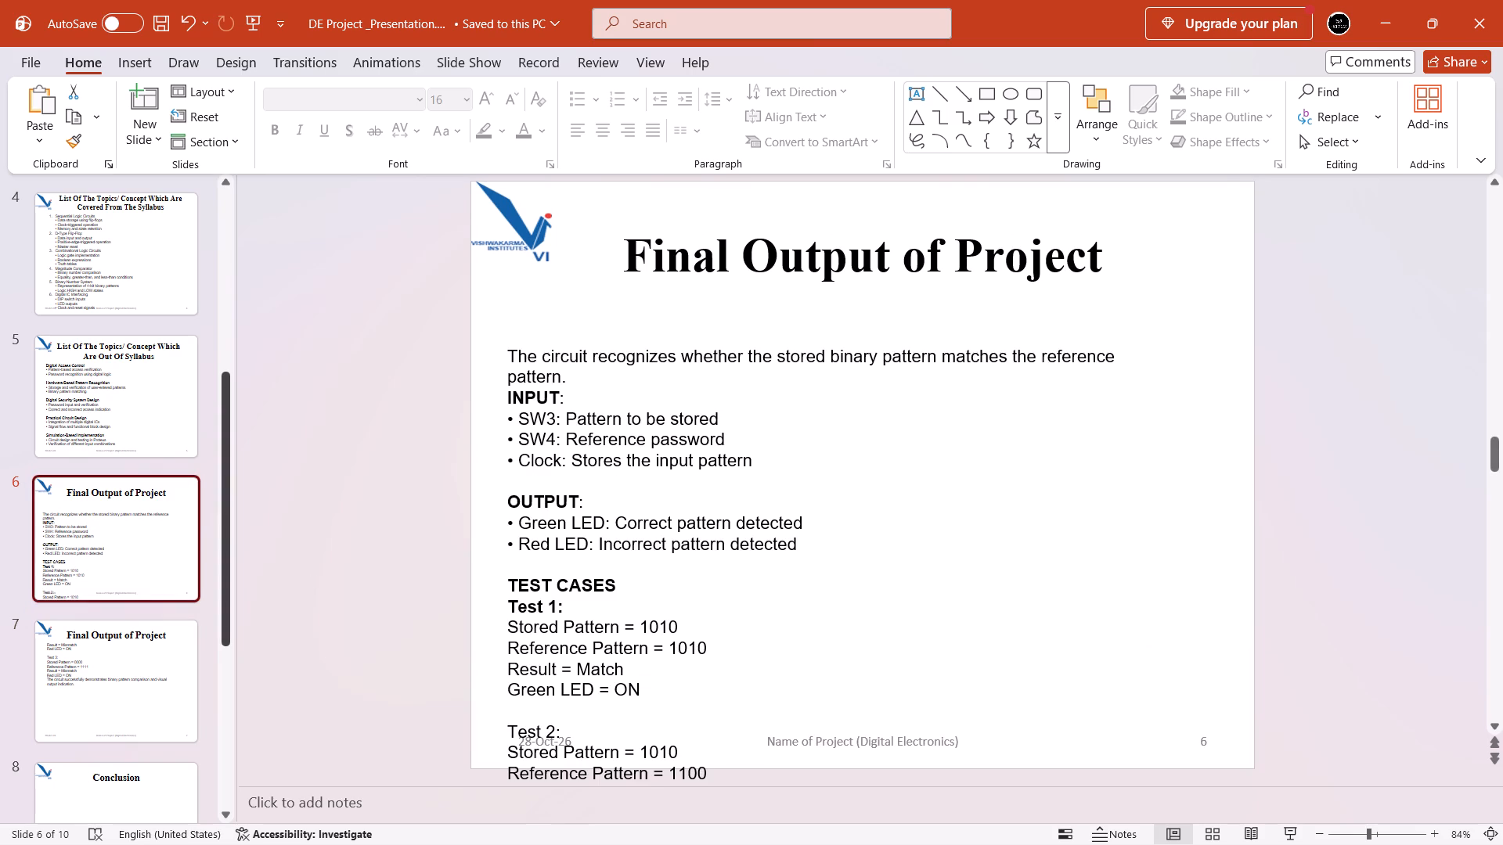
{"action": "left_click_drag", "start_coordinate": [723, 775], "coordinate": [566, 552]}
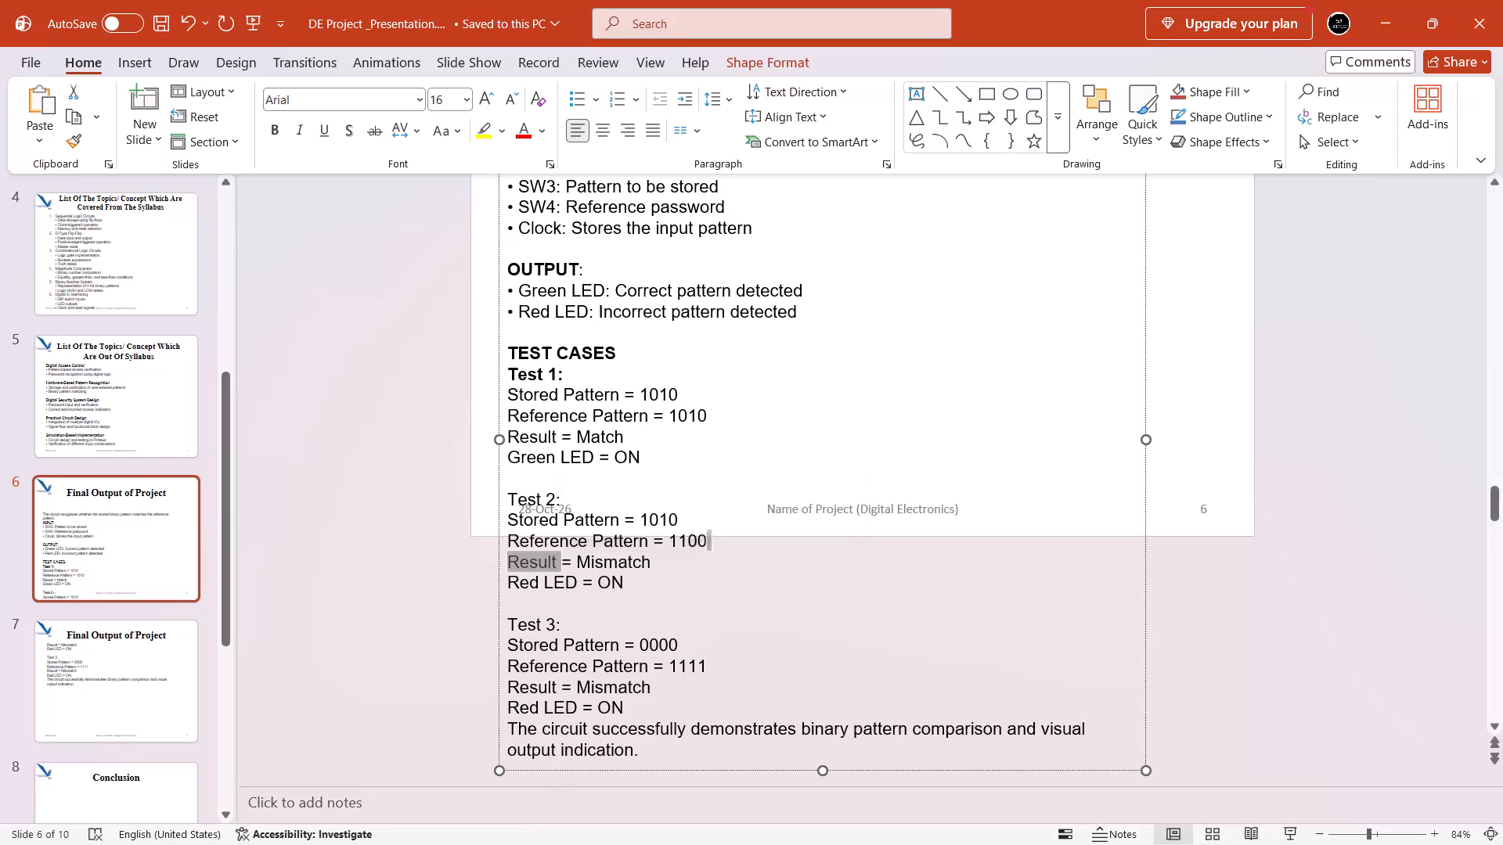
{"action": "left_click", "coordinate": [745, 545]}
{"action": "left_click_drag", "start_coordinate": [745, 545], "coordinate": [488, 359]}
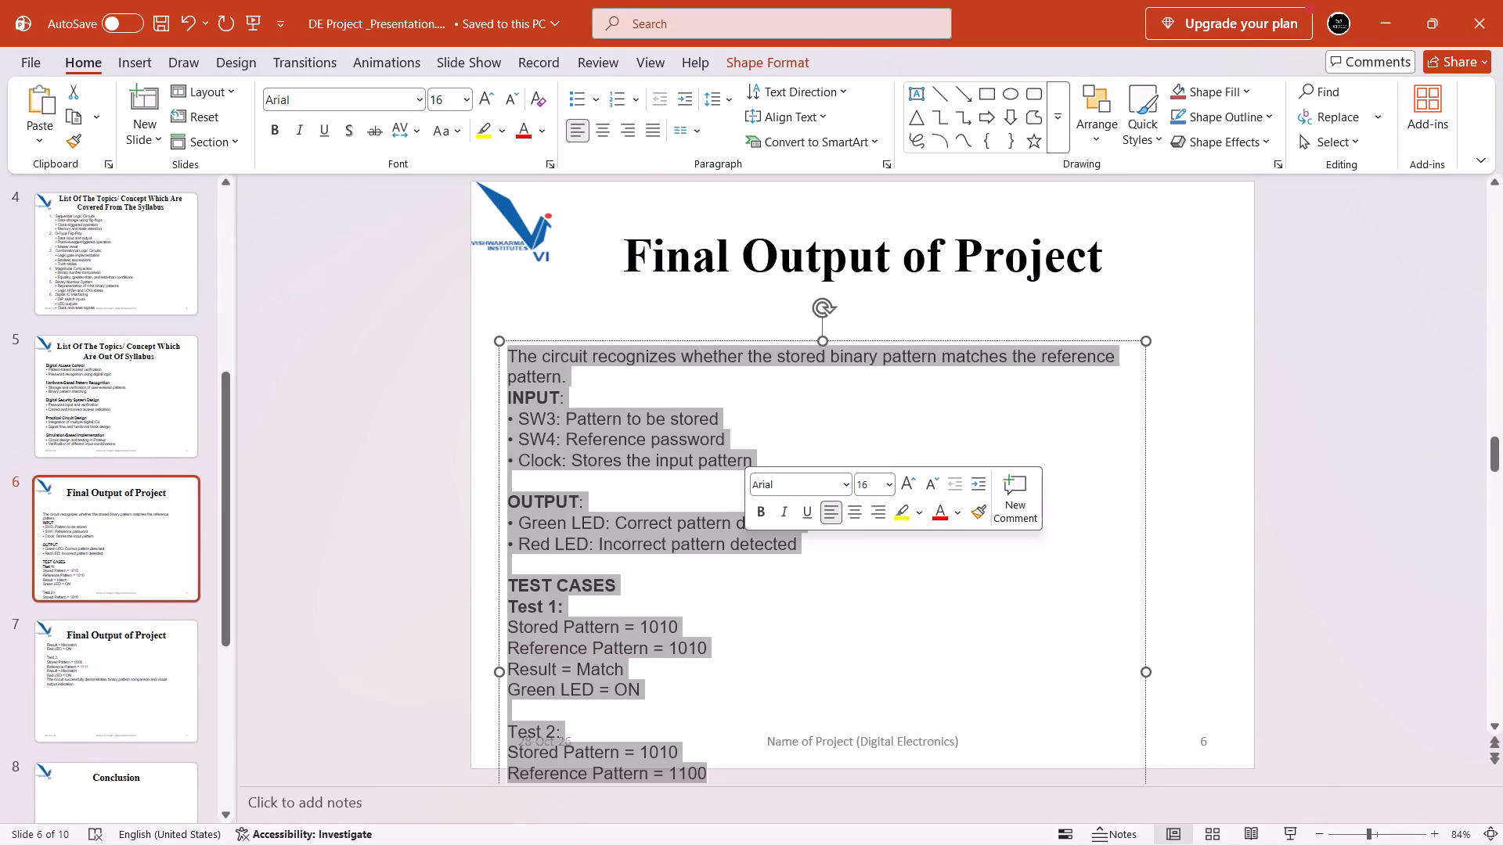
{"action": "left_click_drag", "start_coordinate": [488, 359], "coordinate": [736, 782]}
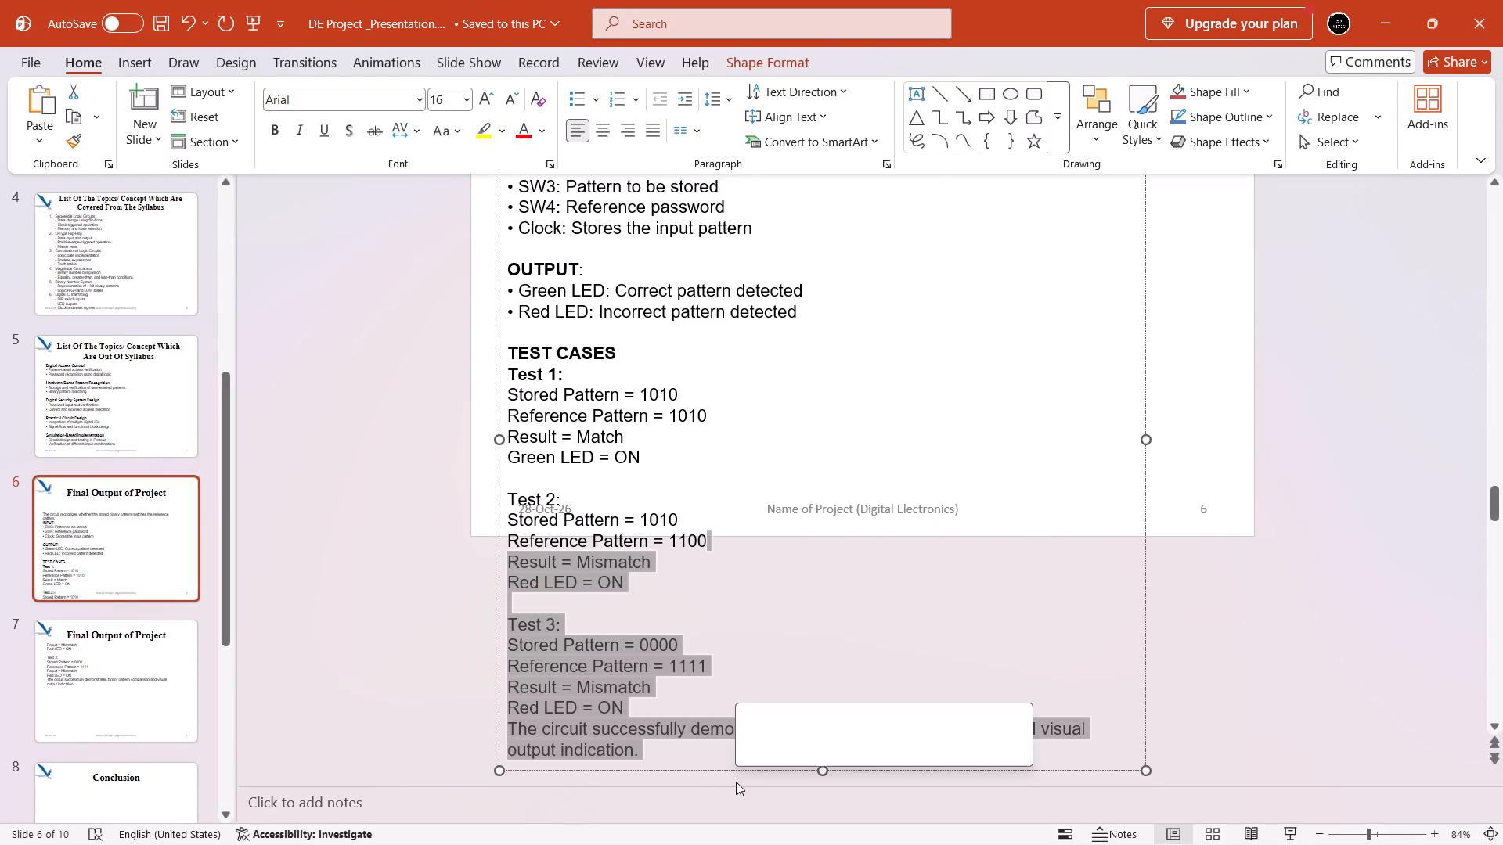
{"action": "key", "text": "BackSpace"}
{"action": "left_click", "coordinate": [377, 507]}
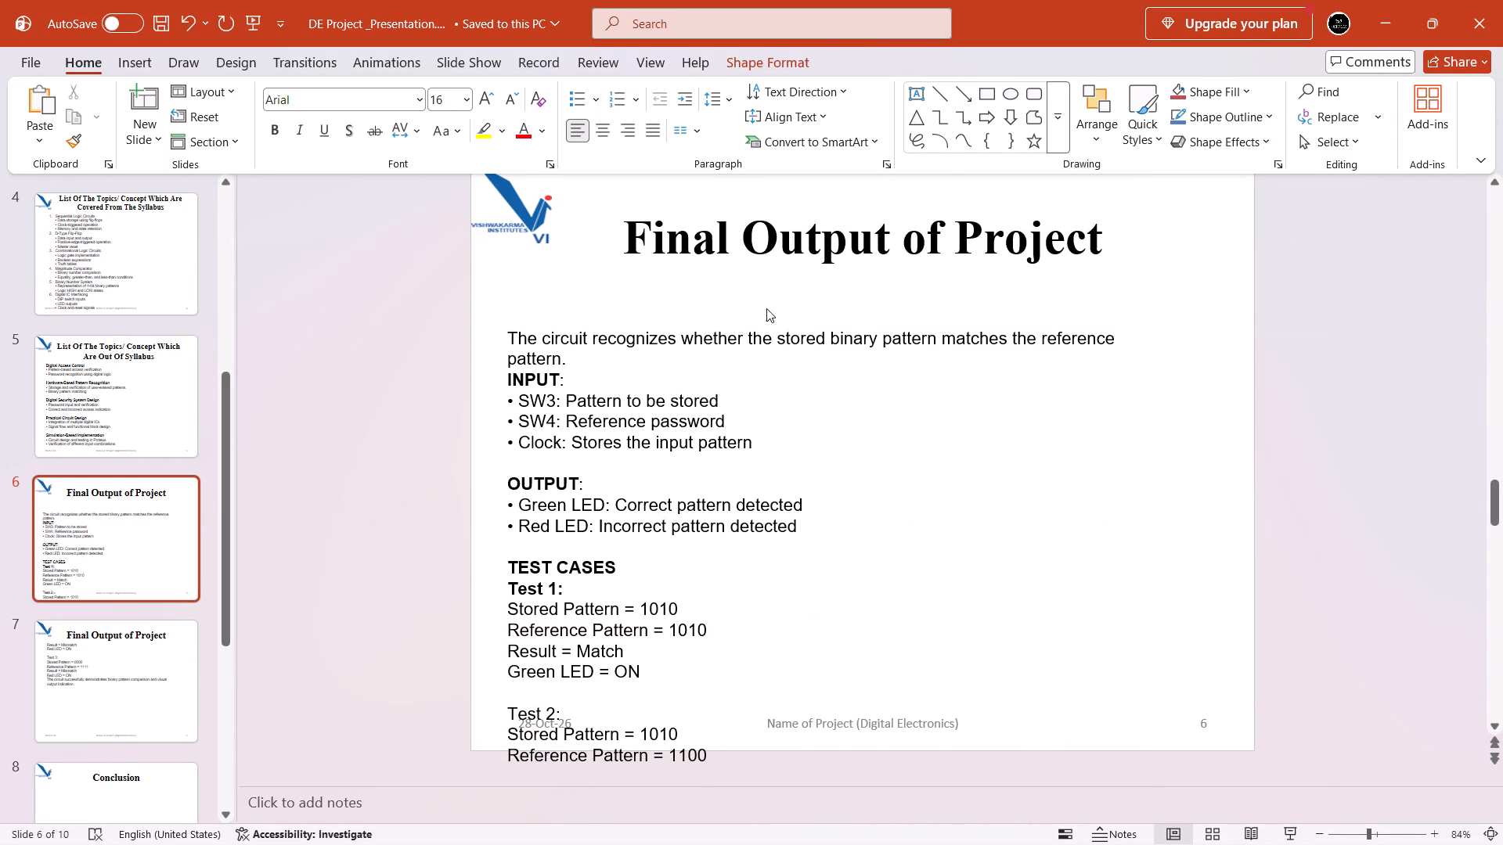
Move the body text box on slide 6 up to just below the title.
{"action": "left_click", "coordinate": [752, 336]}
{"action": "left_click_drag", "start_coordinate": [762, 318], "coordinate": [774, 293]}
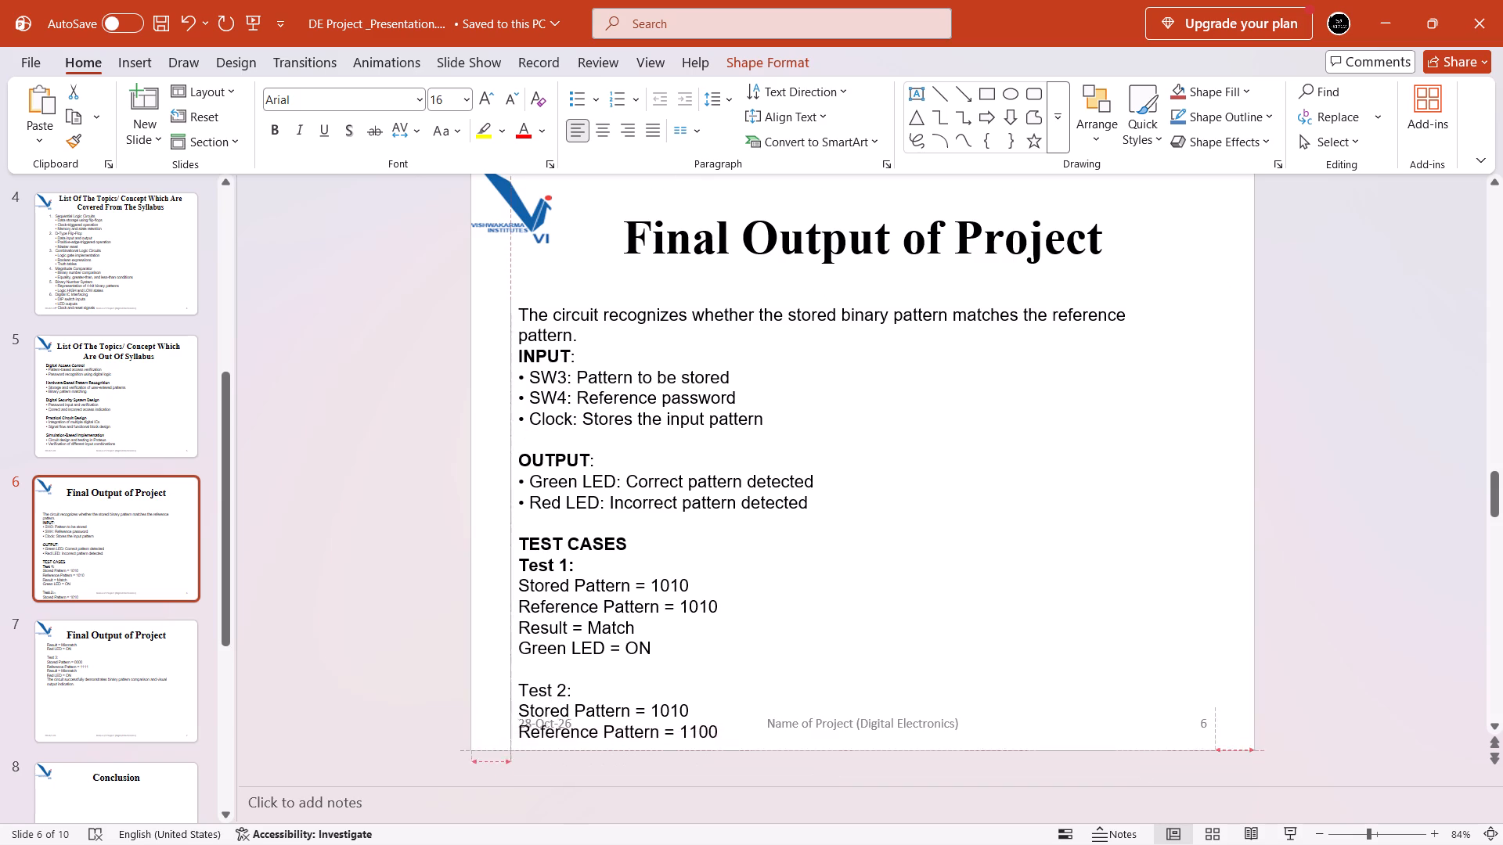
{"action": "left_click_drag", "start_coordinate": [774, 293], "coordinate": [777, 257]}
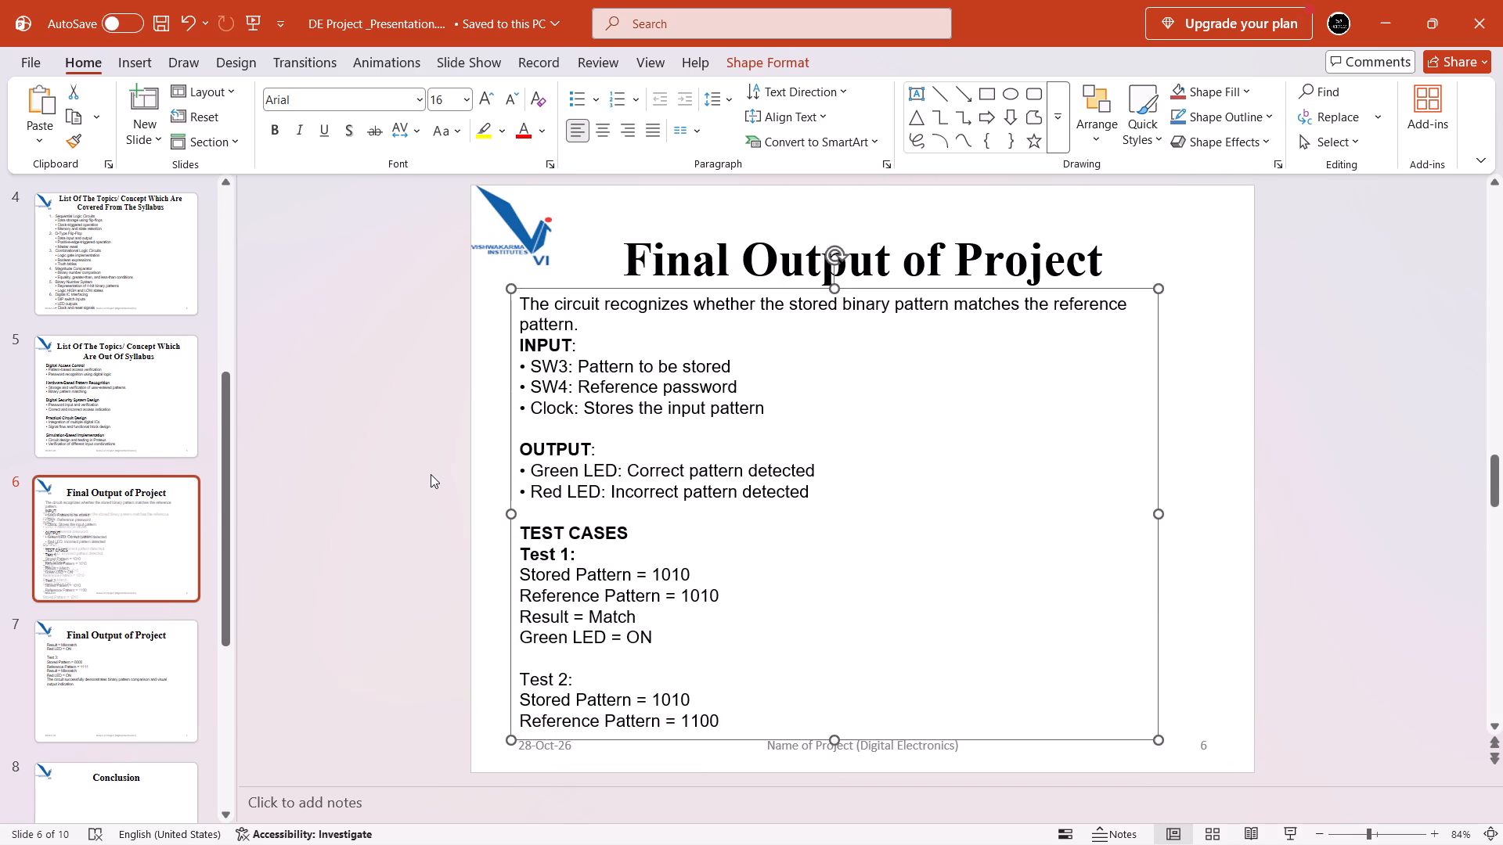
{"action": "left_click", "coordinate": [427, 473]}
Make the "Test 2:" heading on slide 6 bold.
{"action": "triple_click", "coordinate": [551, 670]}
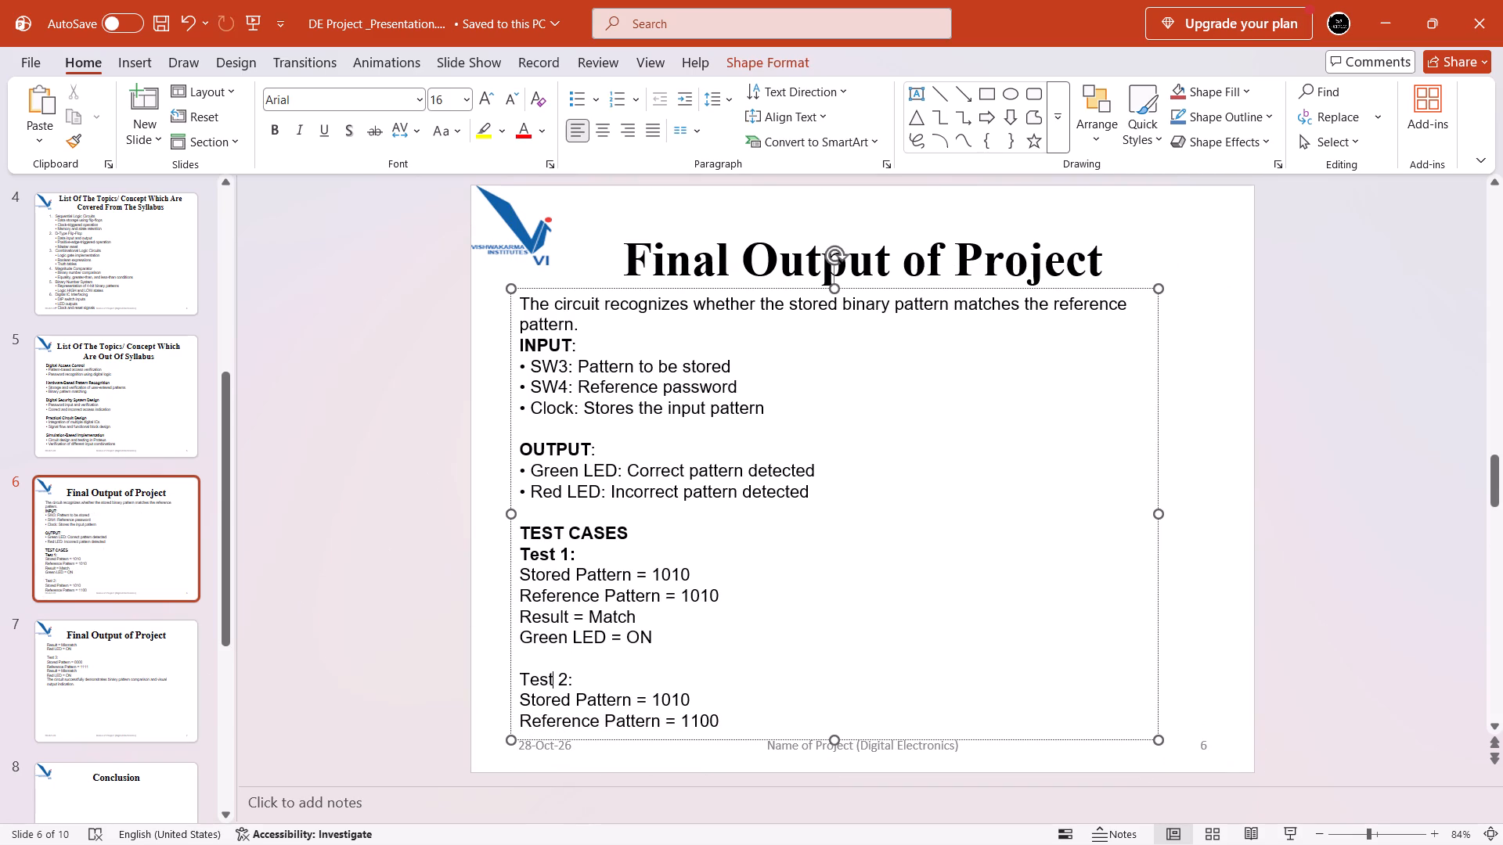
{"action": "double_click", "coordinate": [551, 670]}
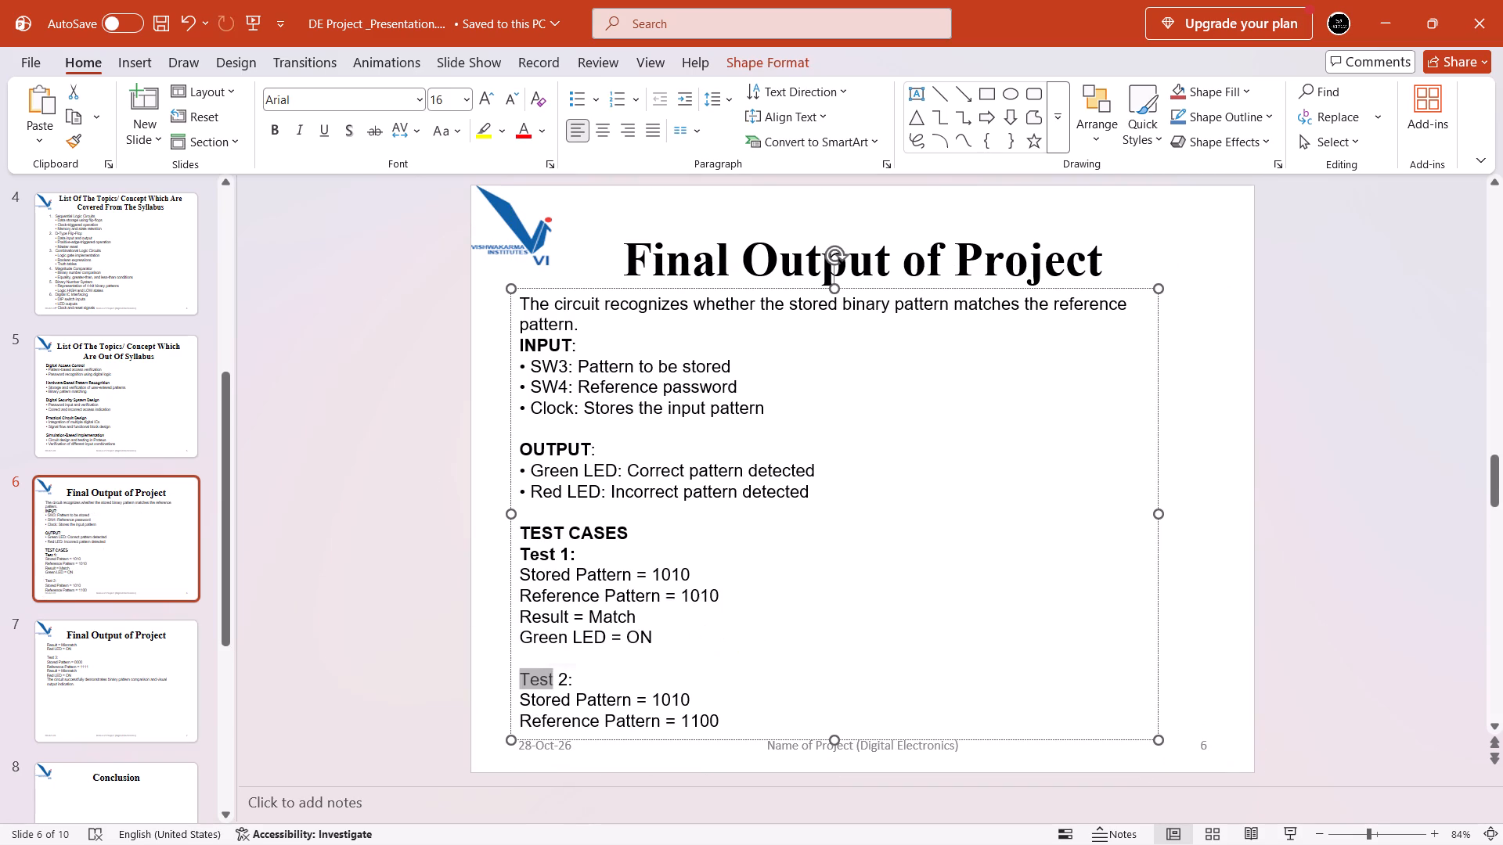
{"action": "left_click", "coordinate": [612, 670]}
{"action": "left_click_drag", "start_coordinate": [612, 670], "coordinate": [492, 669]}
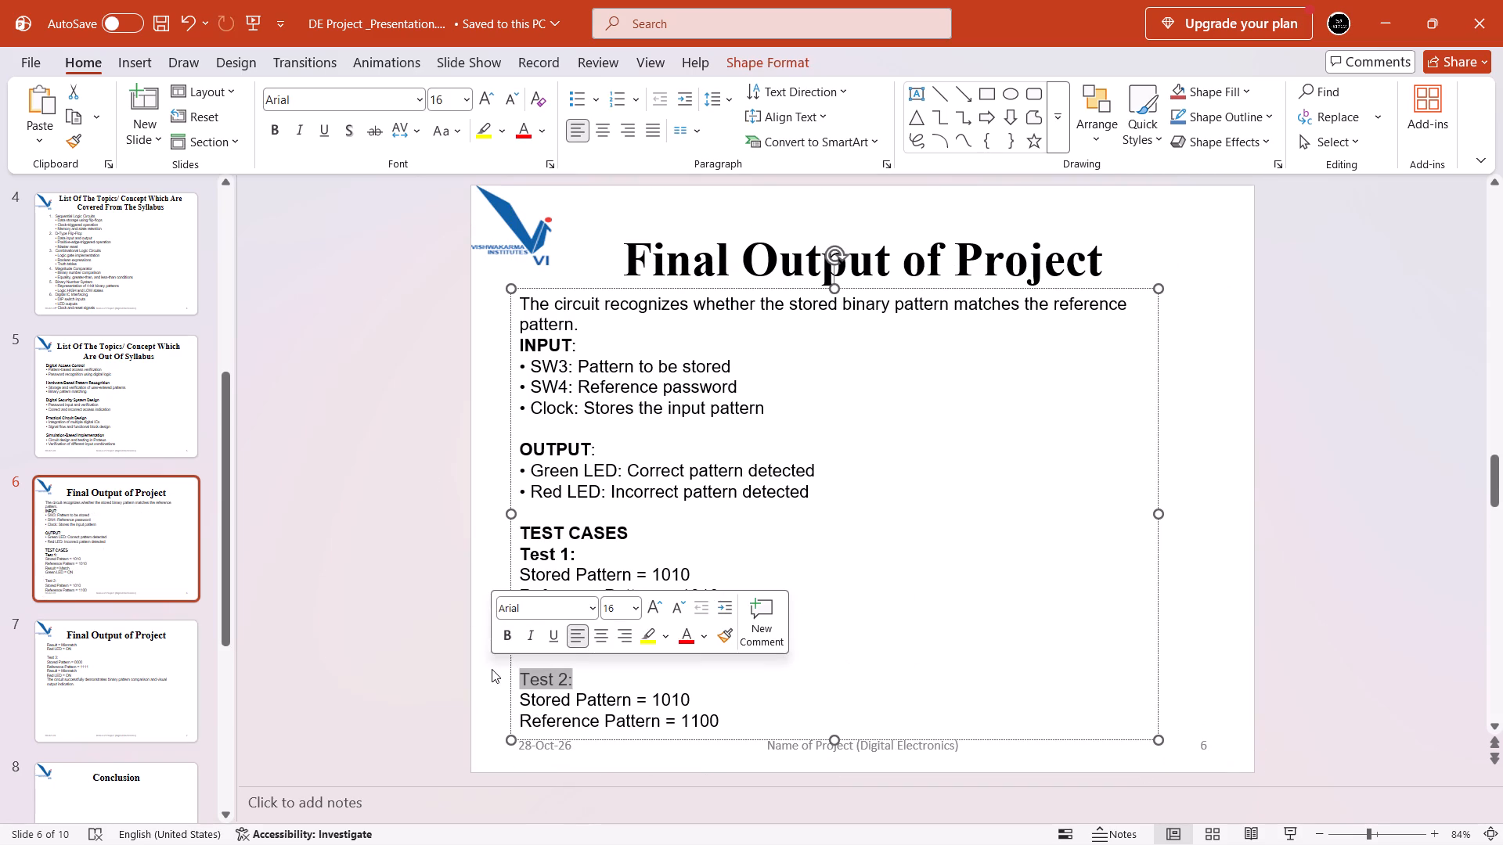
{"action": "key", "text": "ctrl+b"}
Make the "Test 3:" heading on slide 7 bold.
{"action": "left_click", "coordinate": [178, 664]}
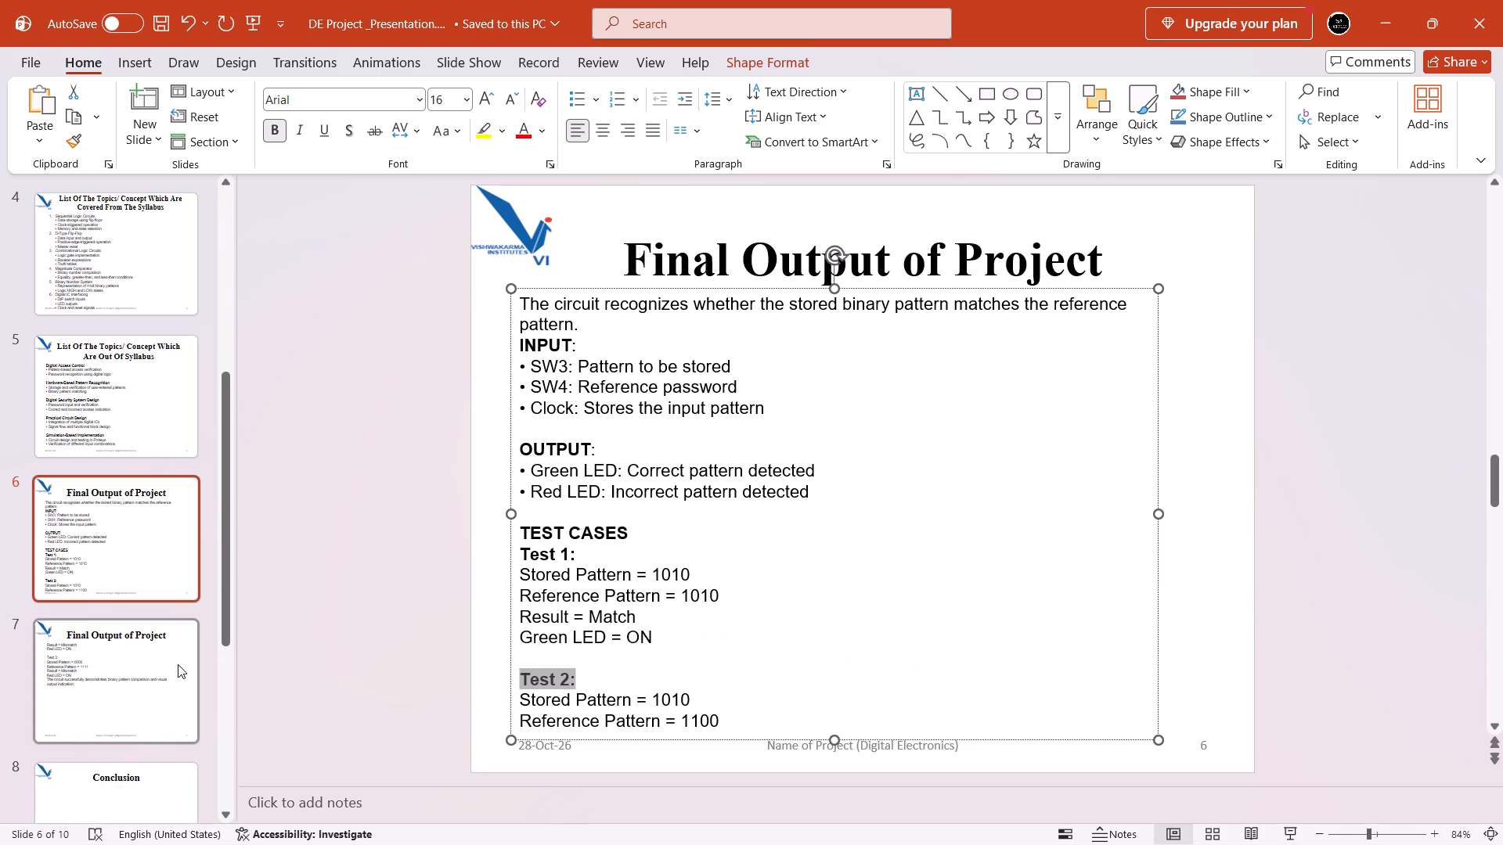
{"action": "double_click", "coordinate": [585, 353]}
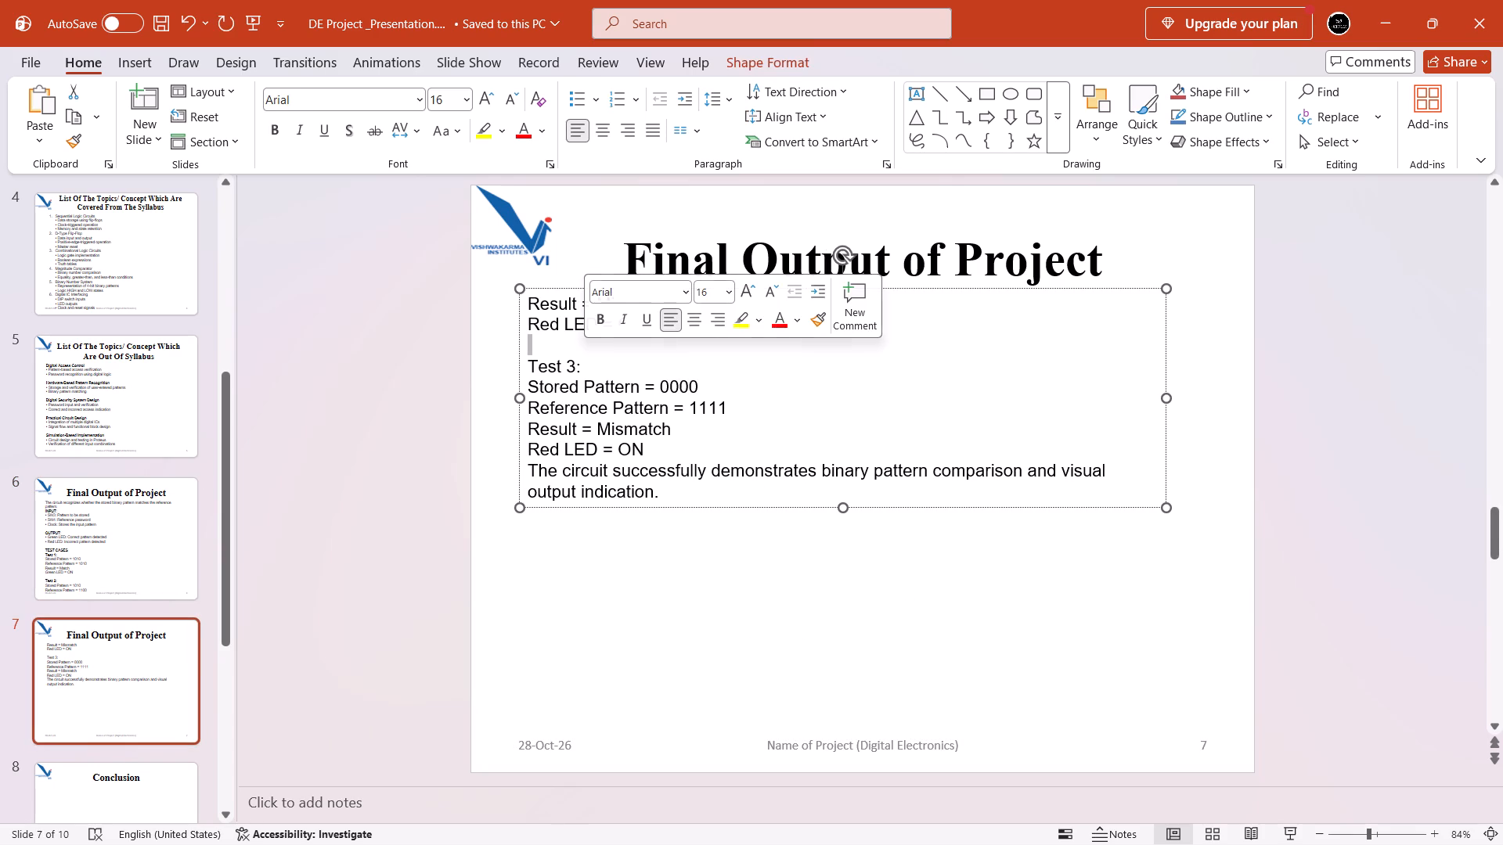
{"action": "left_click_drag", "start_coordinate": [587, 366], "coordinate": [478, 352]}
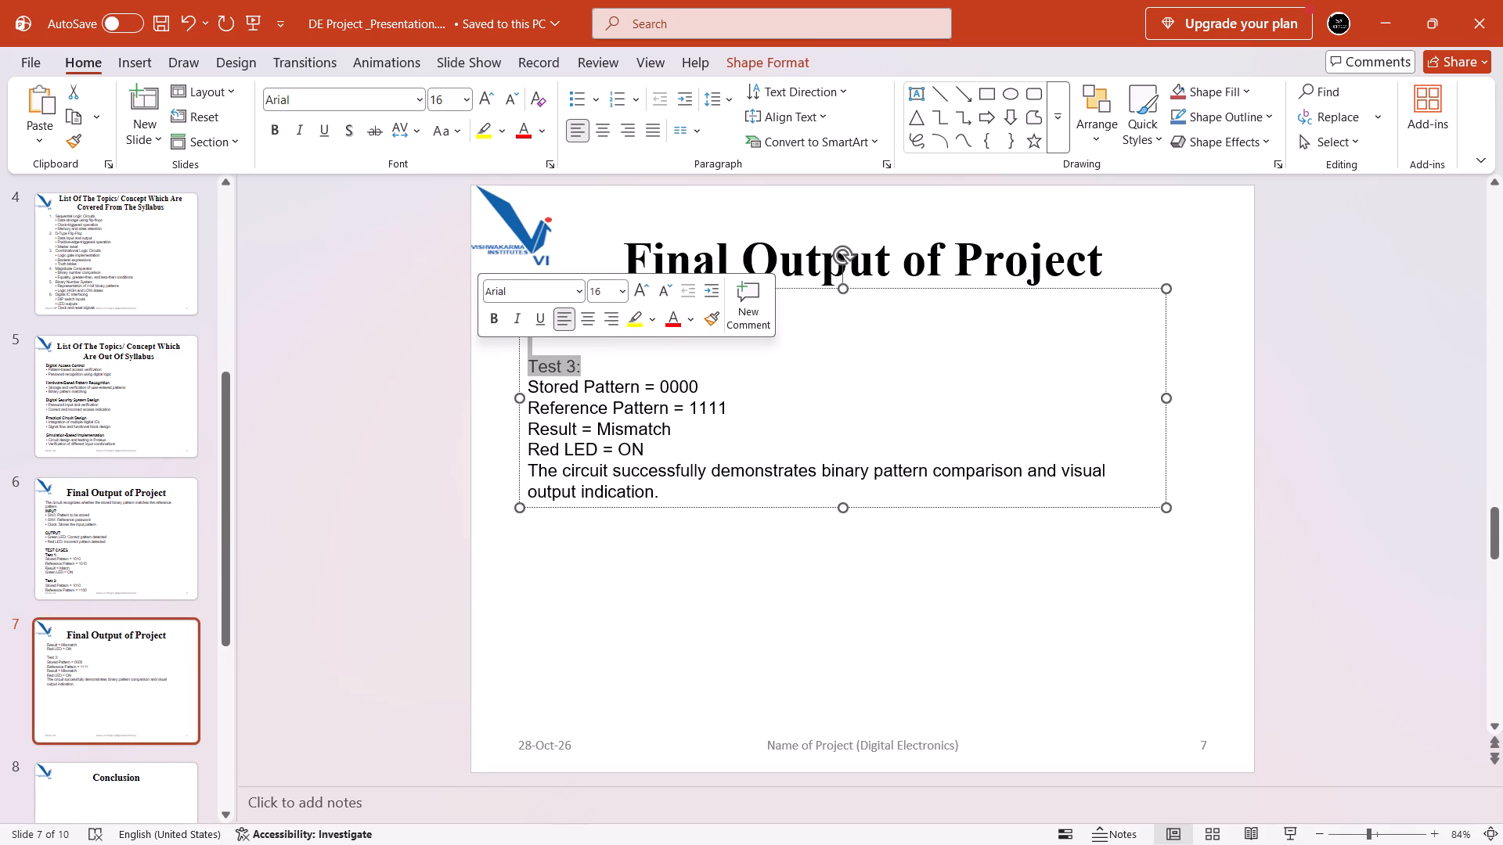
{"action": "key", "text": "ctrl+b"}
{"action": "left_click", "coordinate": [370, 536]}
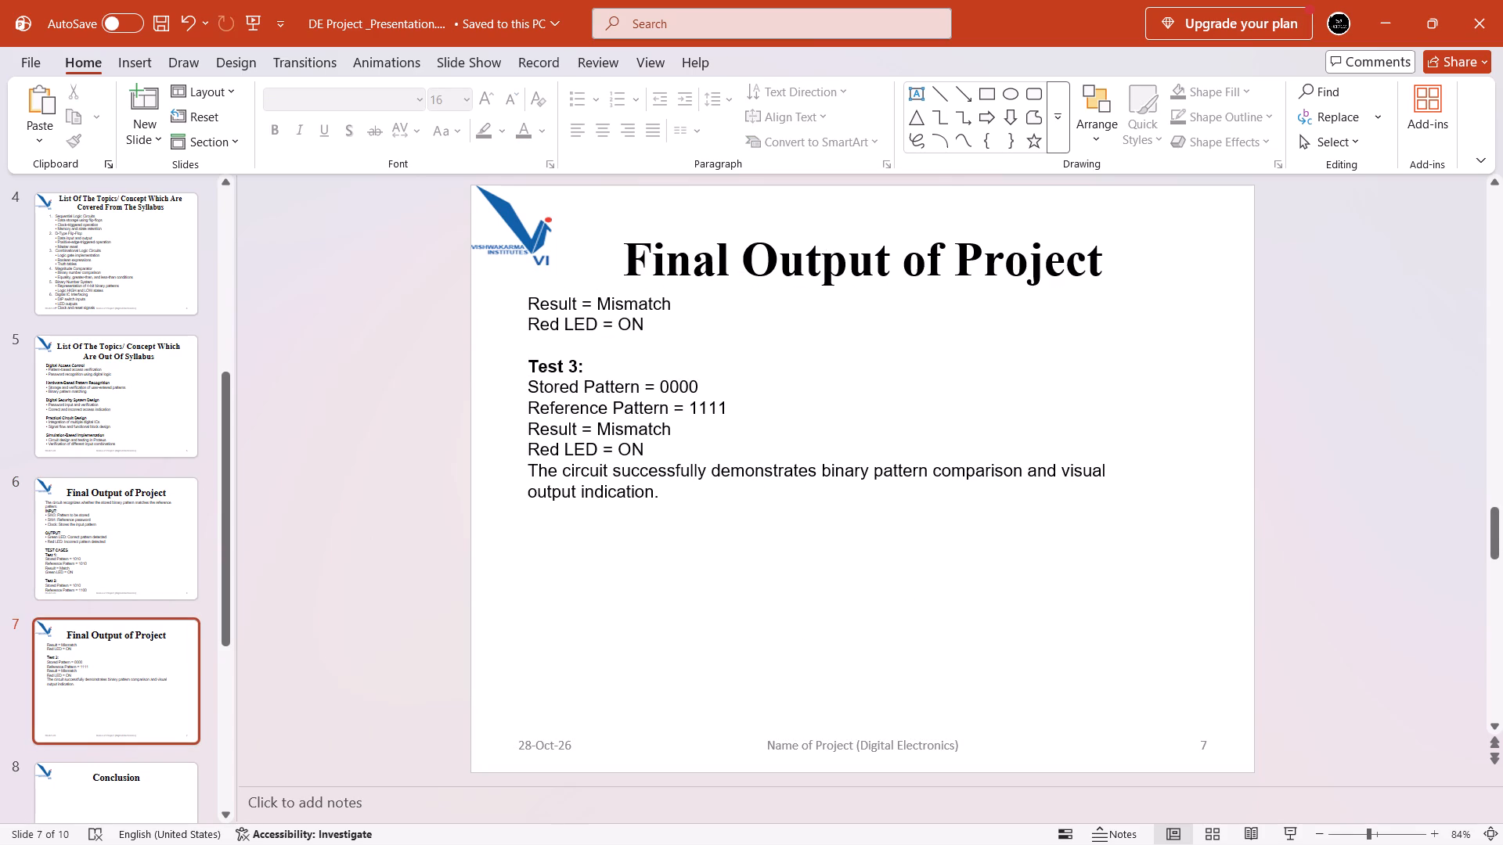
Move the slide listing the simulation, trainer kit and demo videos ahead of the Conclusion slide.
{"action": "scroll", "coordinate": [141, 671], "scroll_direction": "down", "scroll_amount": 2}
{"action": "left_click", "coordinate": [166, 585]}
{"action": "left_click_drag", "start_coordinate": [166, 585], "coordinate": [189, 395]}
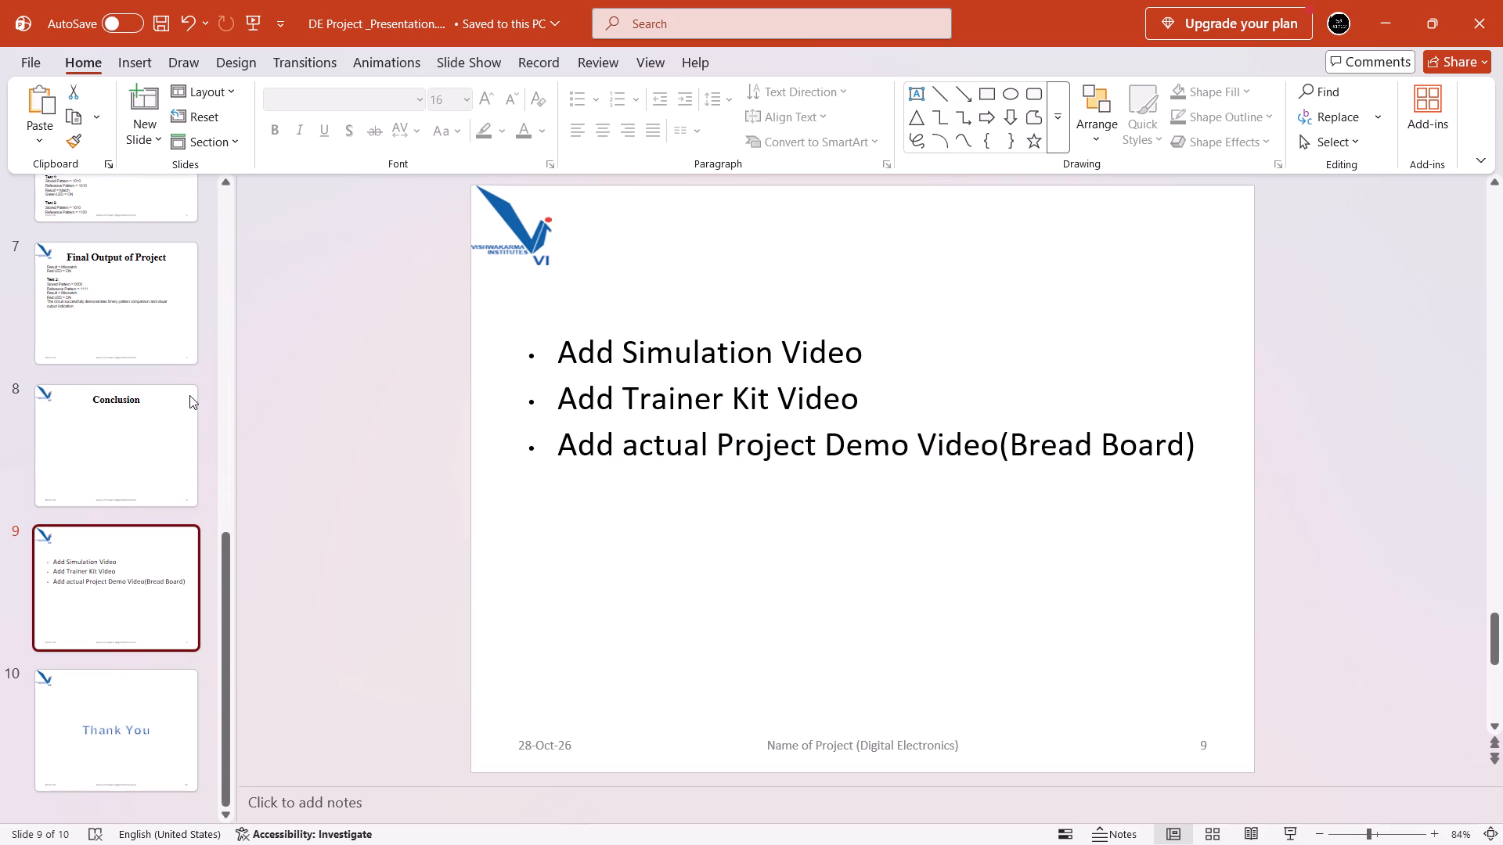
{"action": "left_click_drag", "start_coordinate": [189, 395], "coordinate": [119, 603]}
{"action": "left_click_drag", "start_coordinate": [119, 603], "coordinate": [131, 408]}
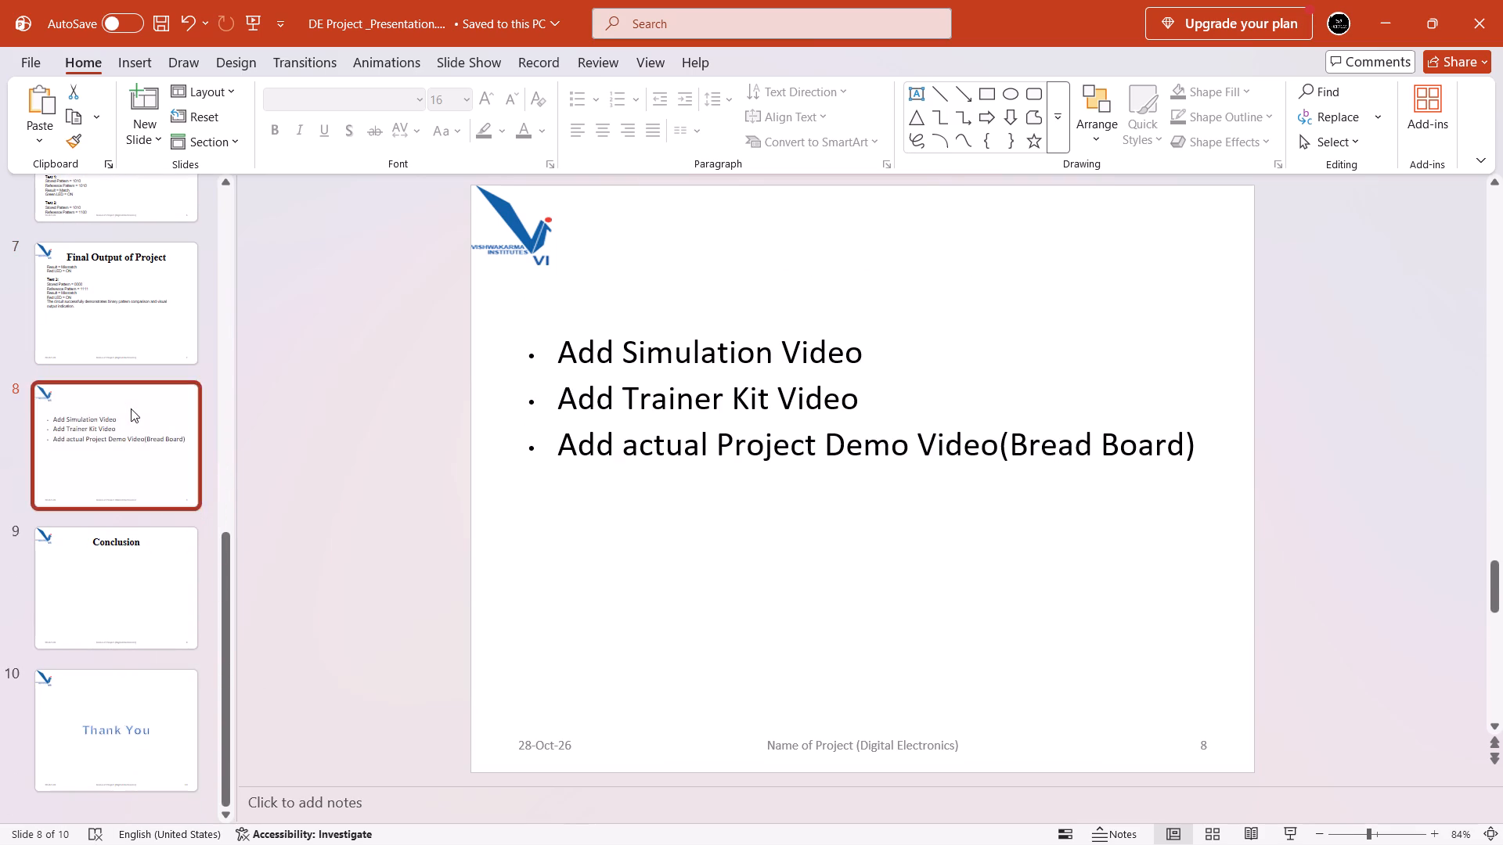
Delete the video bullet list and its empty text placeholder from slide 8.
{"action": "left_click", "coordinate": [672, 434]}
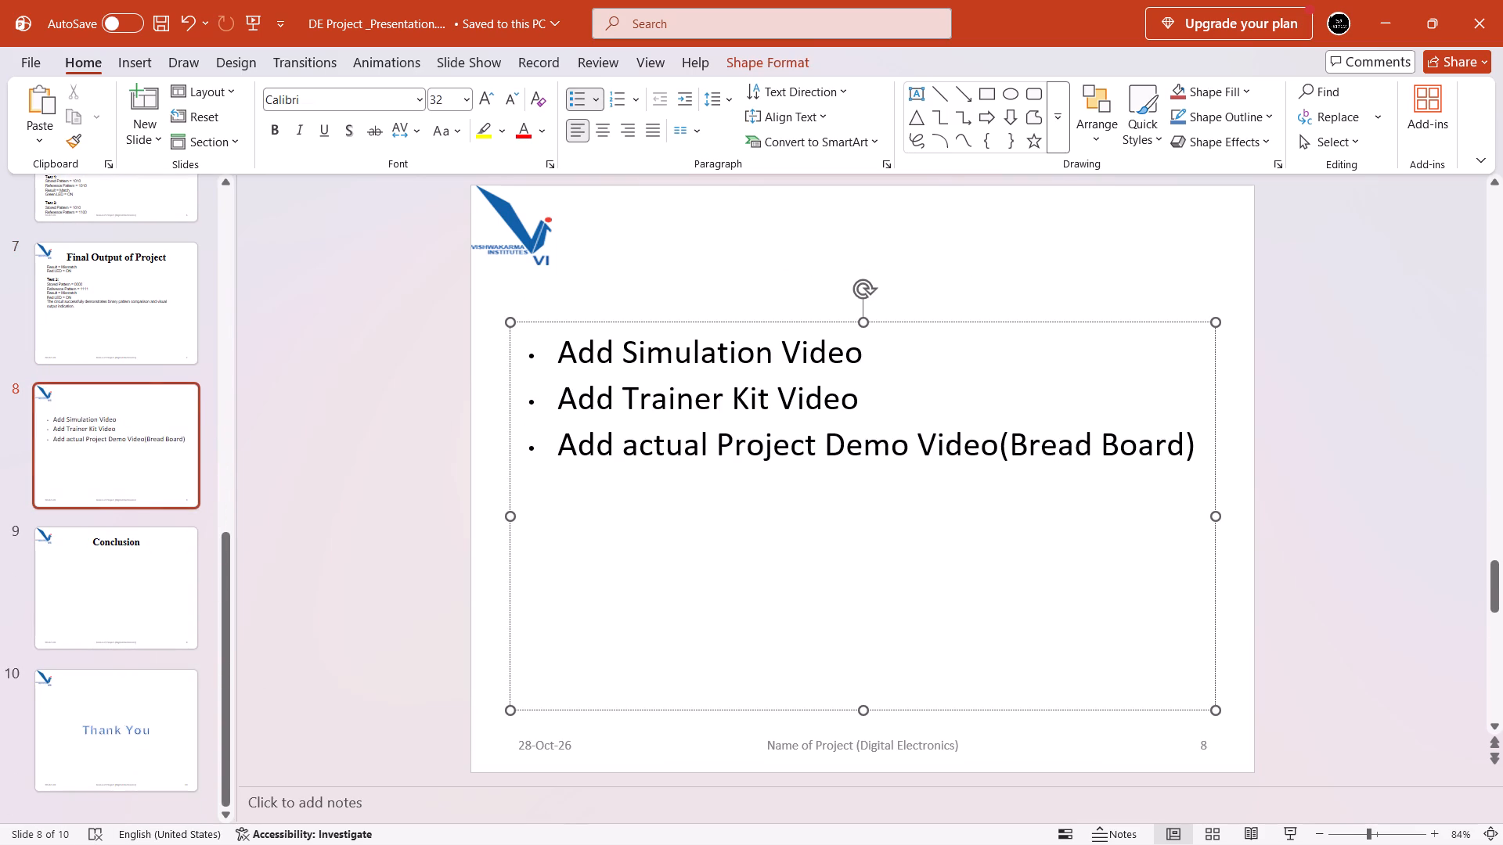
{"action": "left_click", "coordinate": [689, 318]}
{"action": "key", "text": "Delete"}
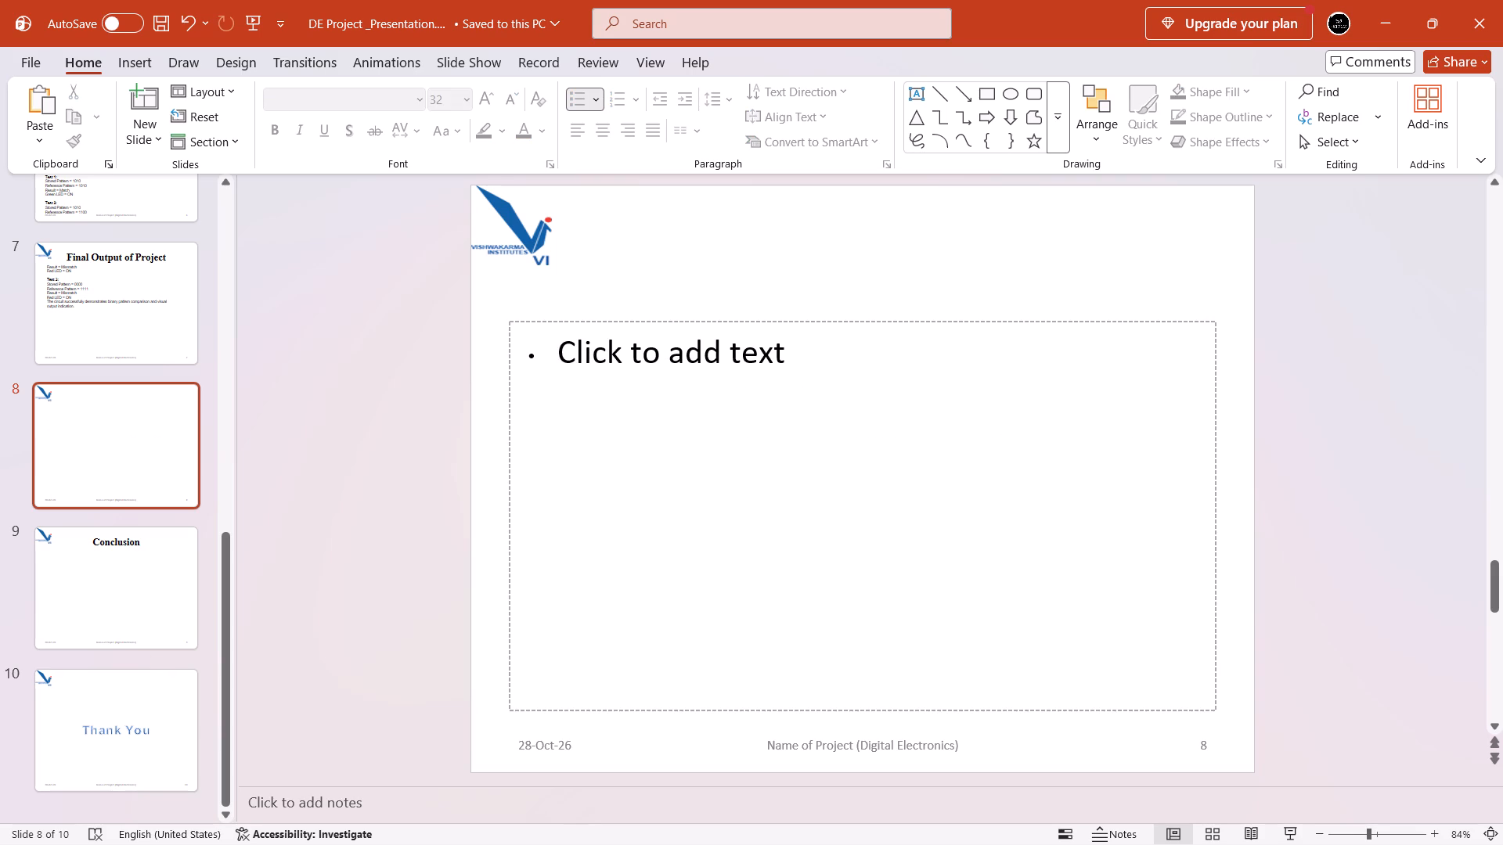
{"action": "left_click", "coordinate": [665, 380]}
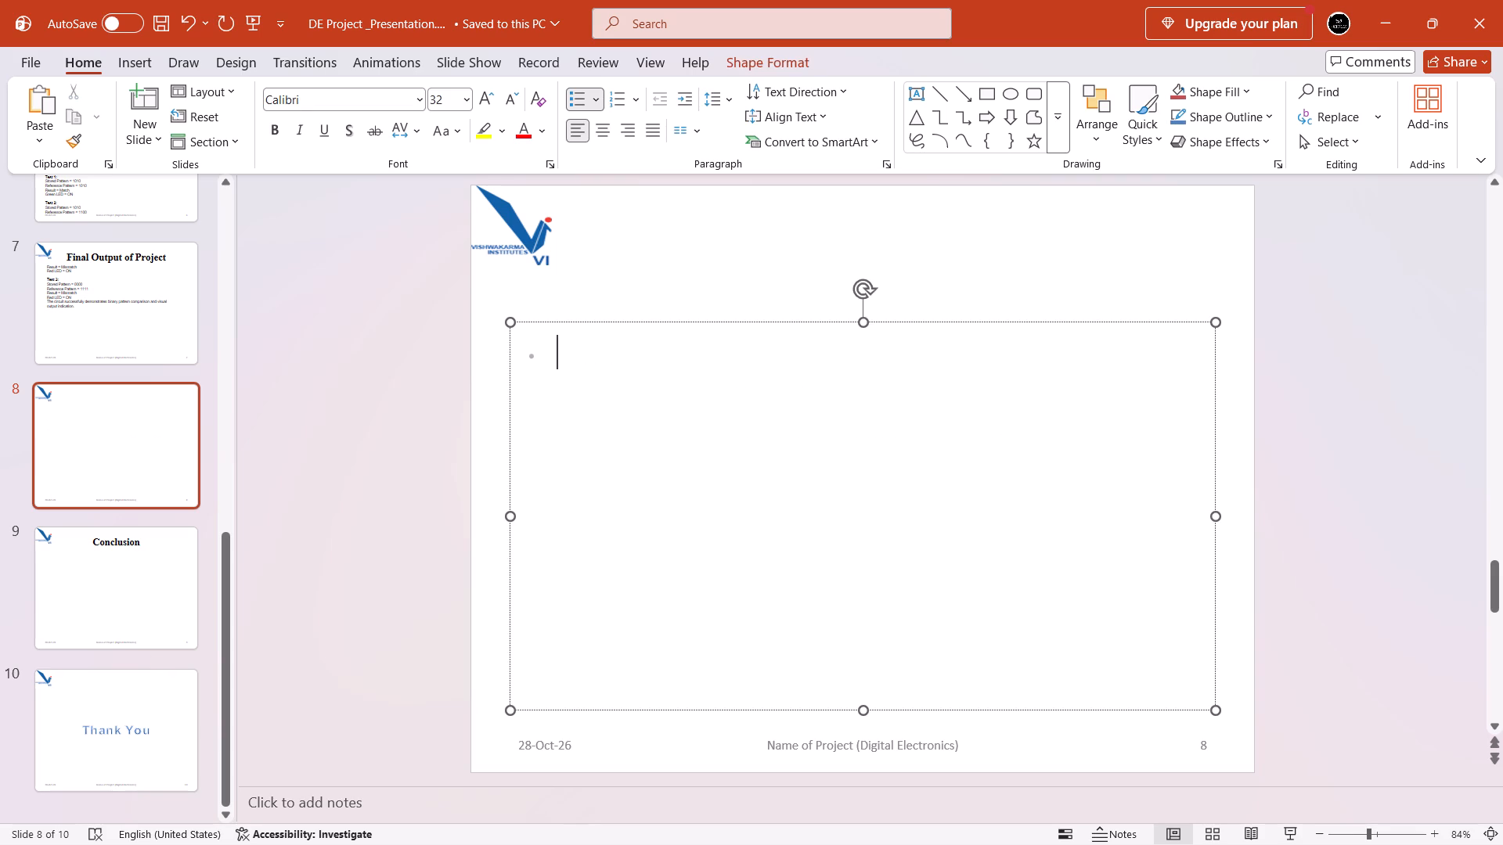
{"action": "left_click", "coordinate": [703, 317]}
{"action": "key", "text": "Delete"}
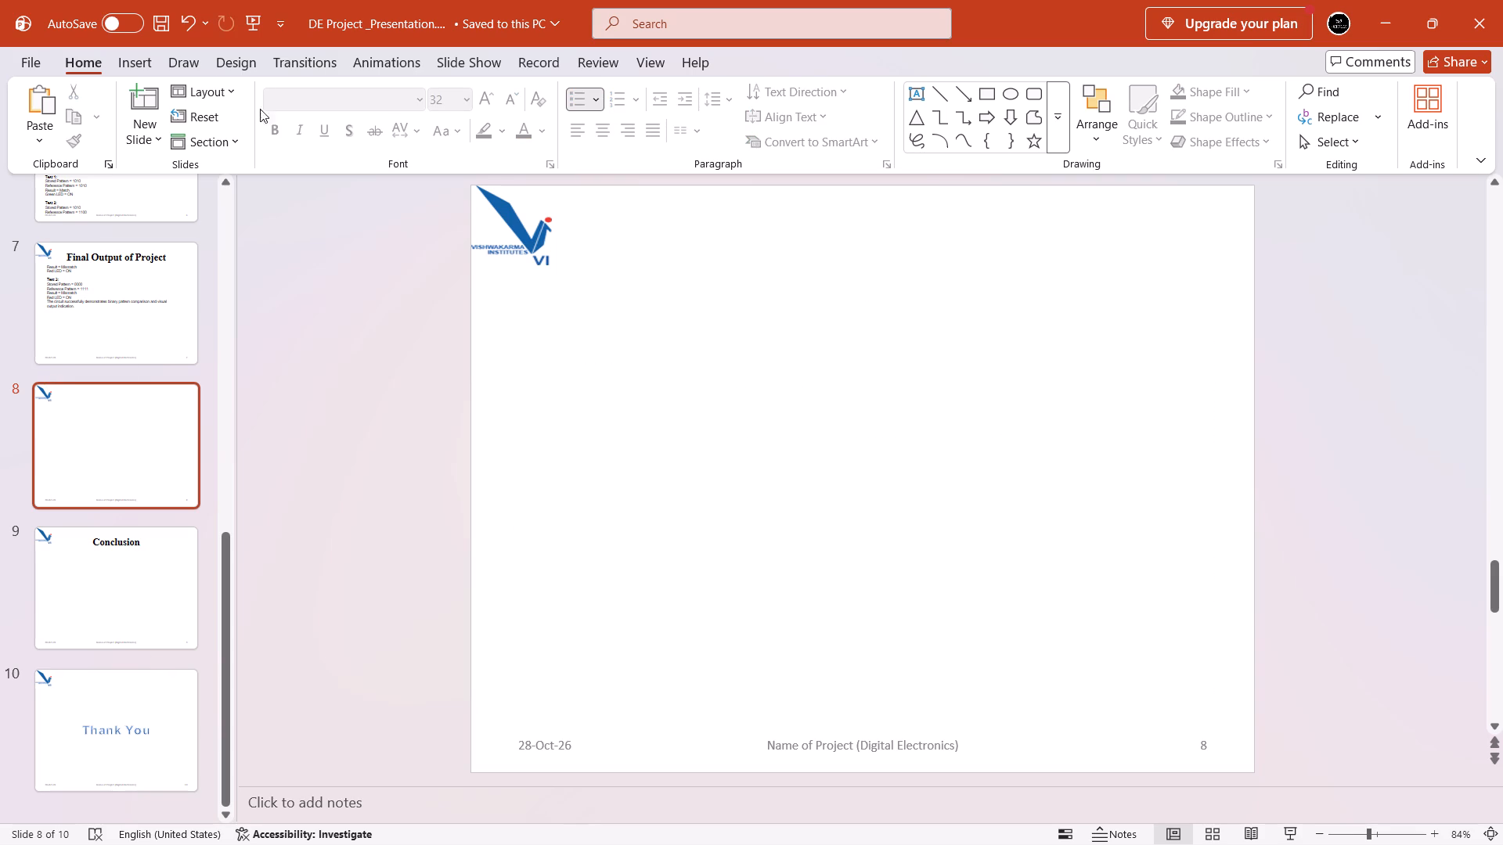
Copy the "Final Output of Project" title box from slide 7 onto the blank slide 8.
{"action": "left_click", "coordinate": [149, 63]}
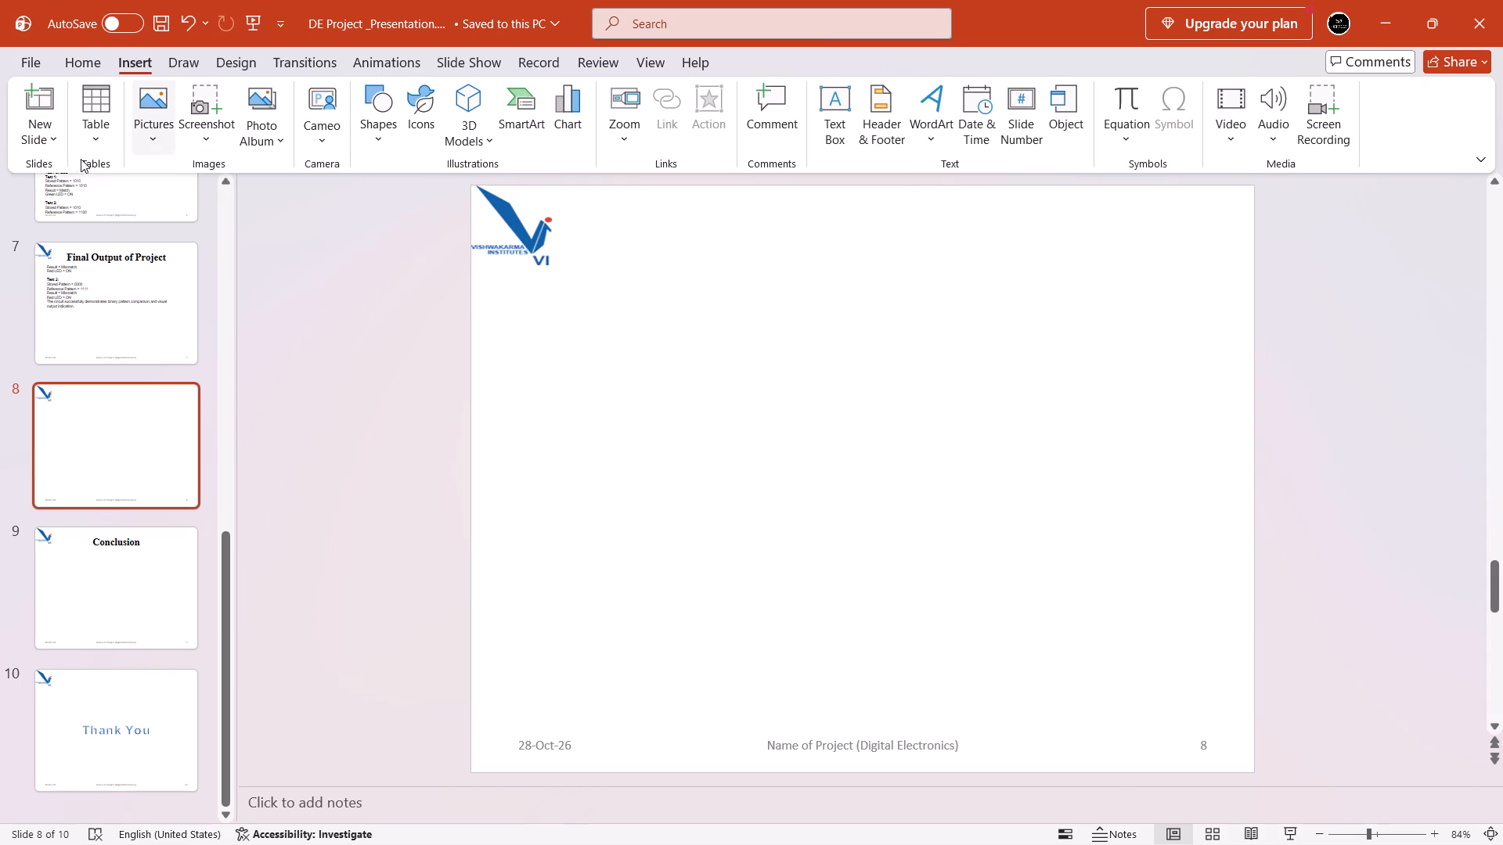
{"action": "left_click", "coordinate": [166, 305]}
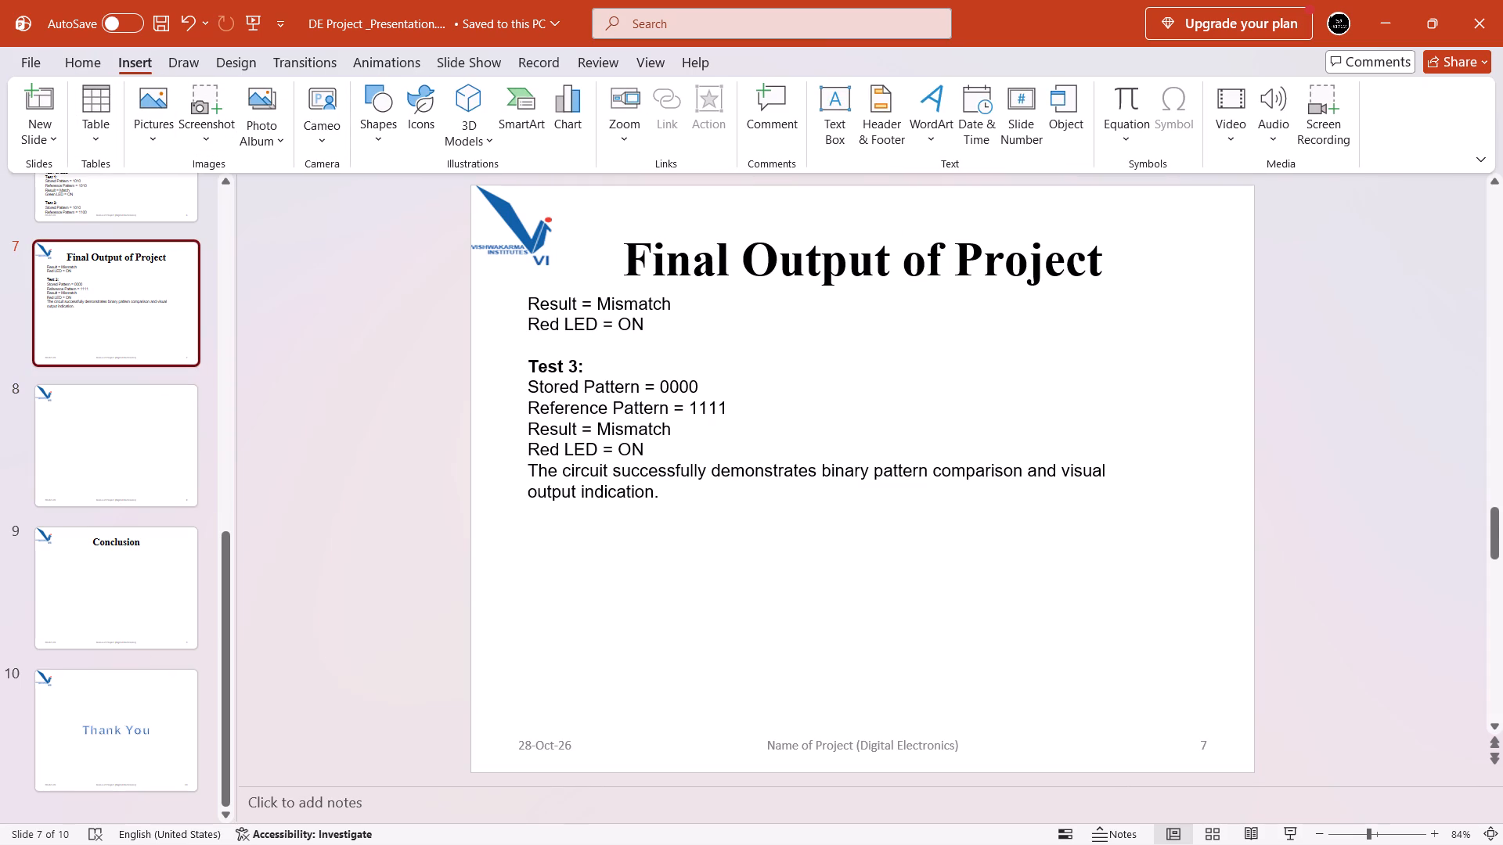
{"action": "left_click", "coordinate": [875, 239]}
{"action": "key", "text": "ctrl+c"}
{"action": "left_click", "coordinate": [745, 320]}
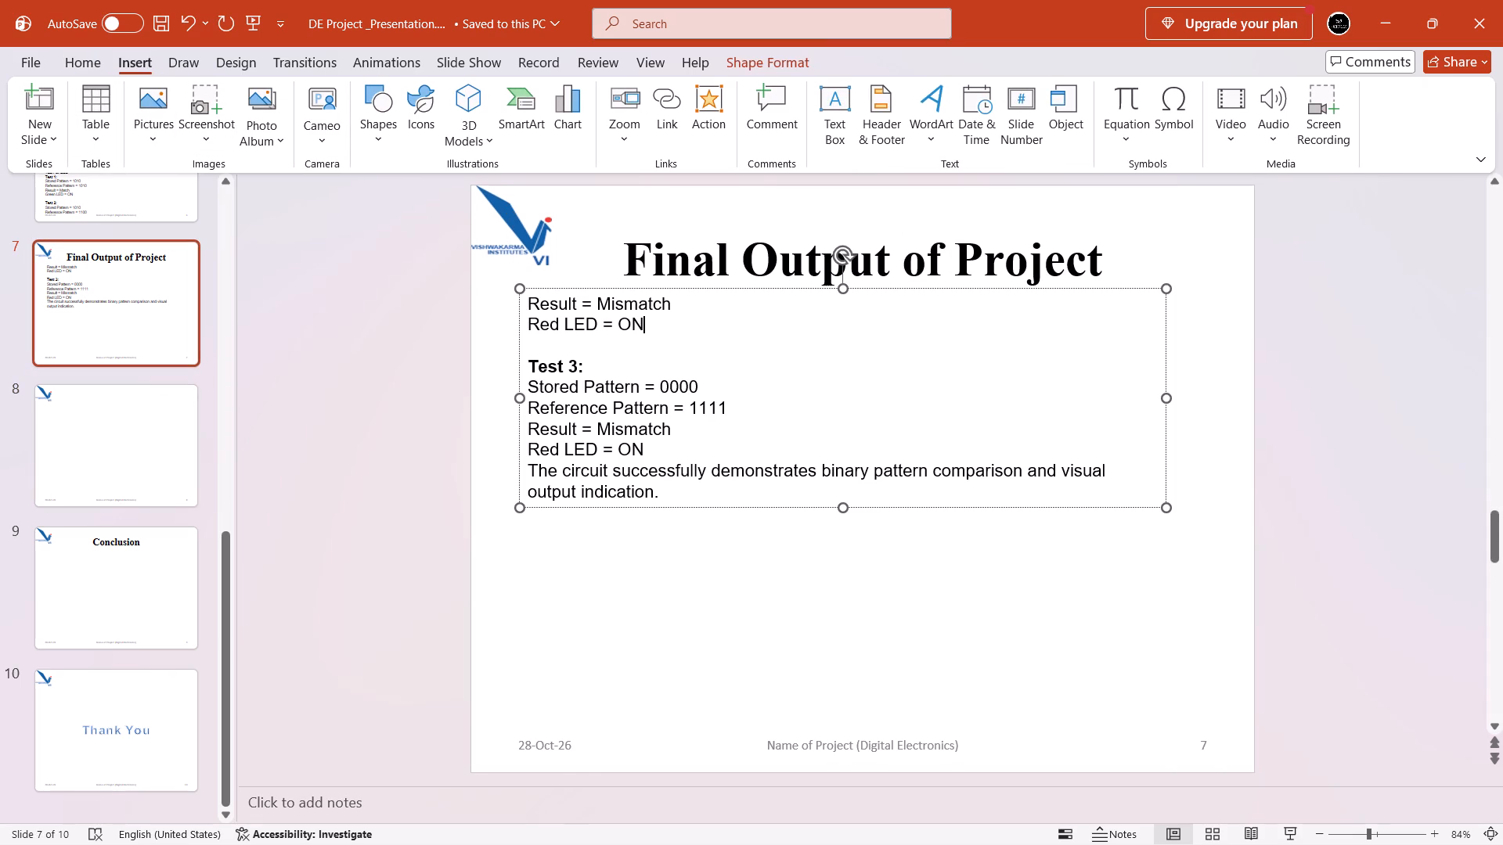
{"action": "left_click", "coordinate": [798, 266]}
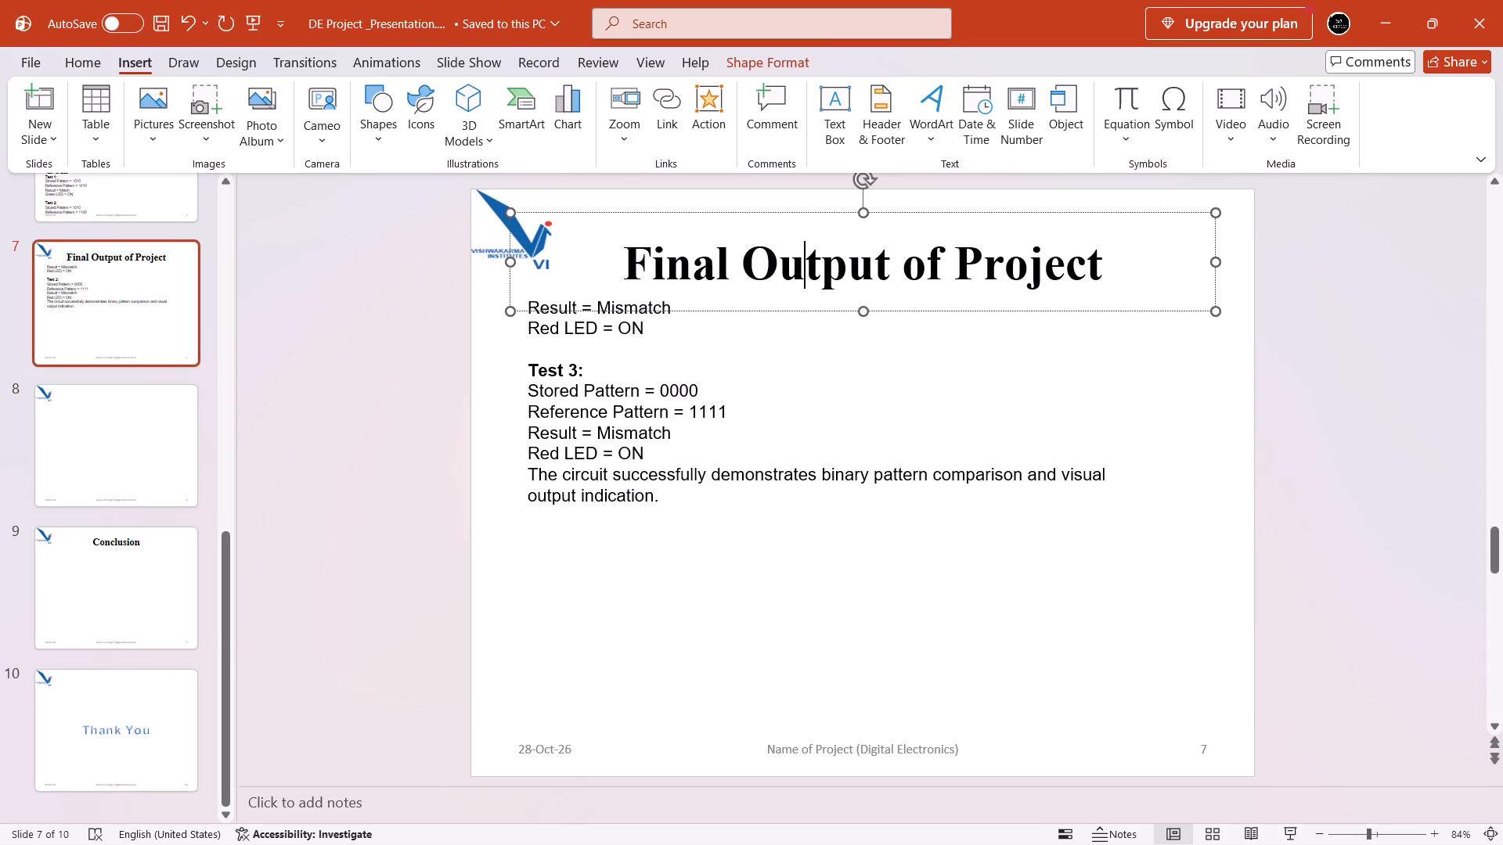
{"action": "left_click", "coordinate": [793, 311]}
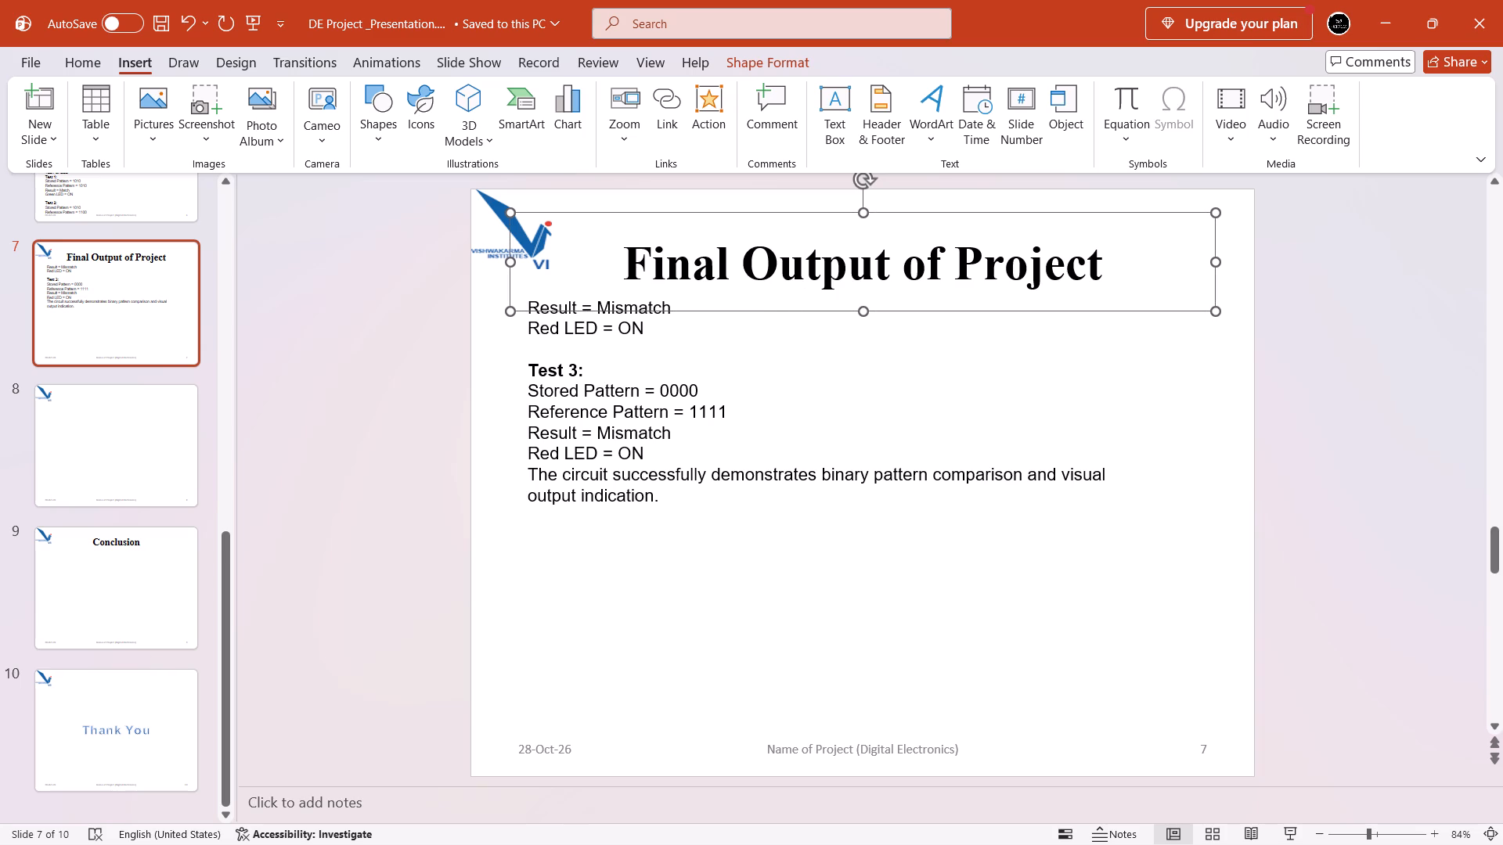
{"action": "key", "text": "ctrl+c"}
{"action": "left_click", "coordinate": [85, 462]}
{"action": "key", "text": "ctrl+v"}
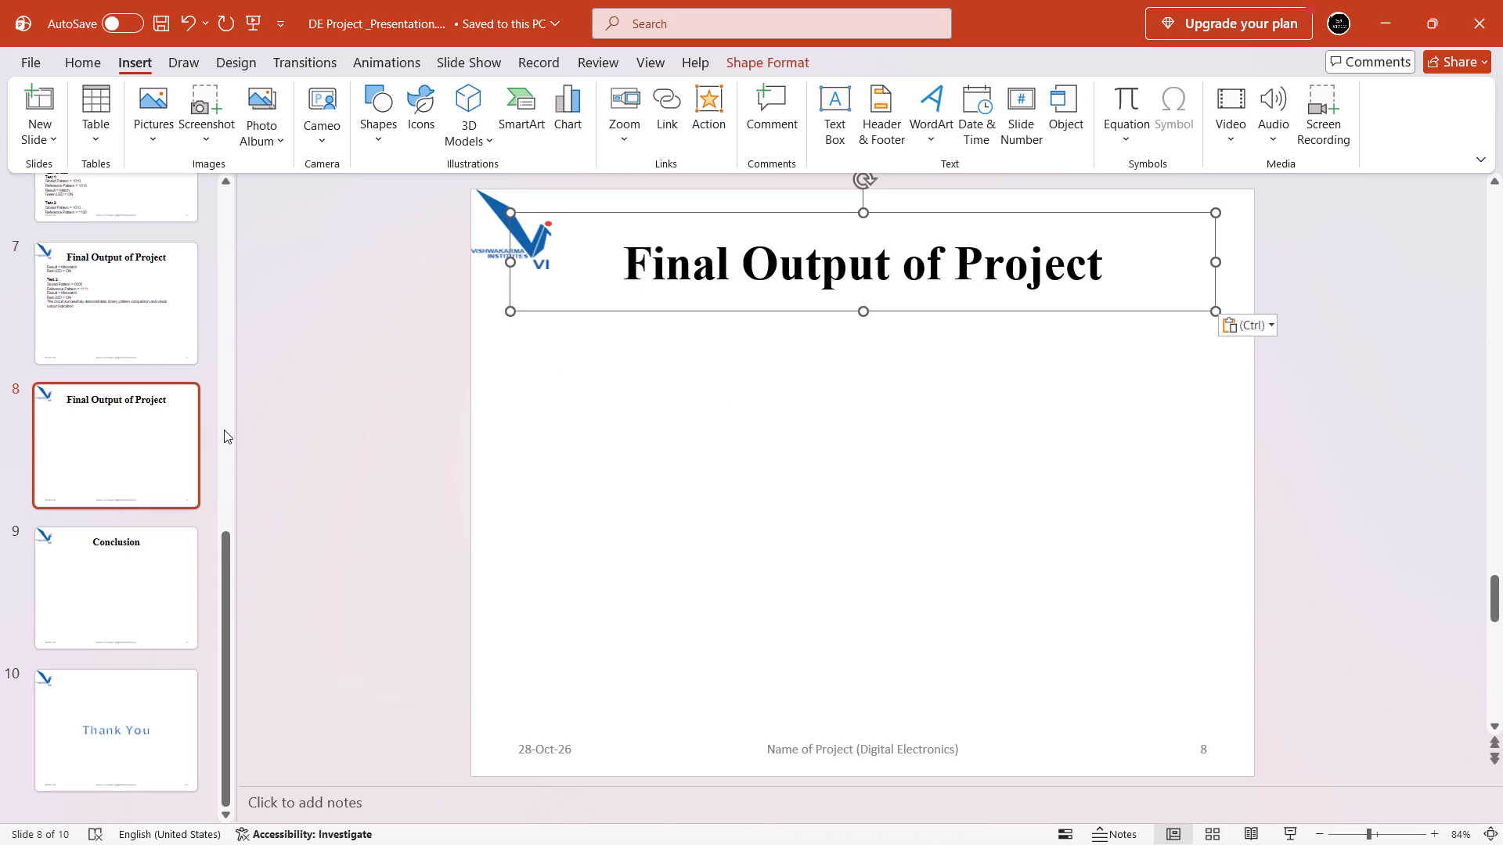
Replace the title text on slide 8 with "Simulation".
{"action": "triple_click", "coordinate": [844, 240]}
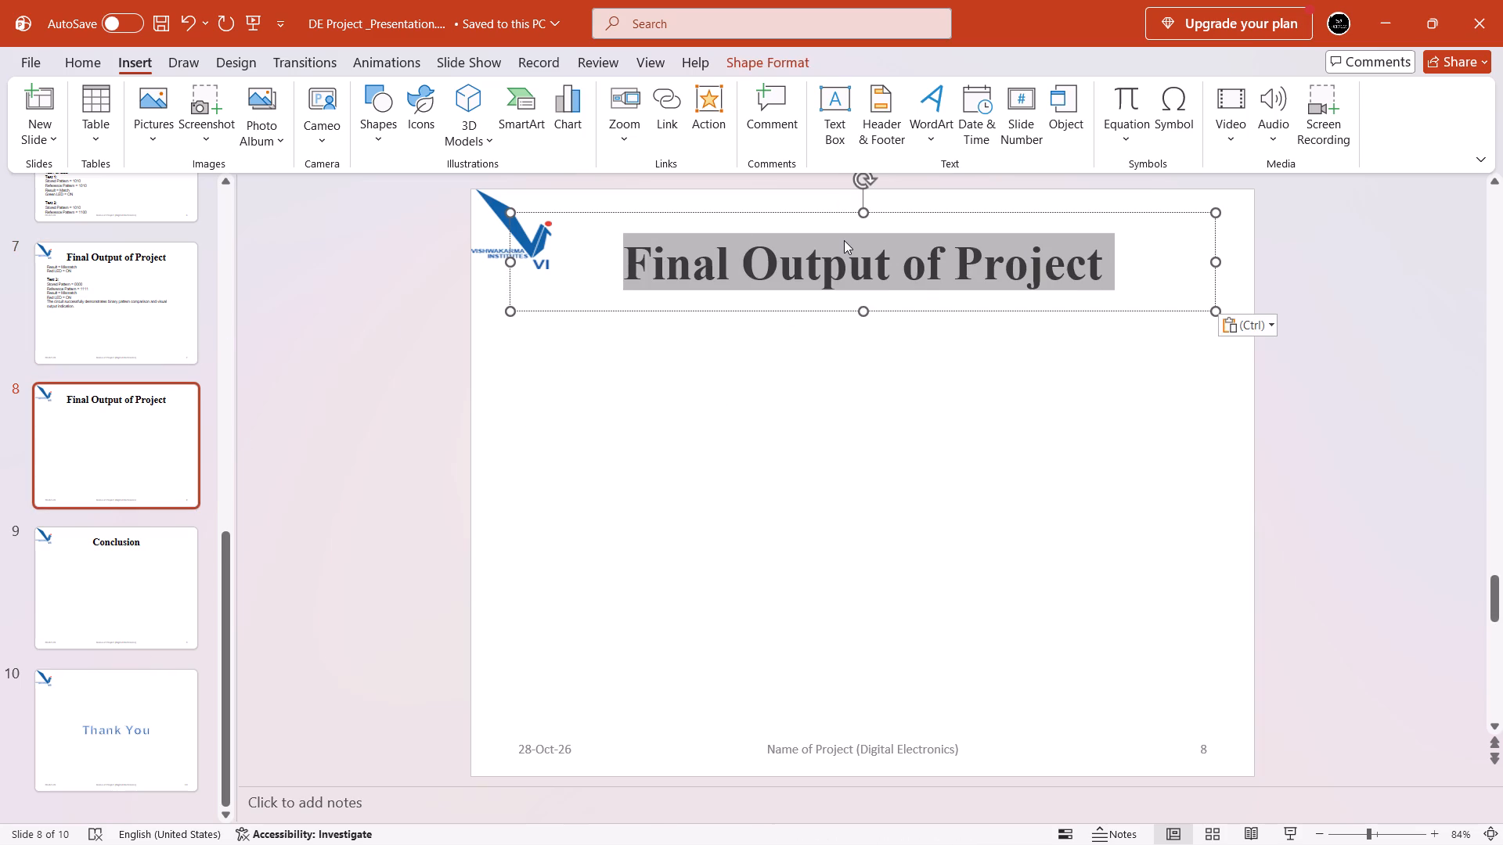
{"action": "left_click", "coordinate": [844, 240], "text": "shift"}
{"action": "type", "text": "Sim"}
{"action": "key", "text": "ctrl+a"}
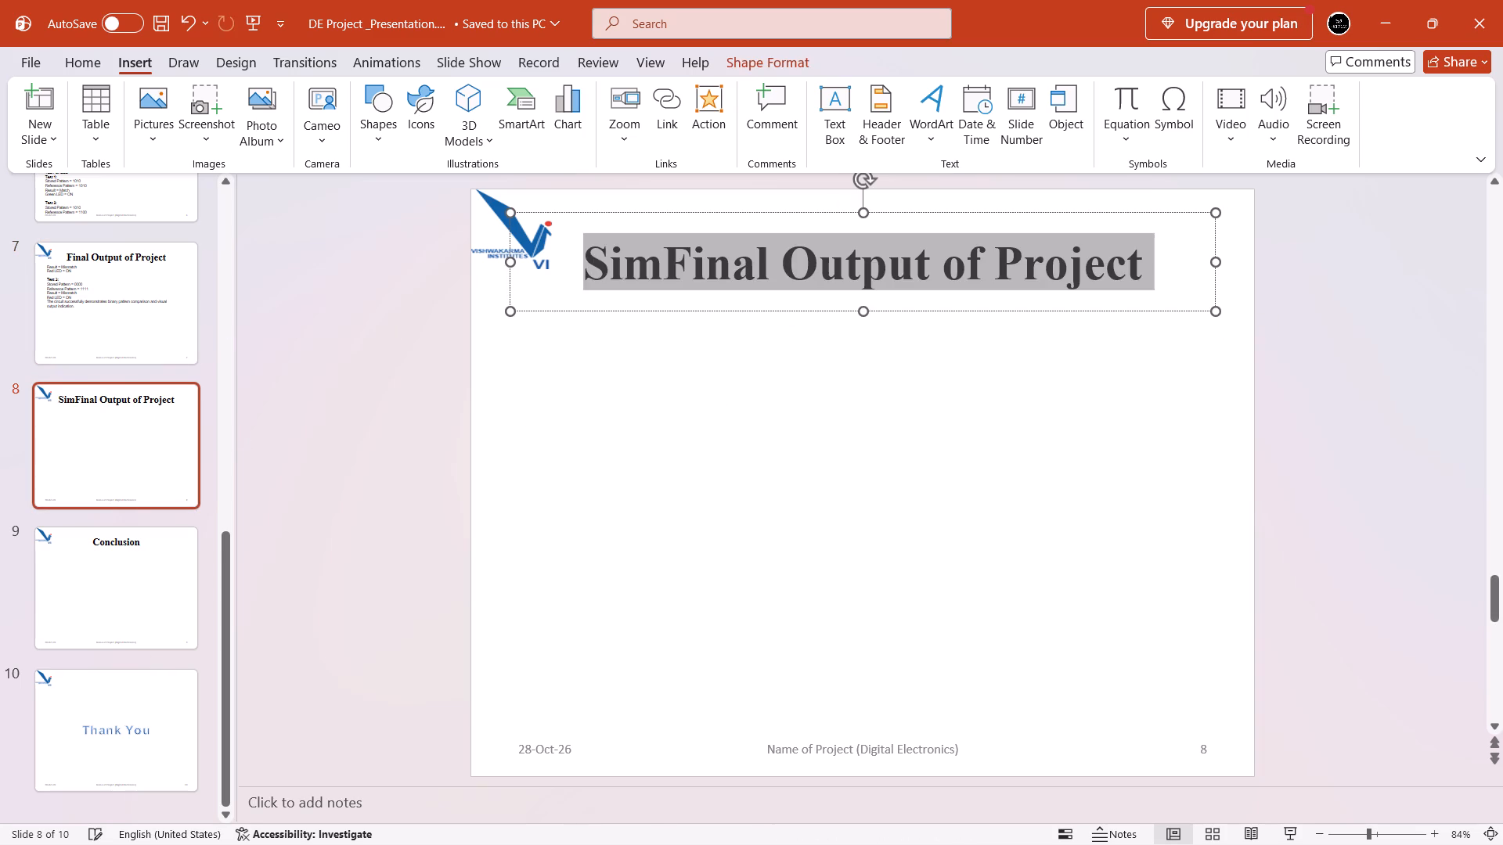
{"action": "type", "text": "Simulation"}
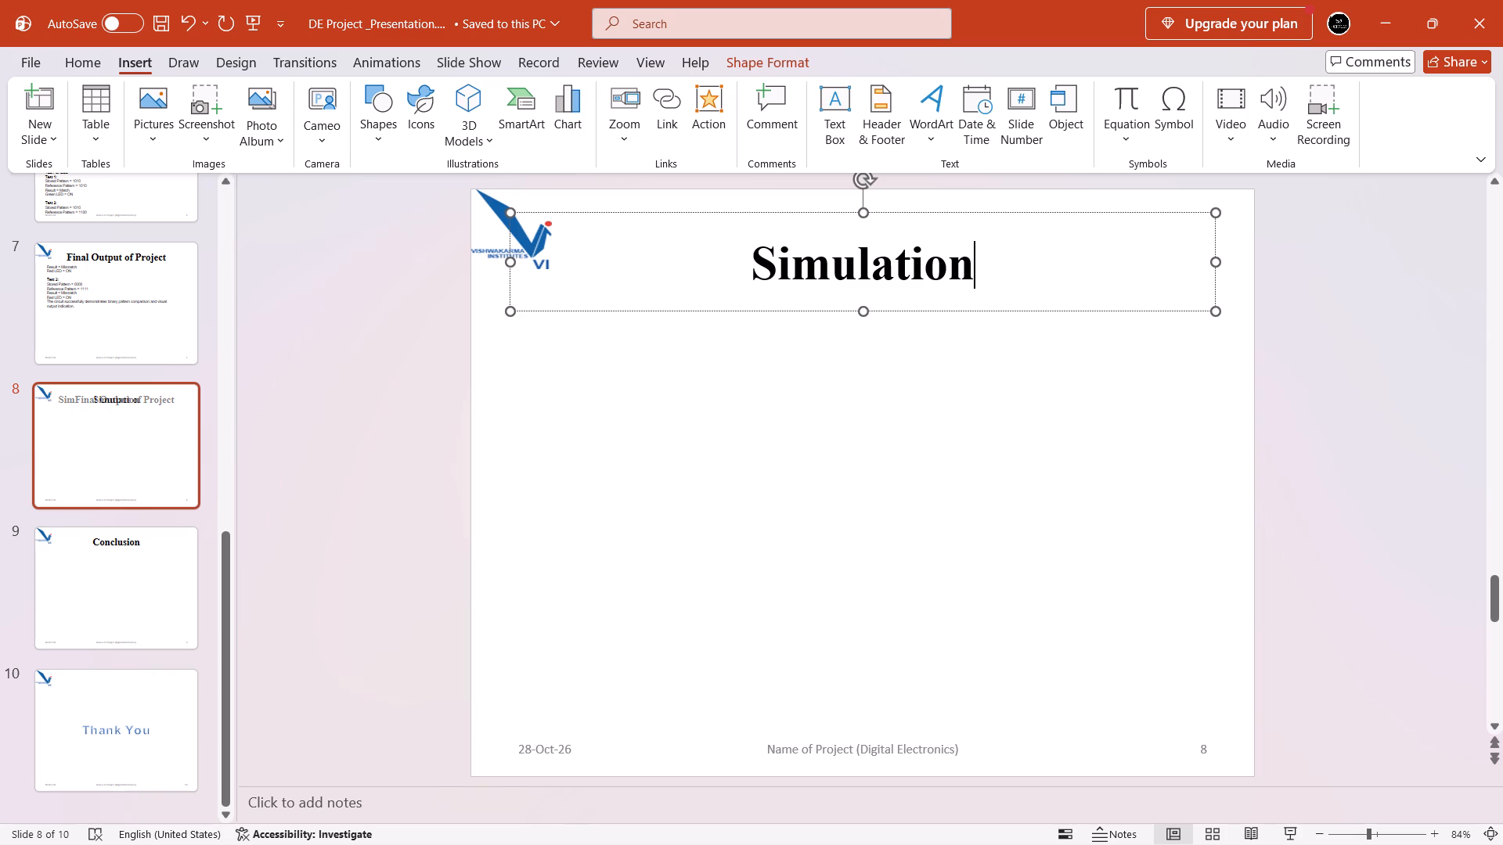
{"action": "left_click", "coordinate": [1344, 297]}
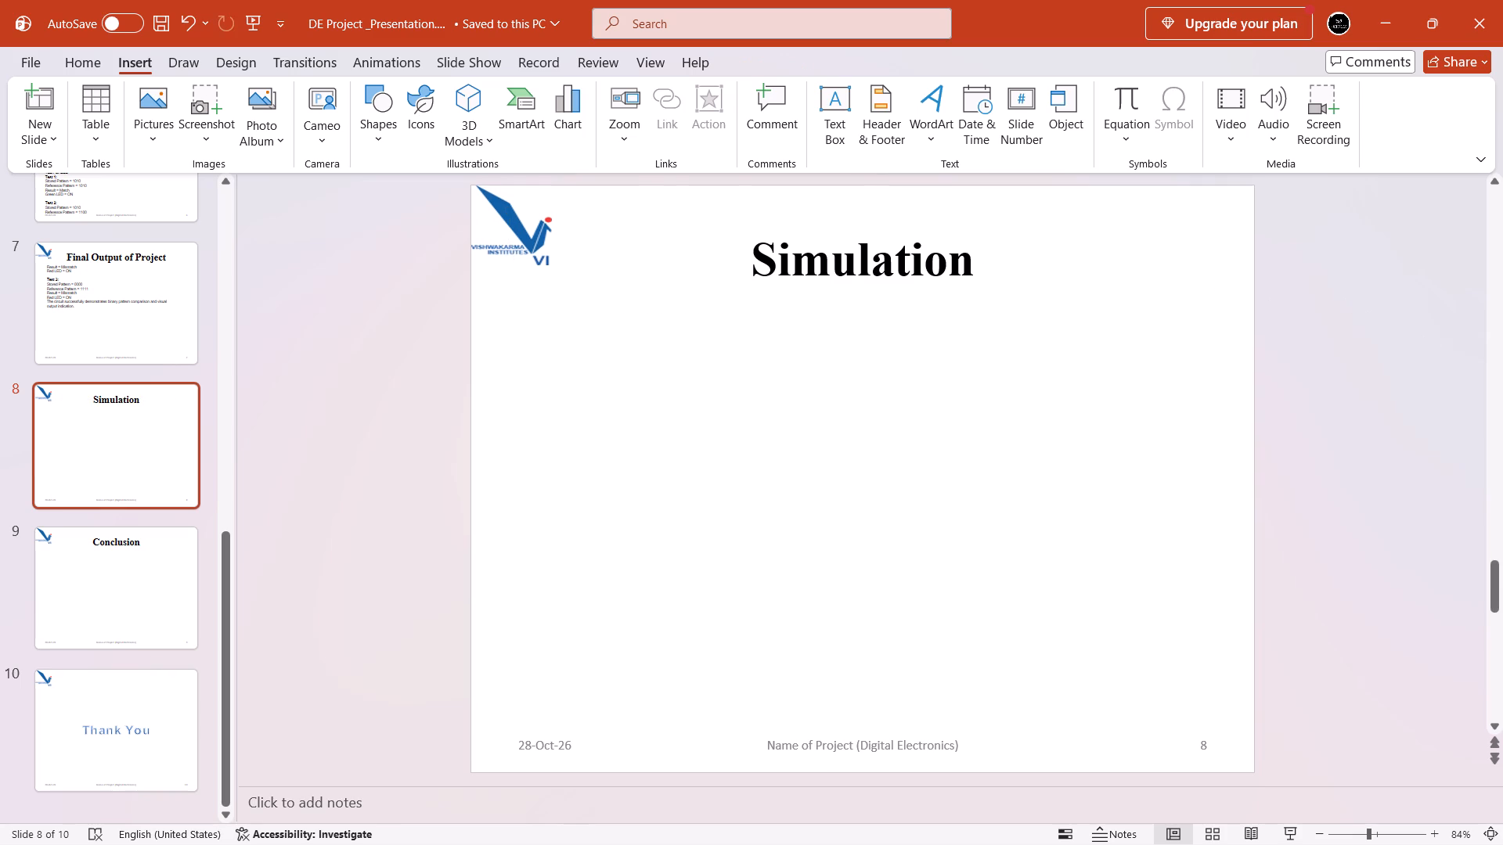
Move the Simulation title box up to the top edge of slide 8.
{"action": "left_click", "coordinate": [833, 292]}
{"action": "left_click_drag", "start_coordinate": [844, 275], "coordinate": [798, 328]}
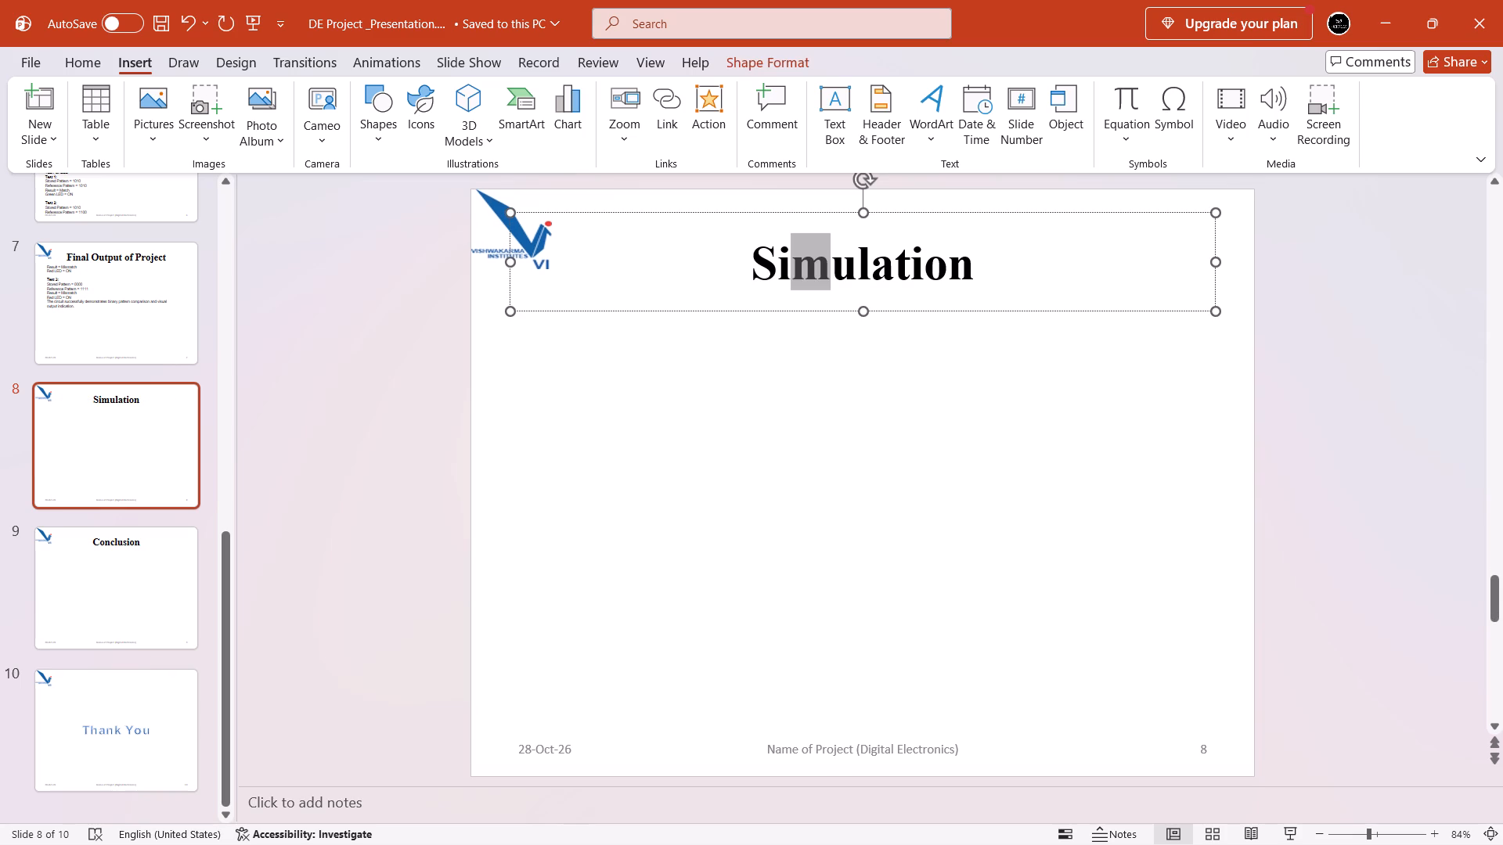
{"action": "left_click_drag", "start_coordinate": [798, 328], "coordinate": [809, 313]}
{"action": "left_click_drag", "start_coordinate": [809, 313], "coordinate": [813, 289]}
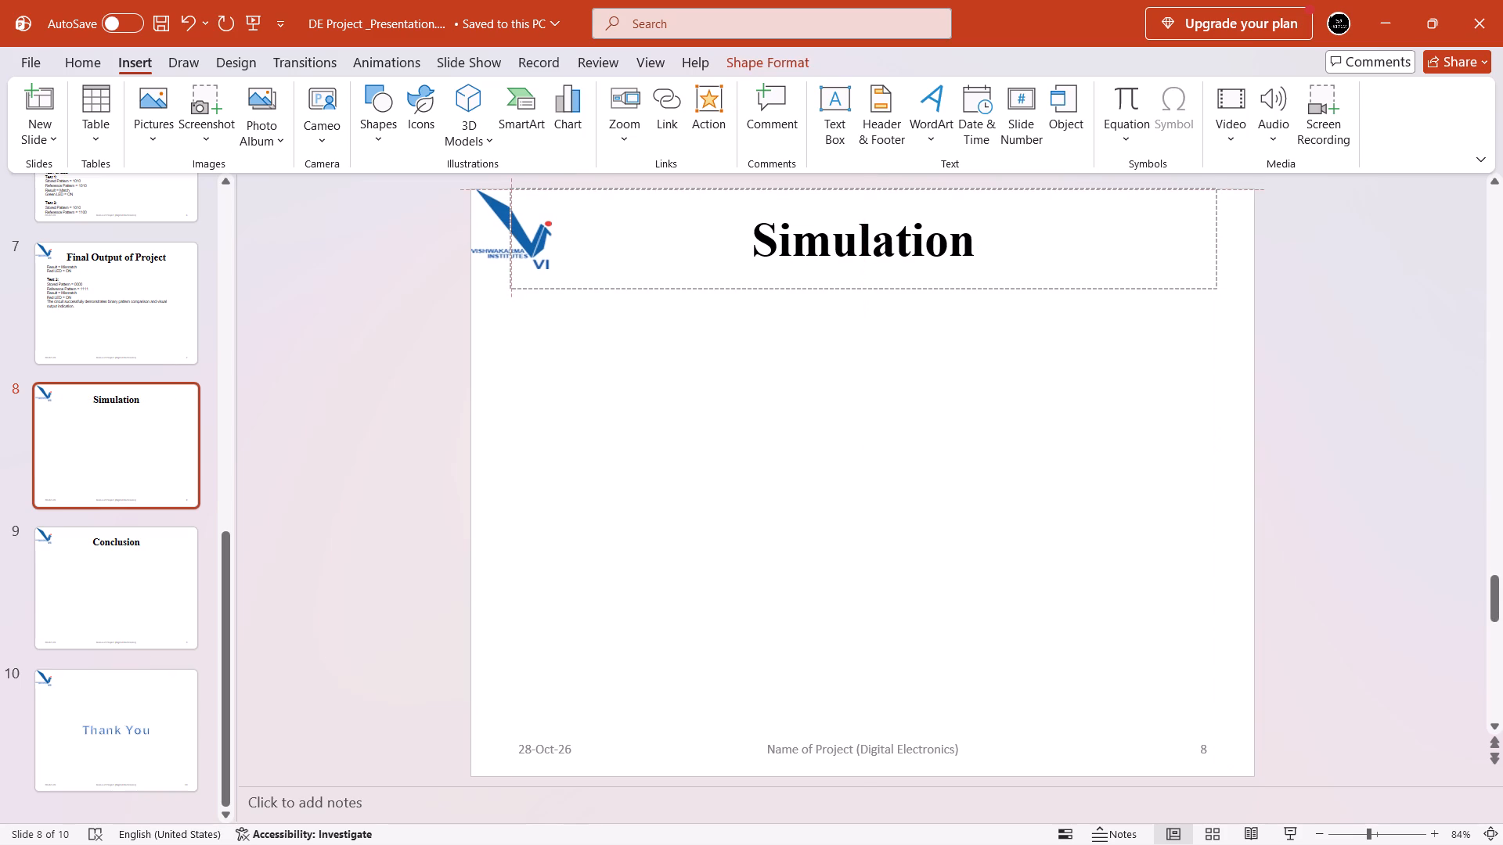
{"action": "left_click", "coordinate": [340, 408]}
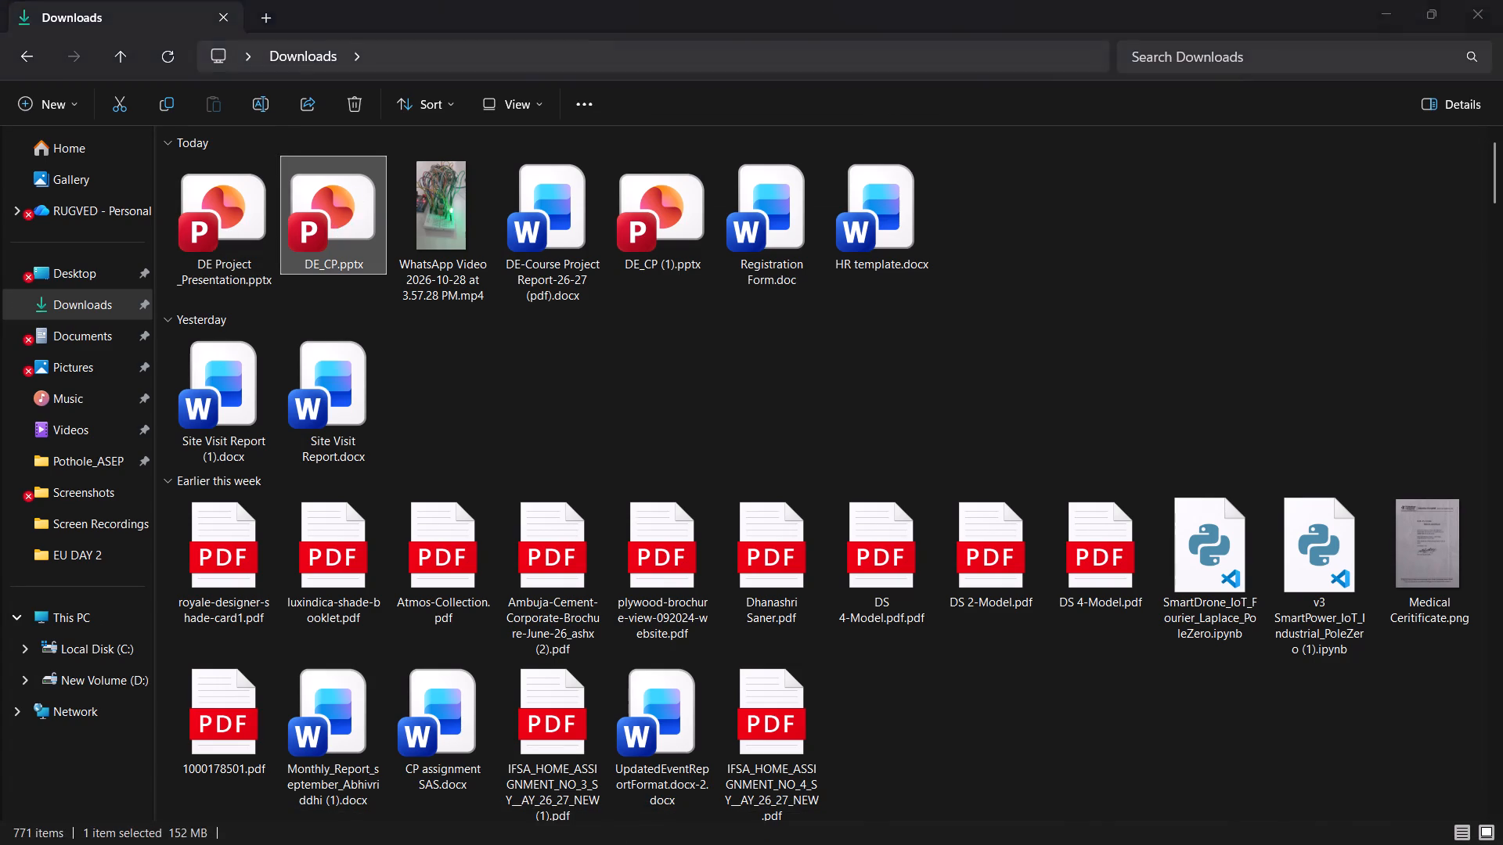
Copy the circuit diagram from DE_CP.pptx's Simulation slide onto slide 8 of the project presentation and centre it on the slide.
{"action": "scroll", "coordinate": [713, 446], "scroll_direction": "down", "scroll_amount": 5}
{"action": "scroll", "coordinate": [713, 446], "scroll_direction": "up", "scroll_amount": 1}
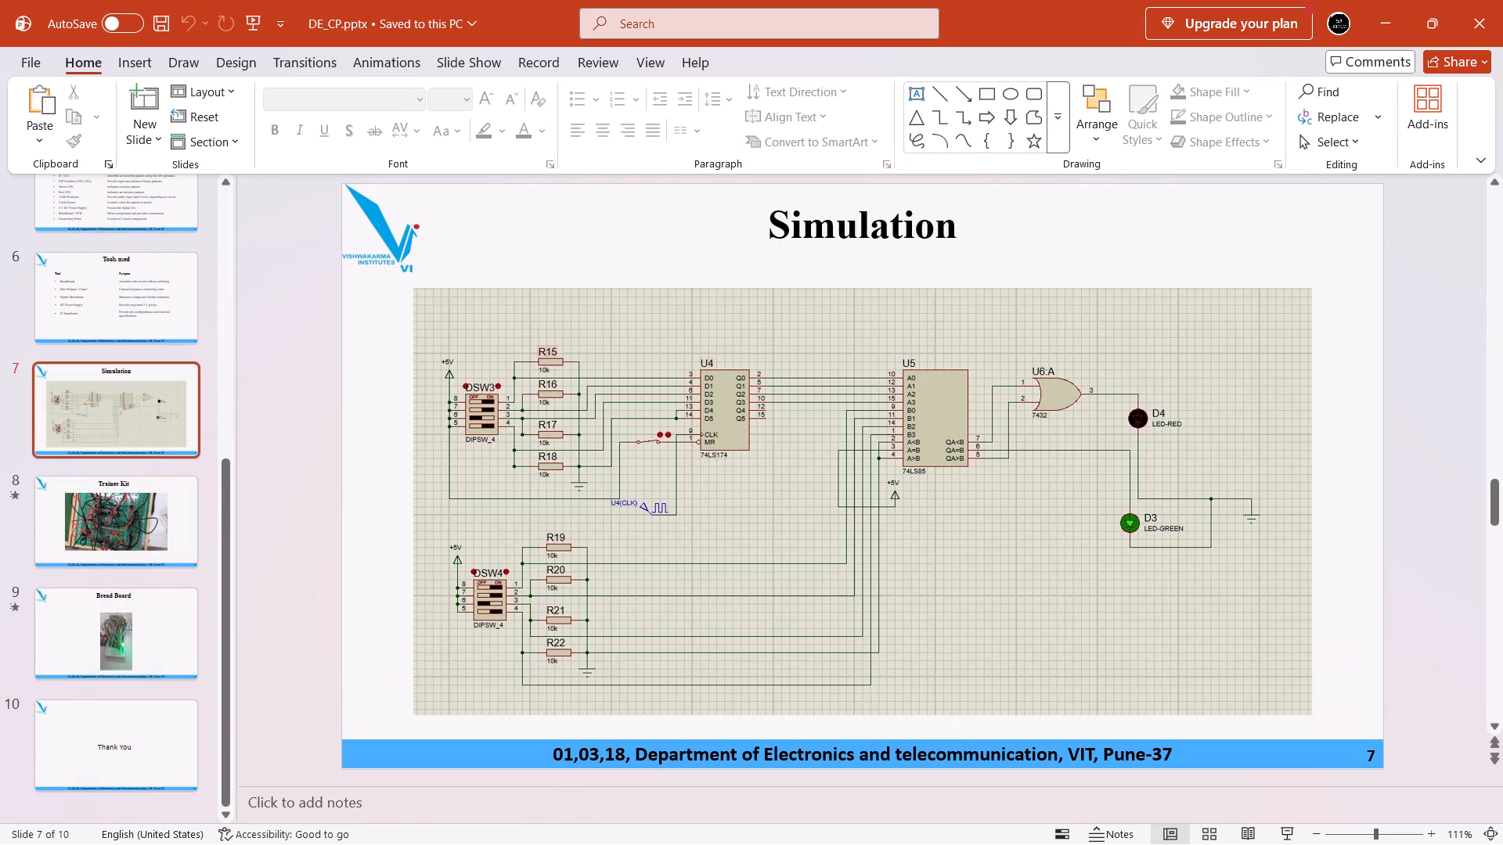
{"action": "left_click", "coordinate": [827, 481]}
{"action": "key", "text": "ctrl+c"}
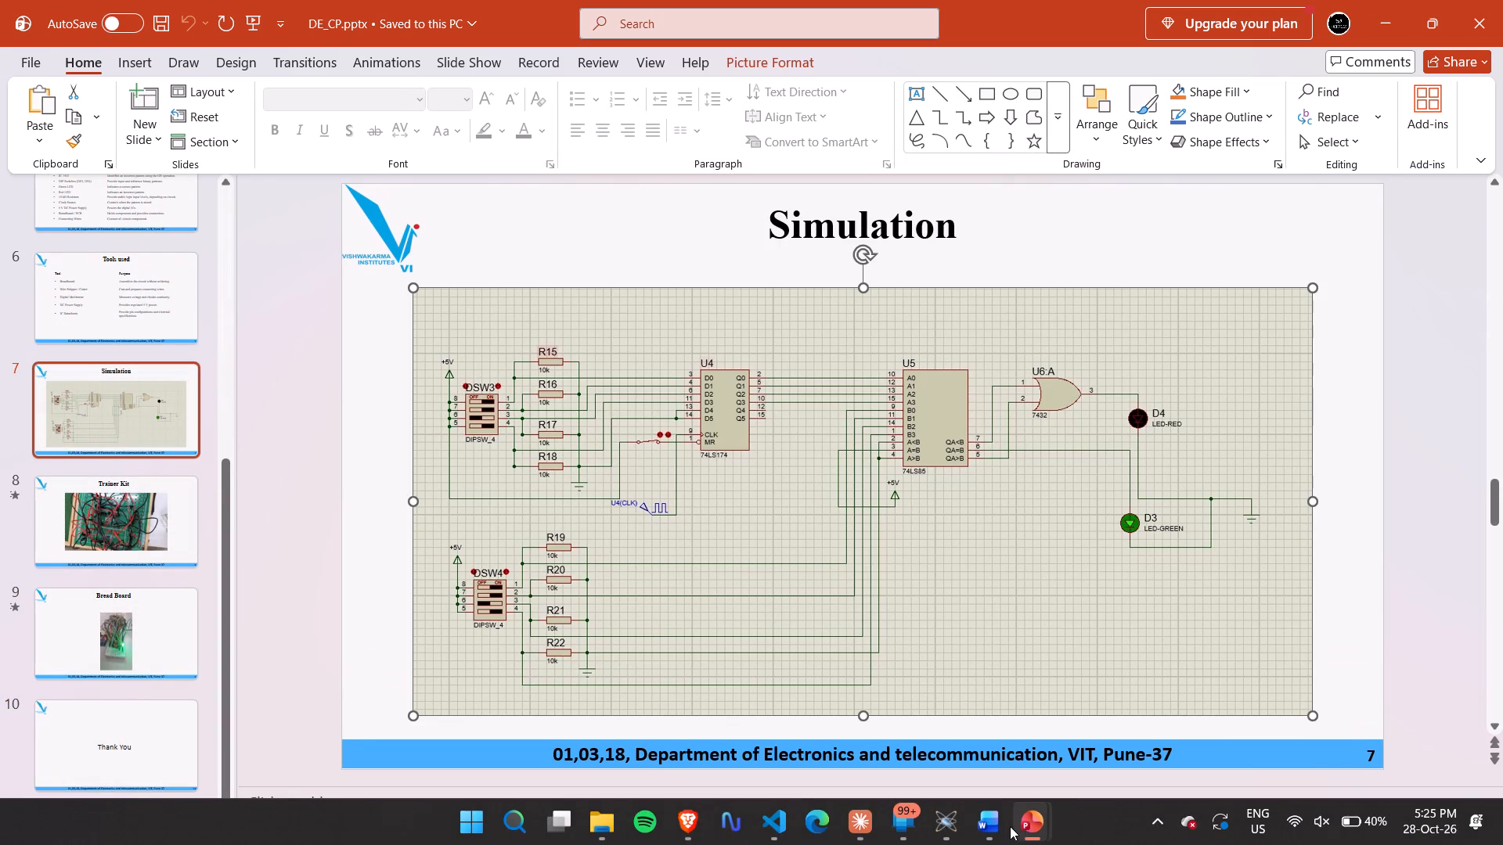
{"action": "left_click", "coordinate": [1051, 818]}
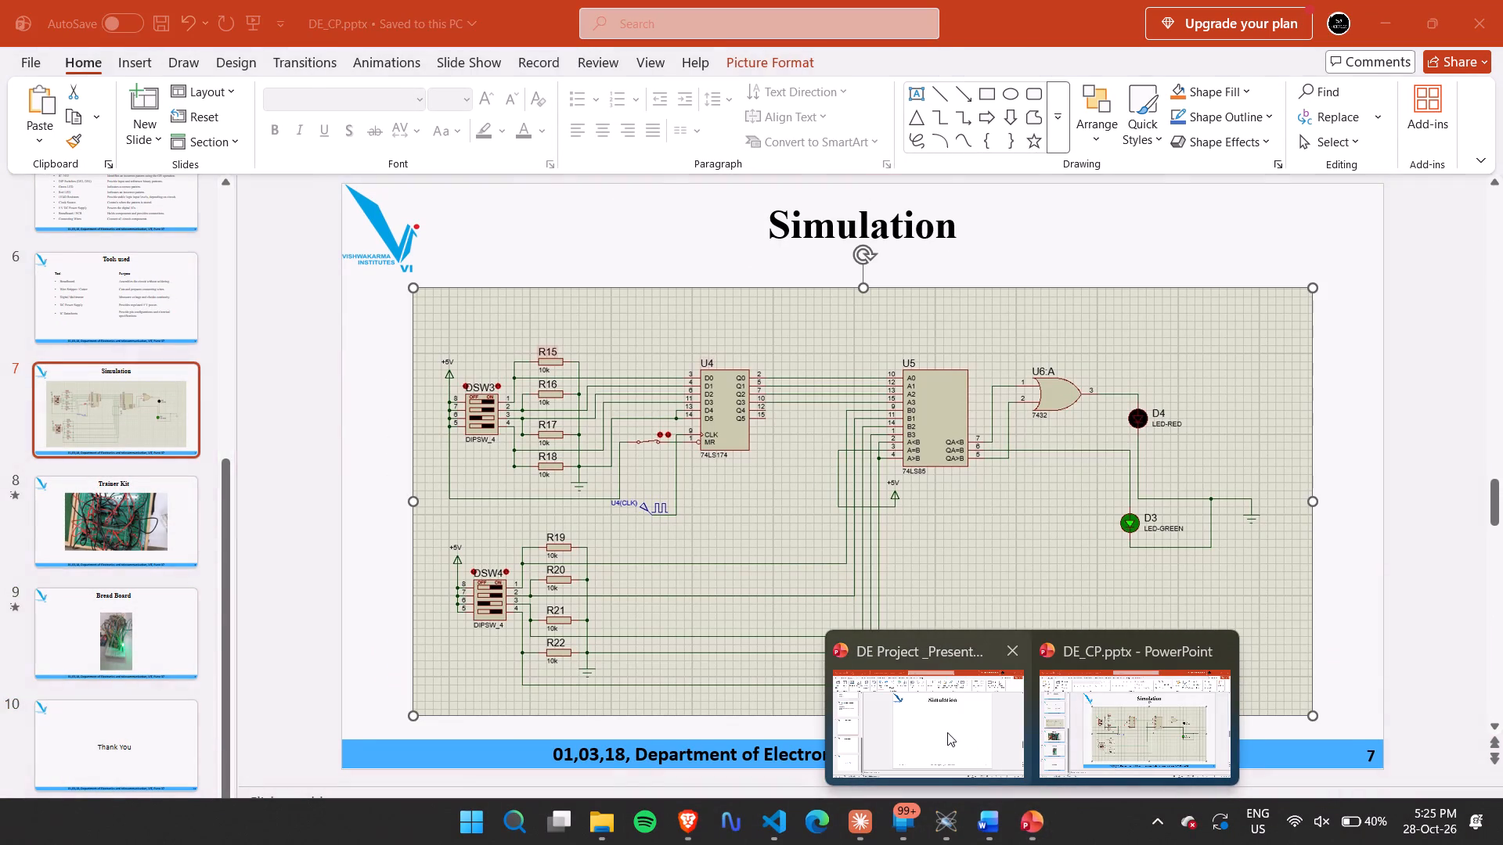
{"action": "left_click", "coordinate": [947, 732]}
{"action": "key", "text": "ctrl+v"}
{"action": "left_click_drag", "start_coordinate": [1017, 414], "coordinate": [1017, 444]}
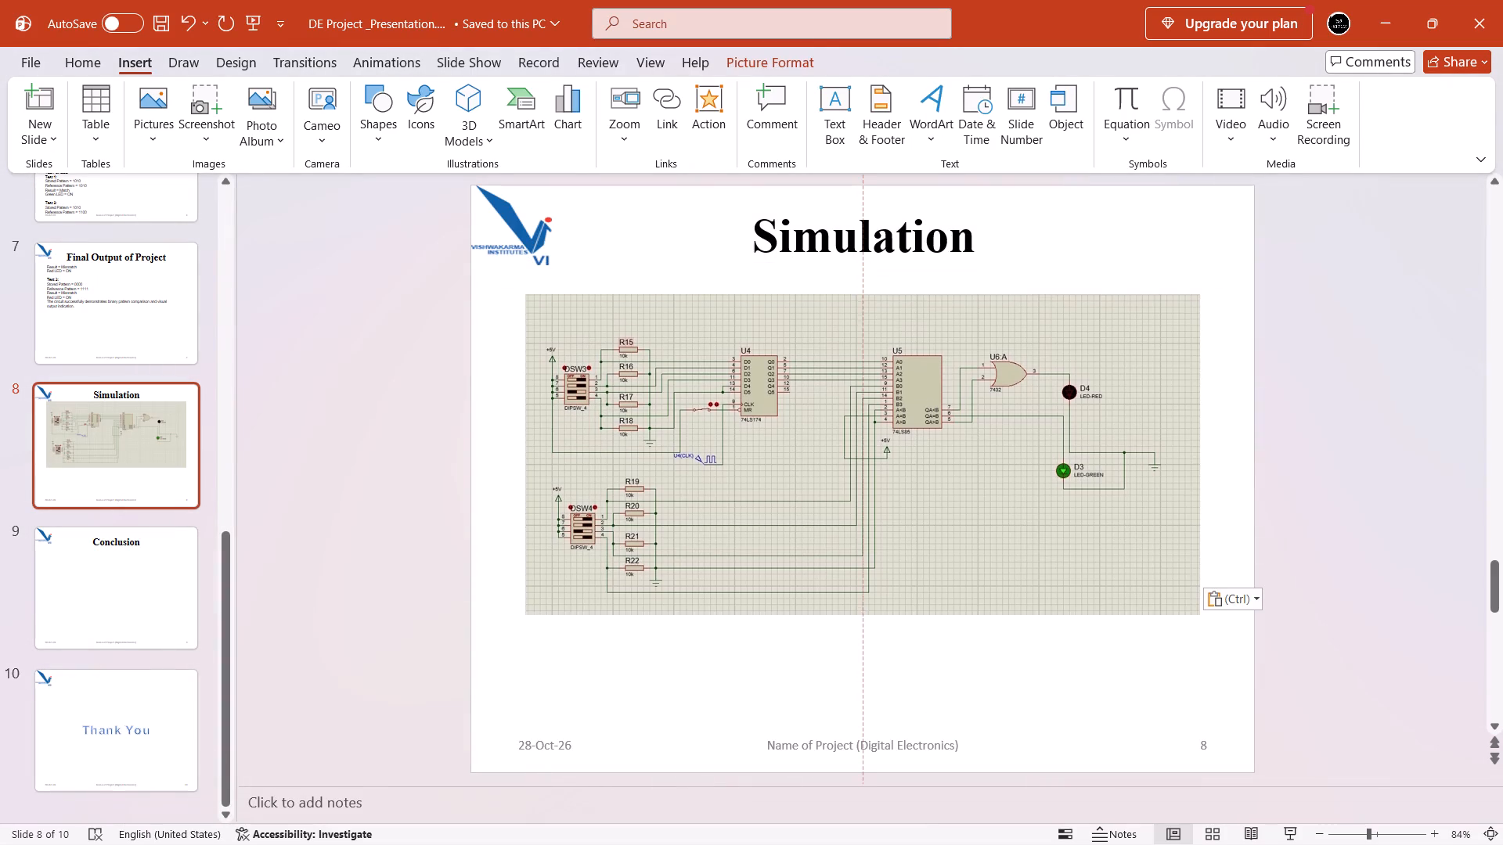
{"action": "left_click_drag", "start_coordinate": [1017, 444], "coordinate": [1018, 469]}
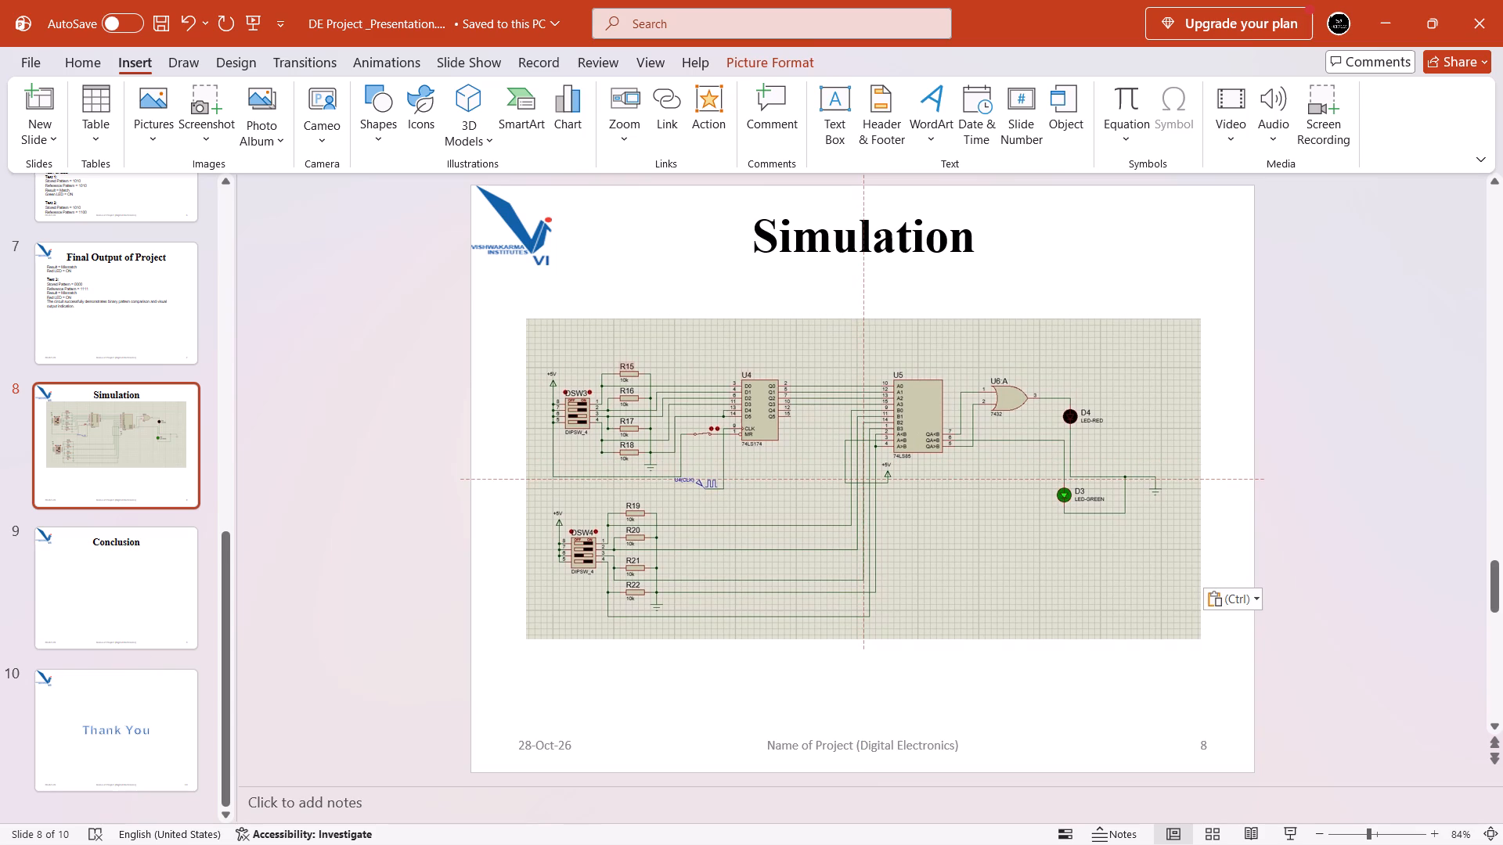
{"action": "left_click_drag", "start_coordinate": [1018, 469], "coordinate": [1013, 469]}
{"action": "left_click", "coordinate": [333, 528]}
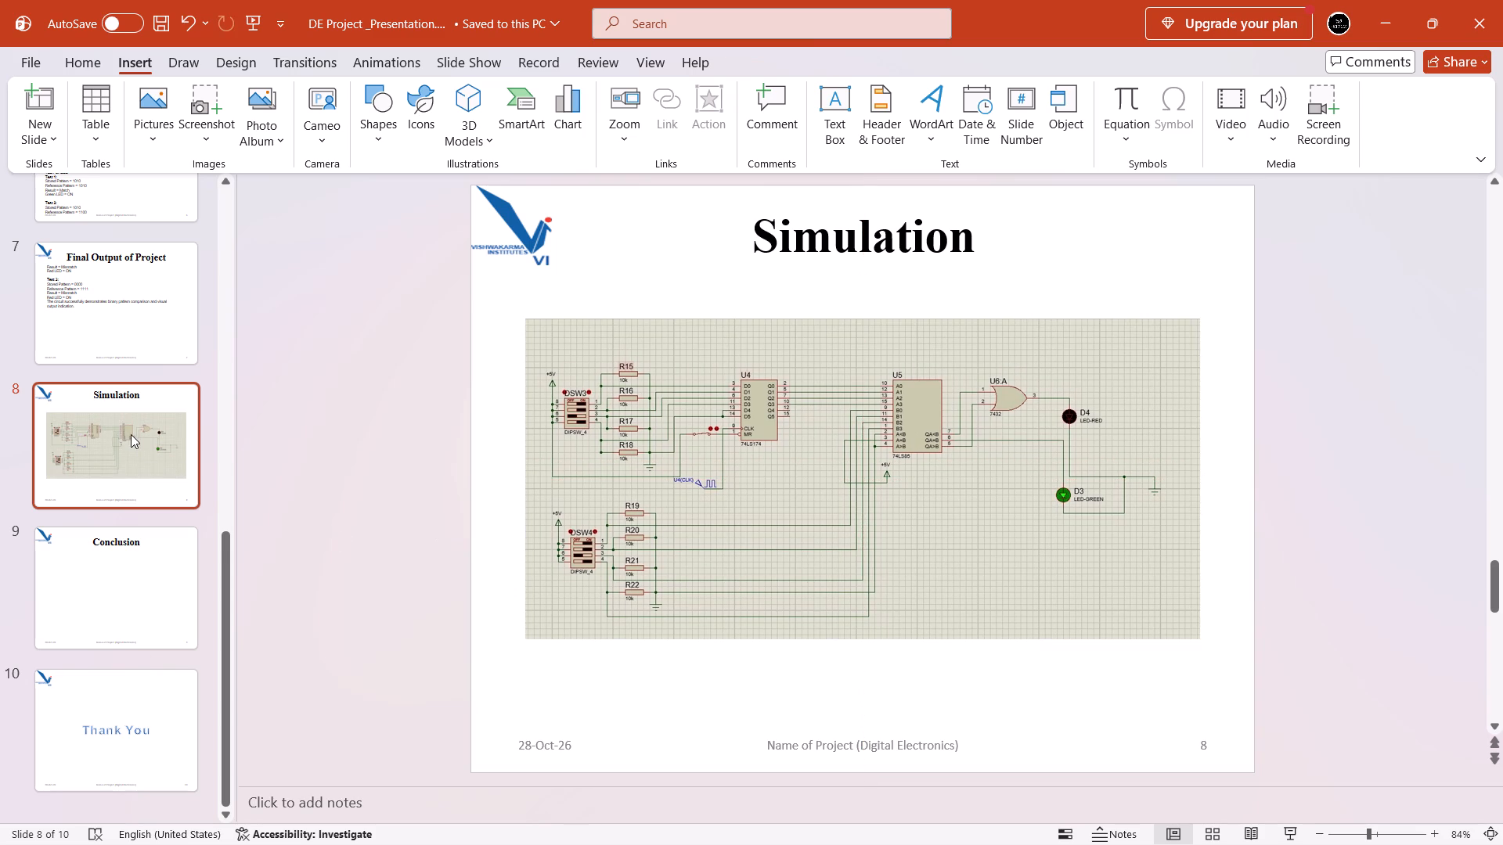
Duplicate the Simulation slide and retitle the copy "Trainer Kit".
{"action": "left_click", "coordinate": [131, 434]}
{"action": "key", "text": "ctrl+d"}
{"action": "left_click", "coordinate": [121, 554]}
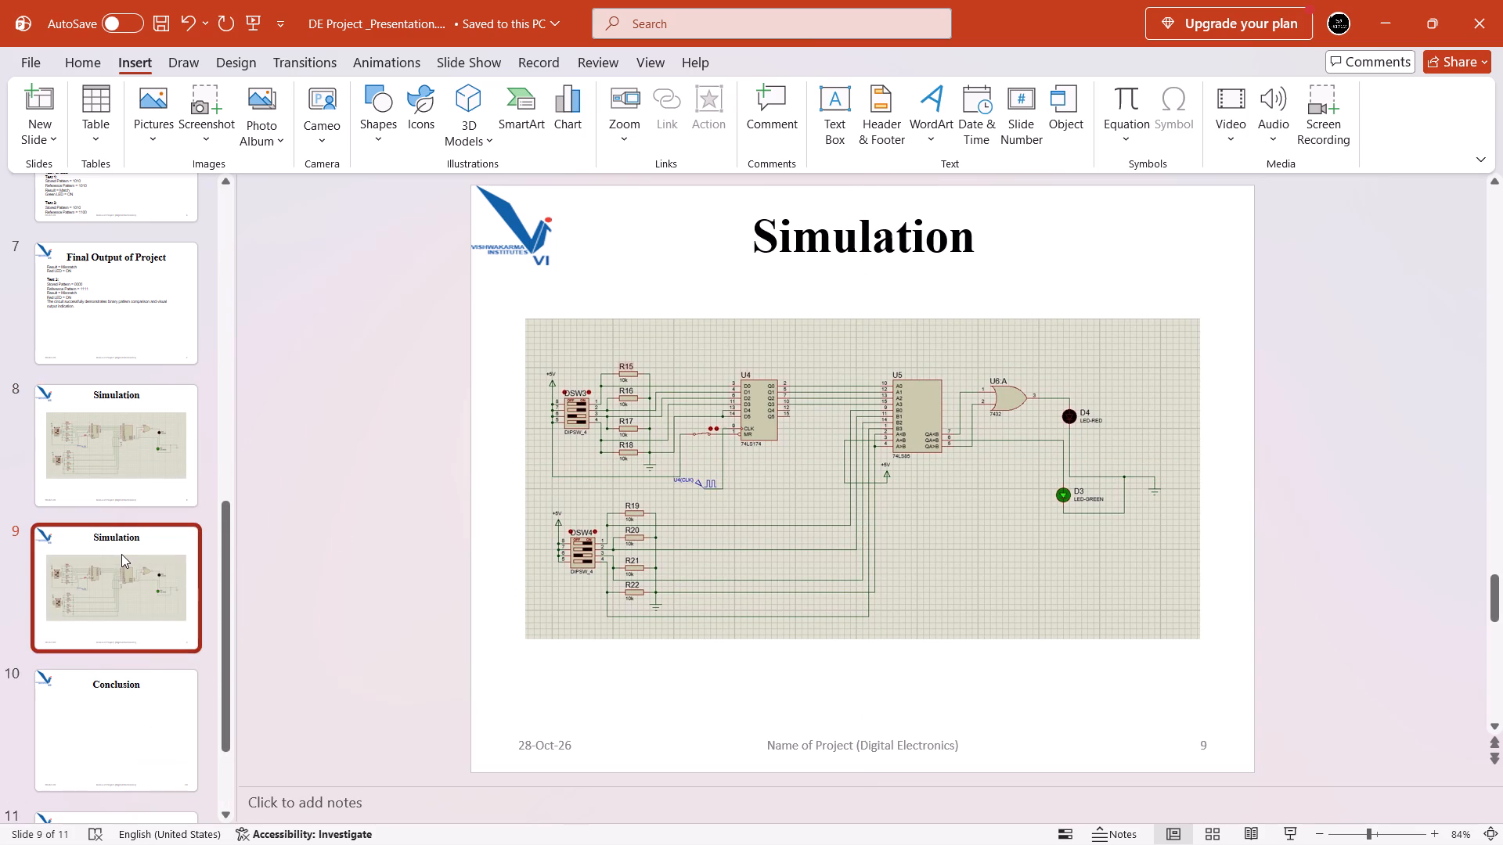
{"action": "triple_click", "coordinate": [890, 250]}
{"action": "type", "text": "Trainer Kit"}
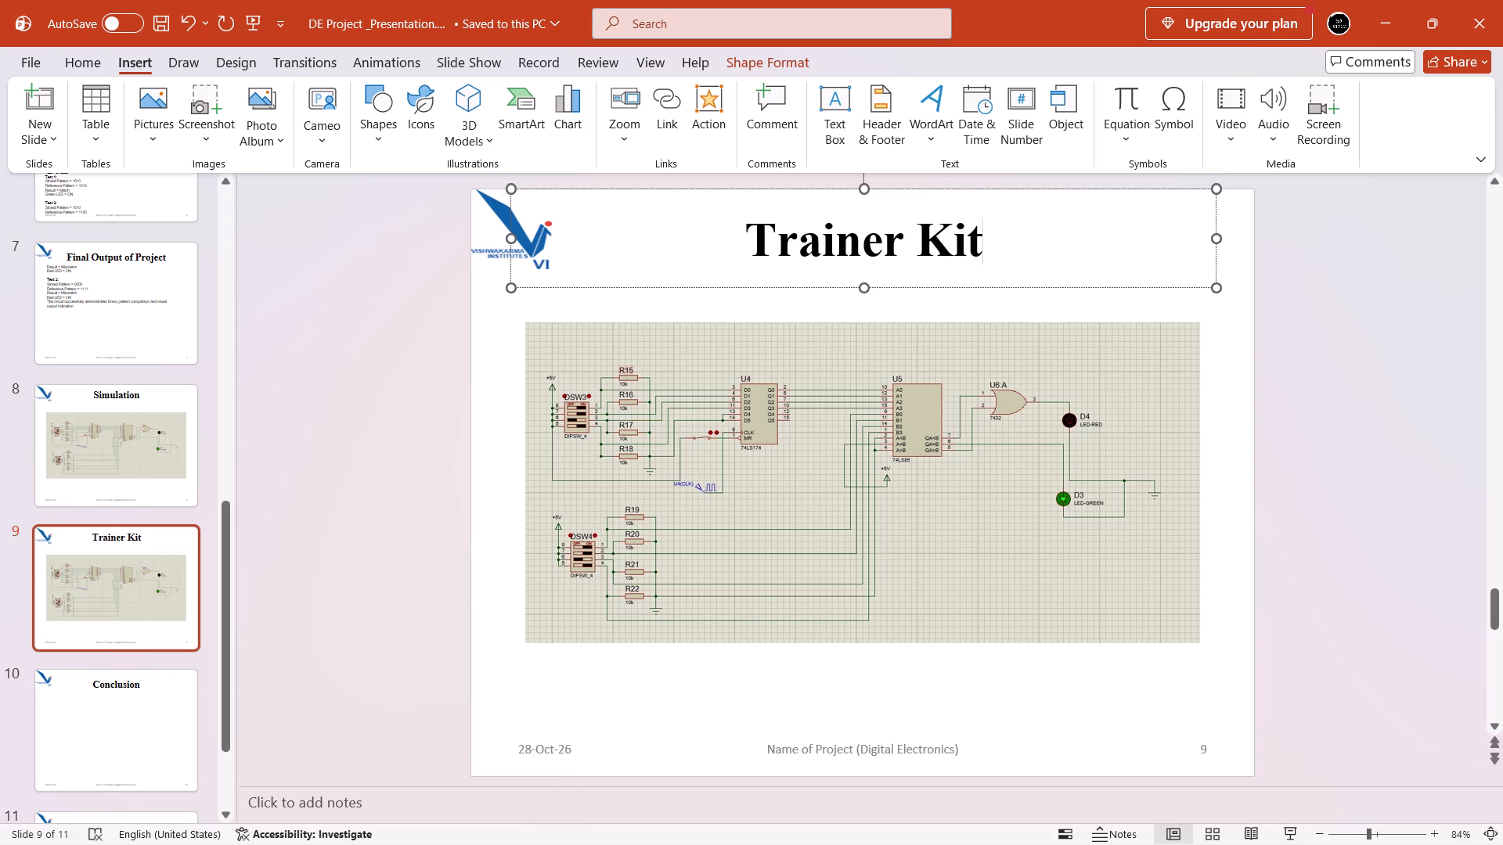
{"action": "left_click", "coordinate": [521, 511]}
Duplicate the Trainer Kit slide and retitle the copy "BreadBoard".
{"action": "double_click", "coordinate": [84, 543]}
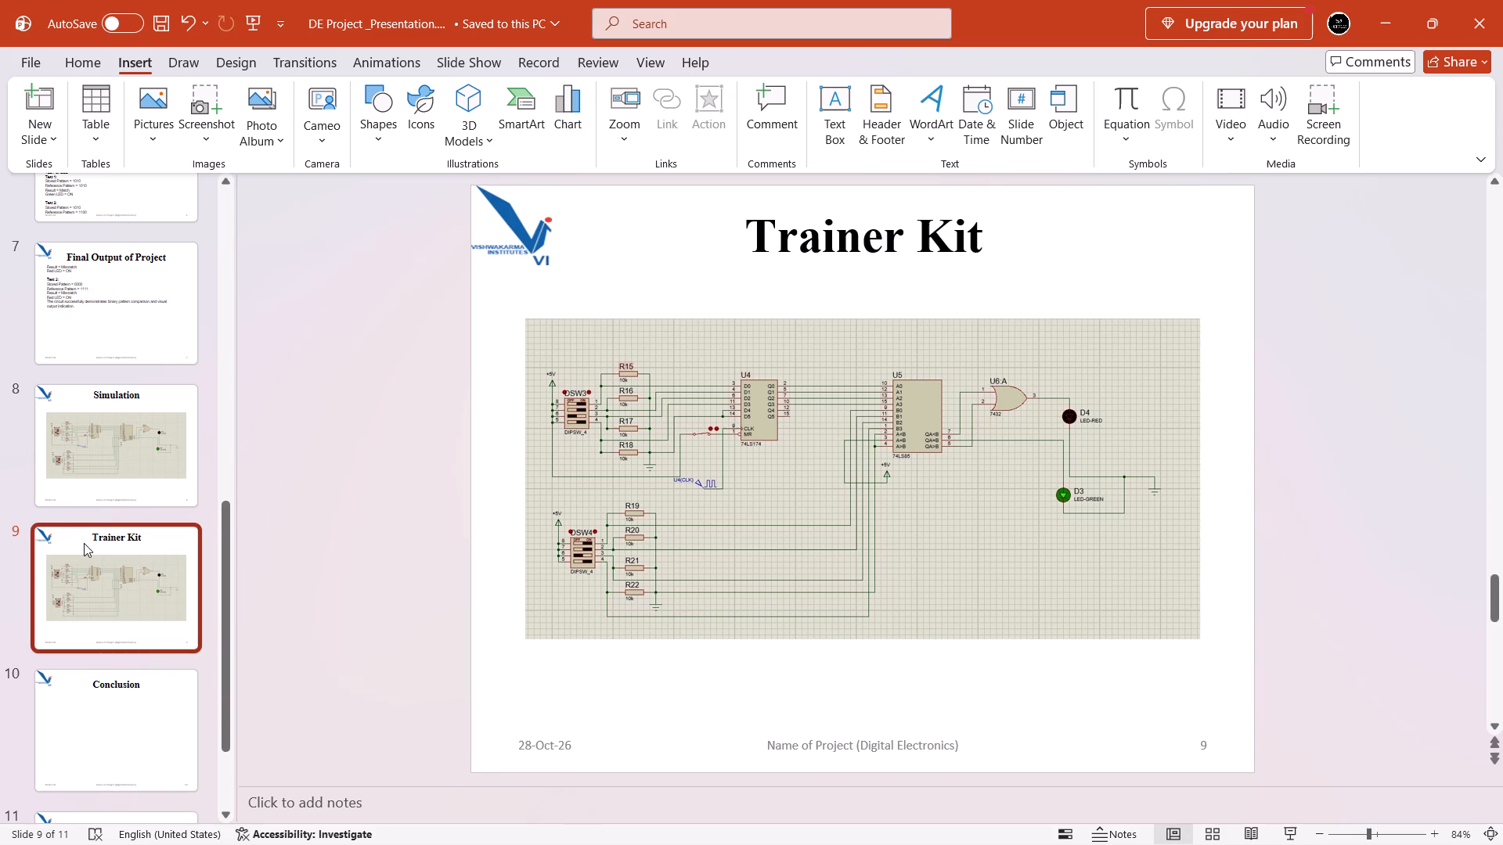
{"action": "key", "text": "ctrl+d"}
{"action": "triple_click", "coordinate": [835, 244]}
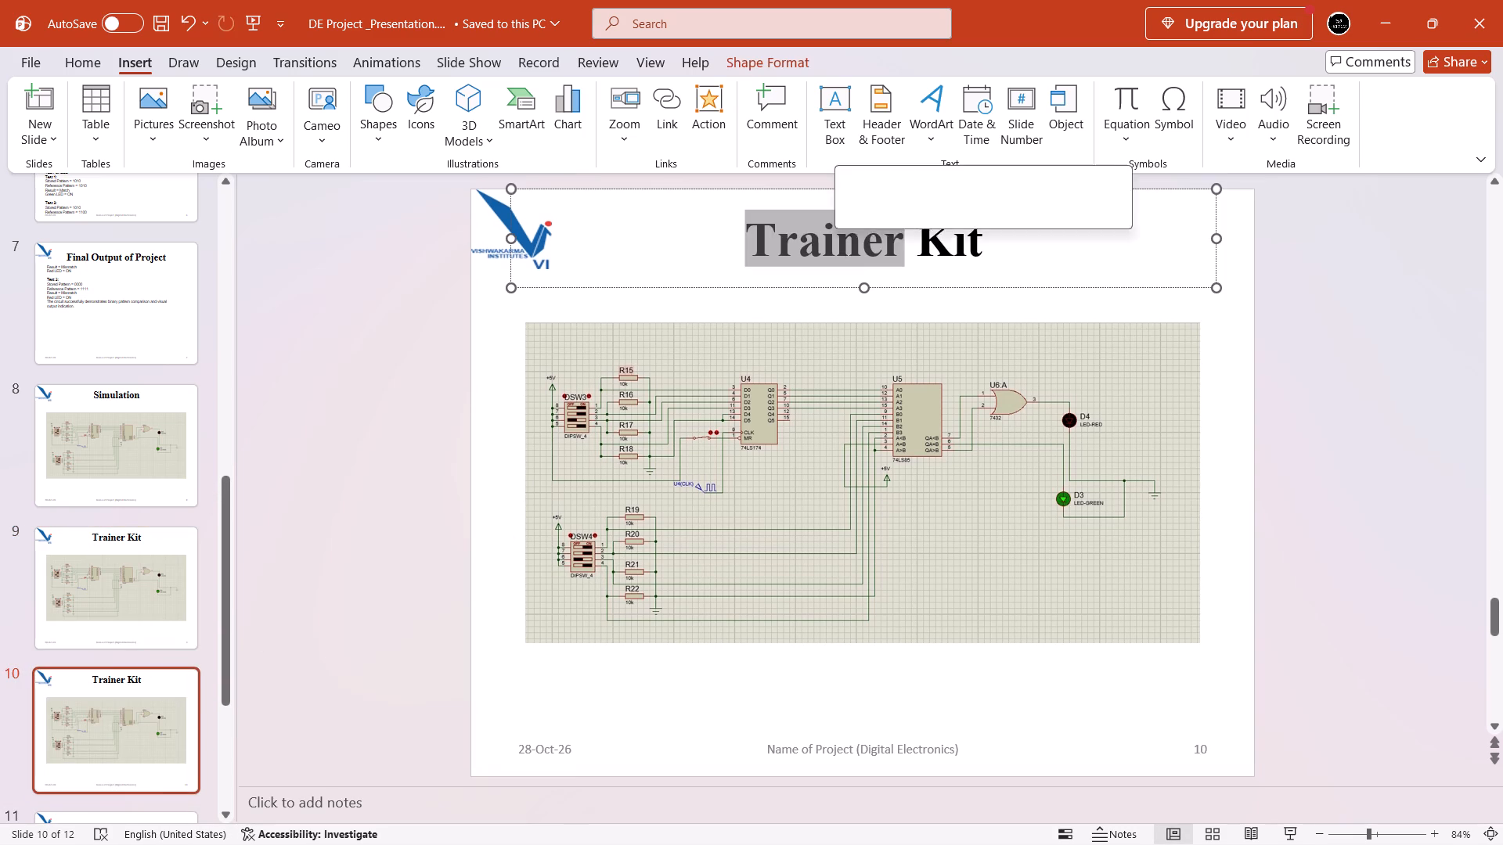
{"action": "type", "text": "BreadBoard"}
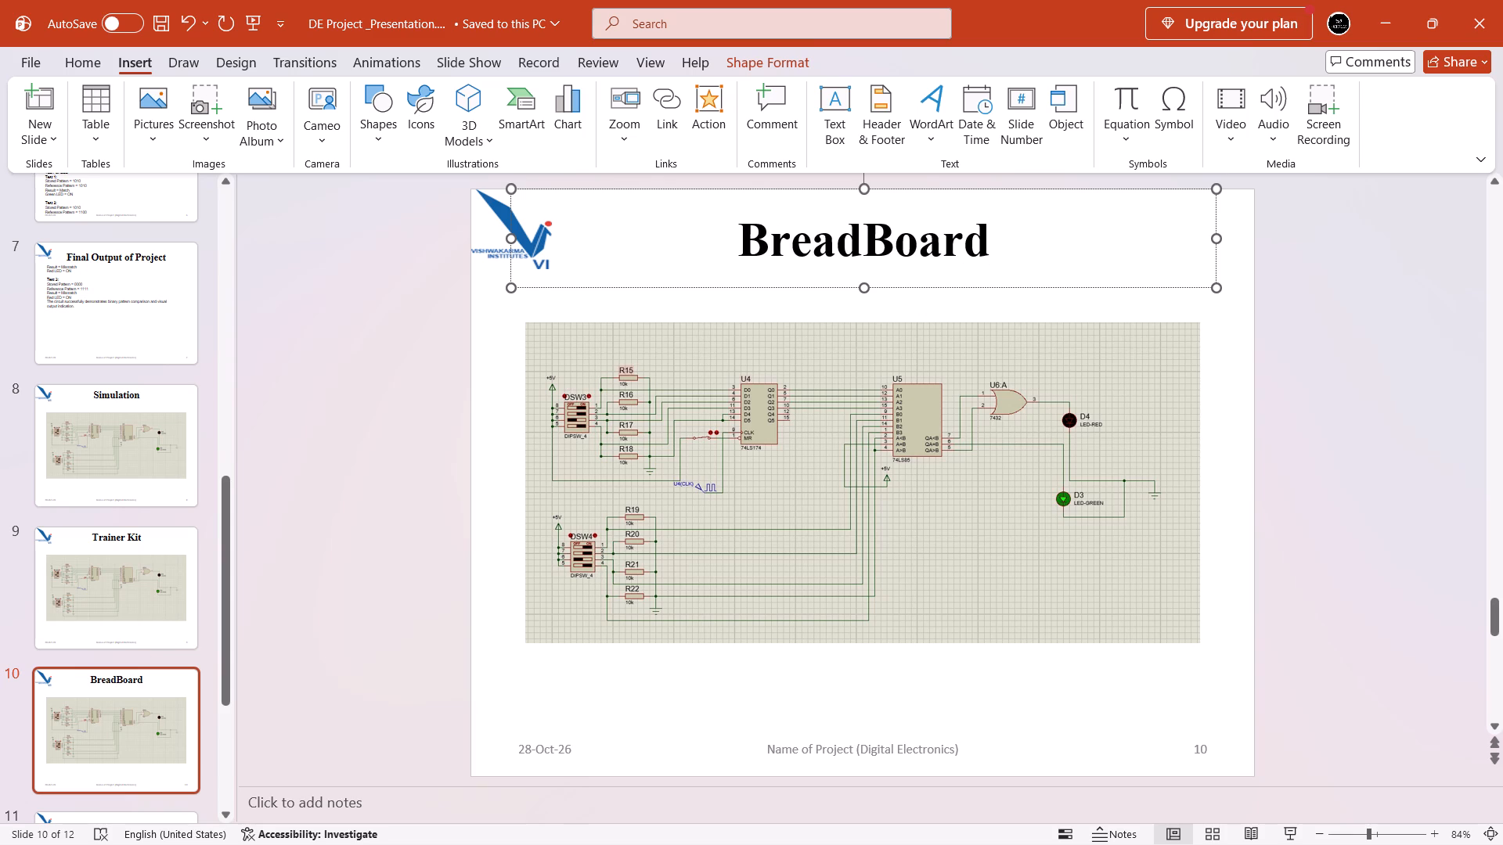
{"action": "left_click", "coordinate": [415, 444]}
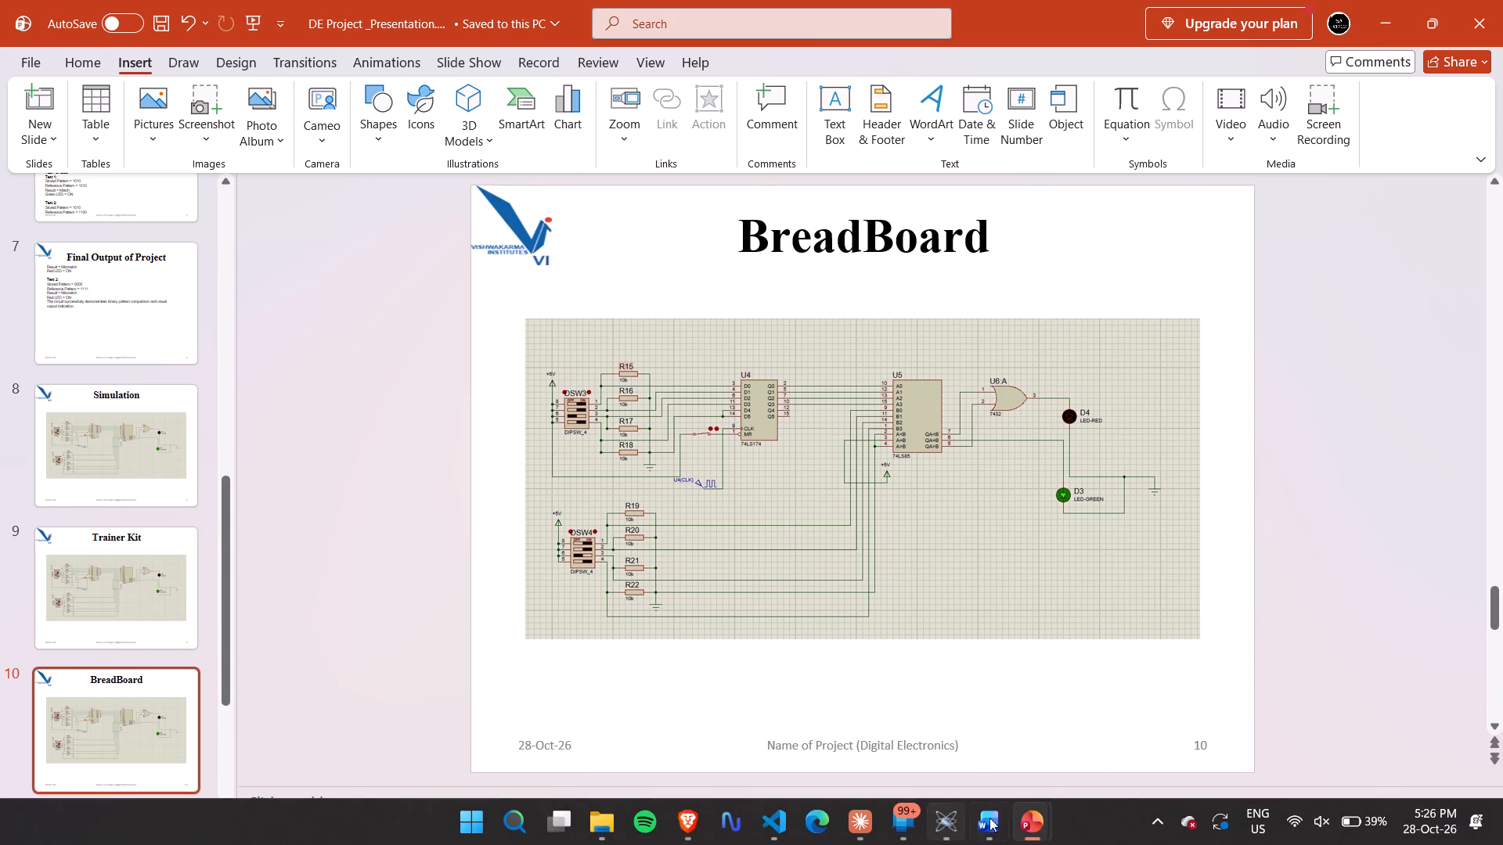
{"action": "left_click", "coordinate": [937, 697]}
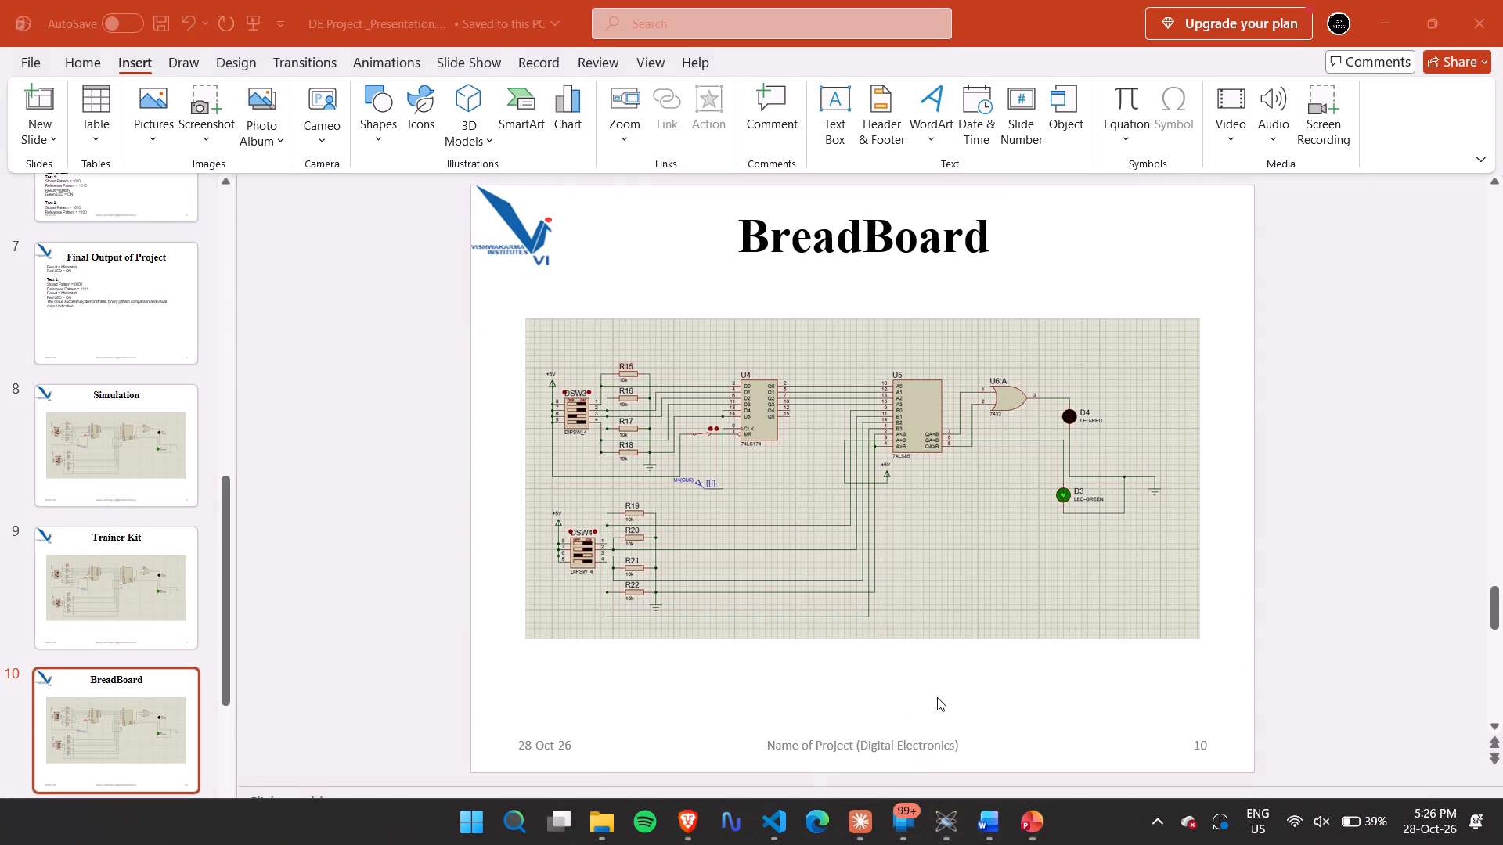
Replace the circuit diagram on the Trainer Kit slide with the trainer kit video copied from slide 8 of DE_CP.pptx.
{"action": "left_click", "coordinate": [1051, 813]}
{"action": "left_click", "coordinate": [1105, 736]}
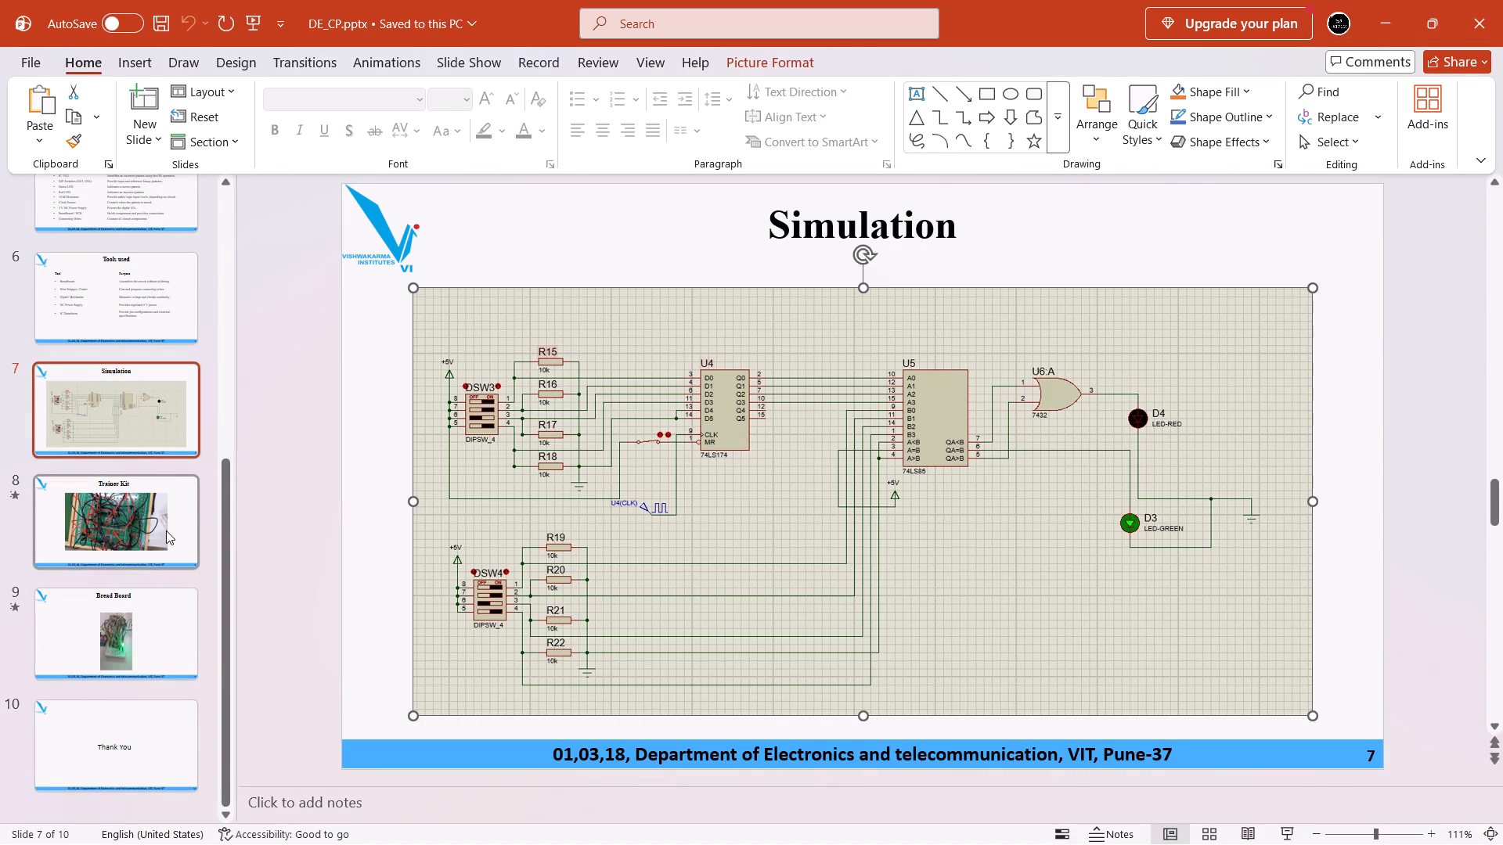
{"action": "left_click", "coordinate": [166, 530]}
{"action": "left_click", "coordinate": [780, 462]}
{"action": "key", "text": "ctrl+c"}
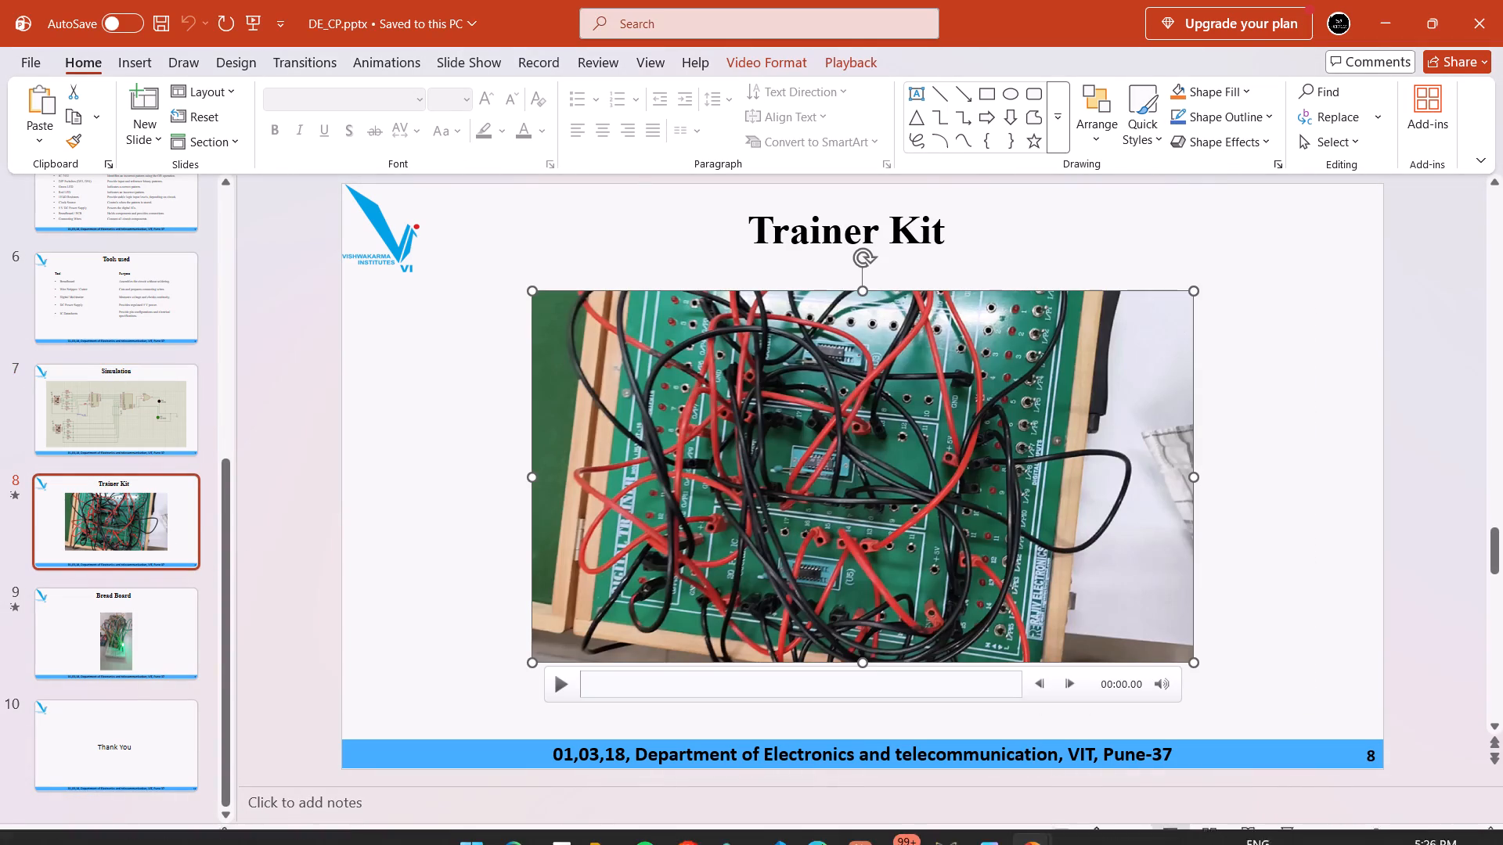
{"action": "left_click", "coordinate": [1019, 812]}
{"action": "left_click", "coordinate": [977, 721]}
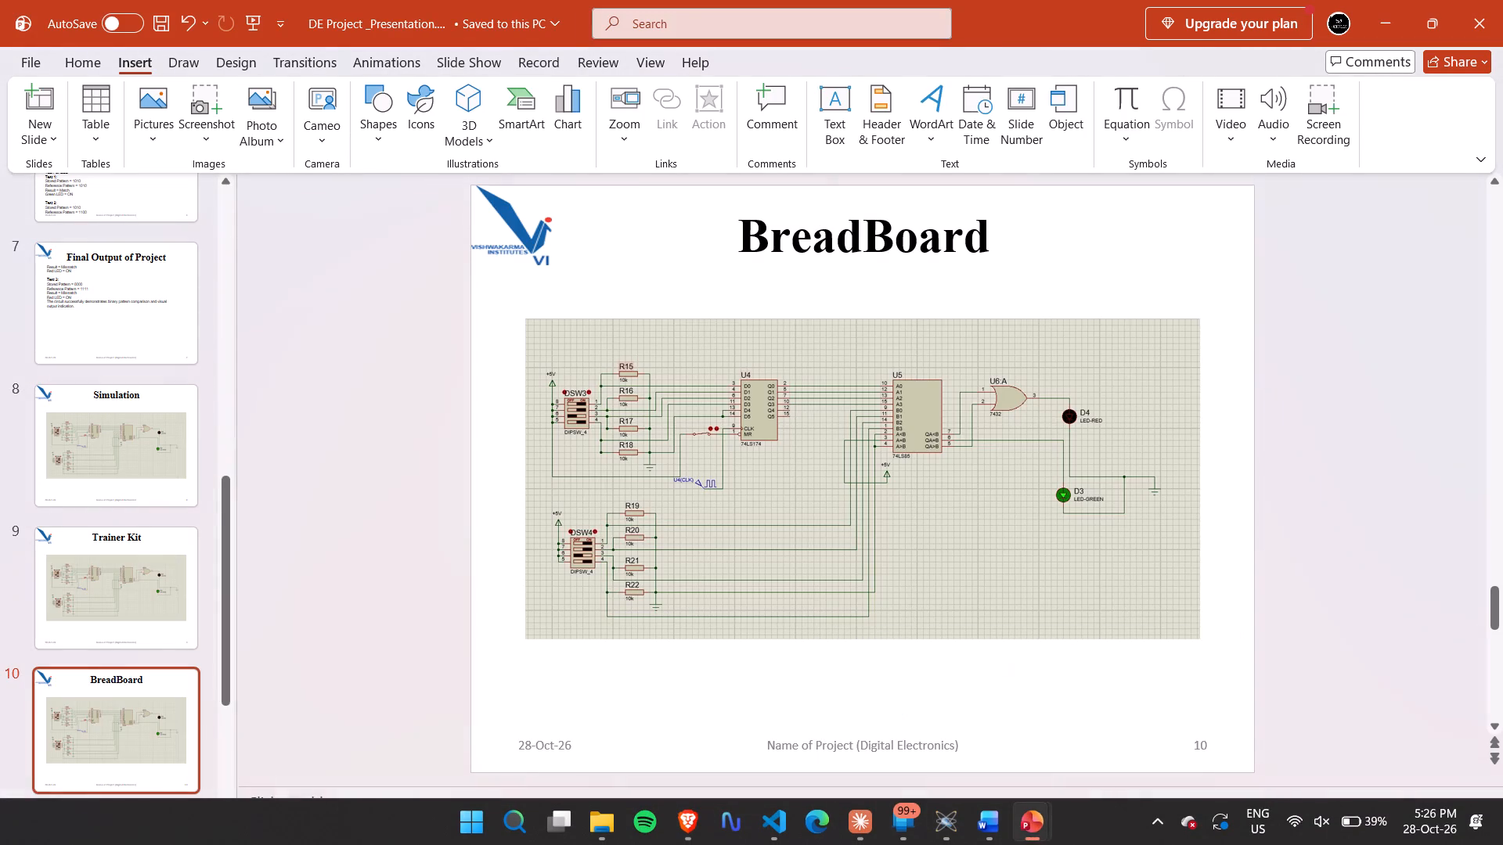
{"action": "left_click", "coordinate": [968, 488]}
{"action": "left_click", "coordinate": [115, 555]}
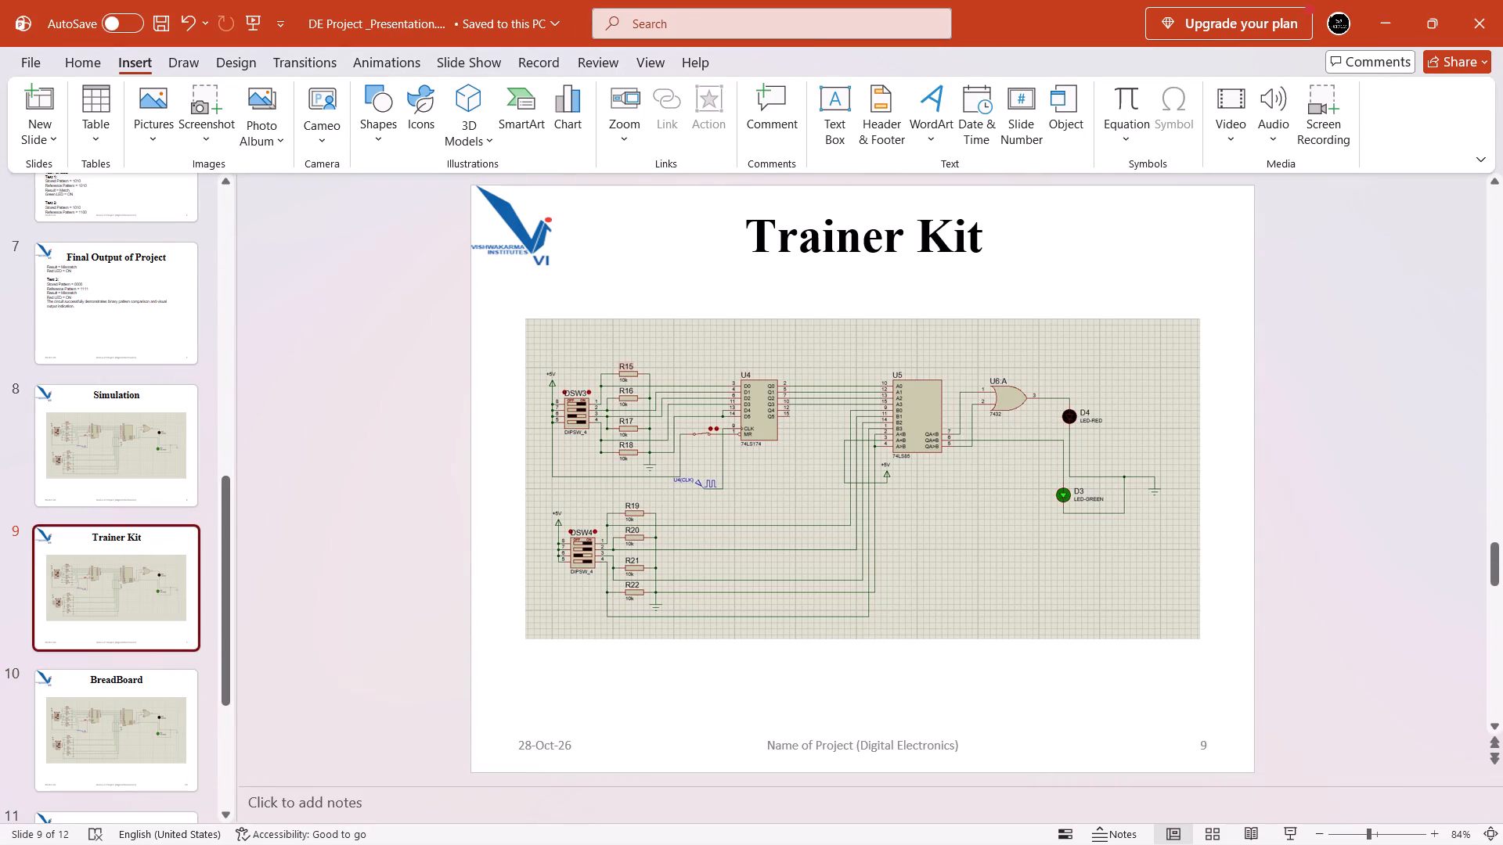
{"action": "left_click", "coordinate": [731, 504]}
{"action": "key", "text": "Delete"}
{"action": "key", "text": "ctrl+v"}
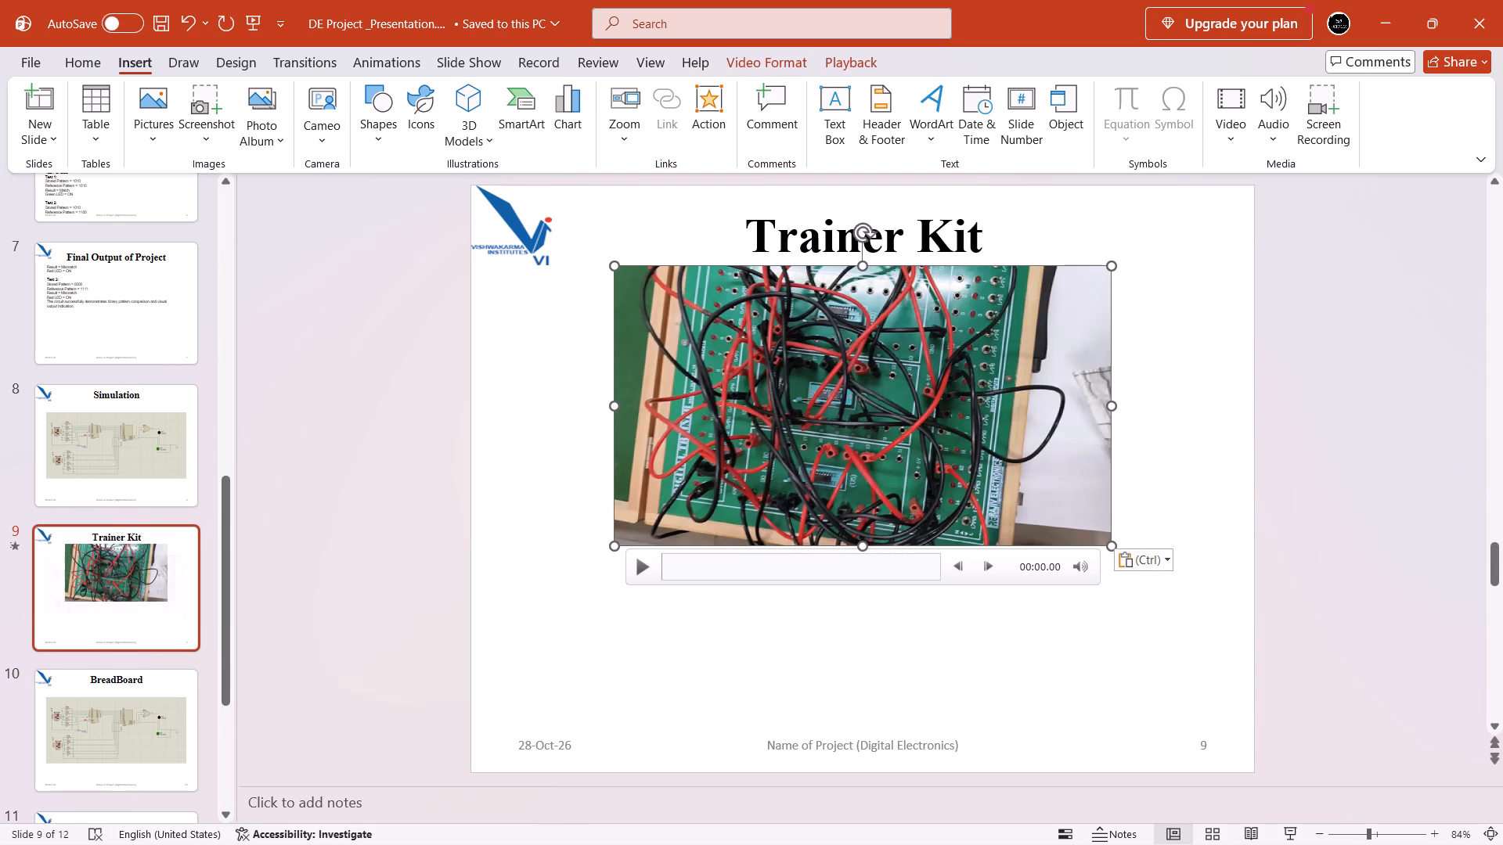
Move the trainer kit video down to the middle of the Trainer Kit slide, centred beneath the title.
{"action": "left_click_drag", "start_coordinate": [888, 353], "coordinate": [881, 420]}
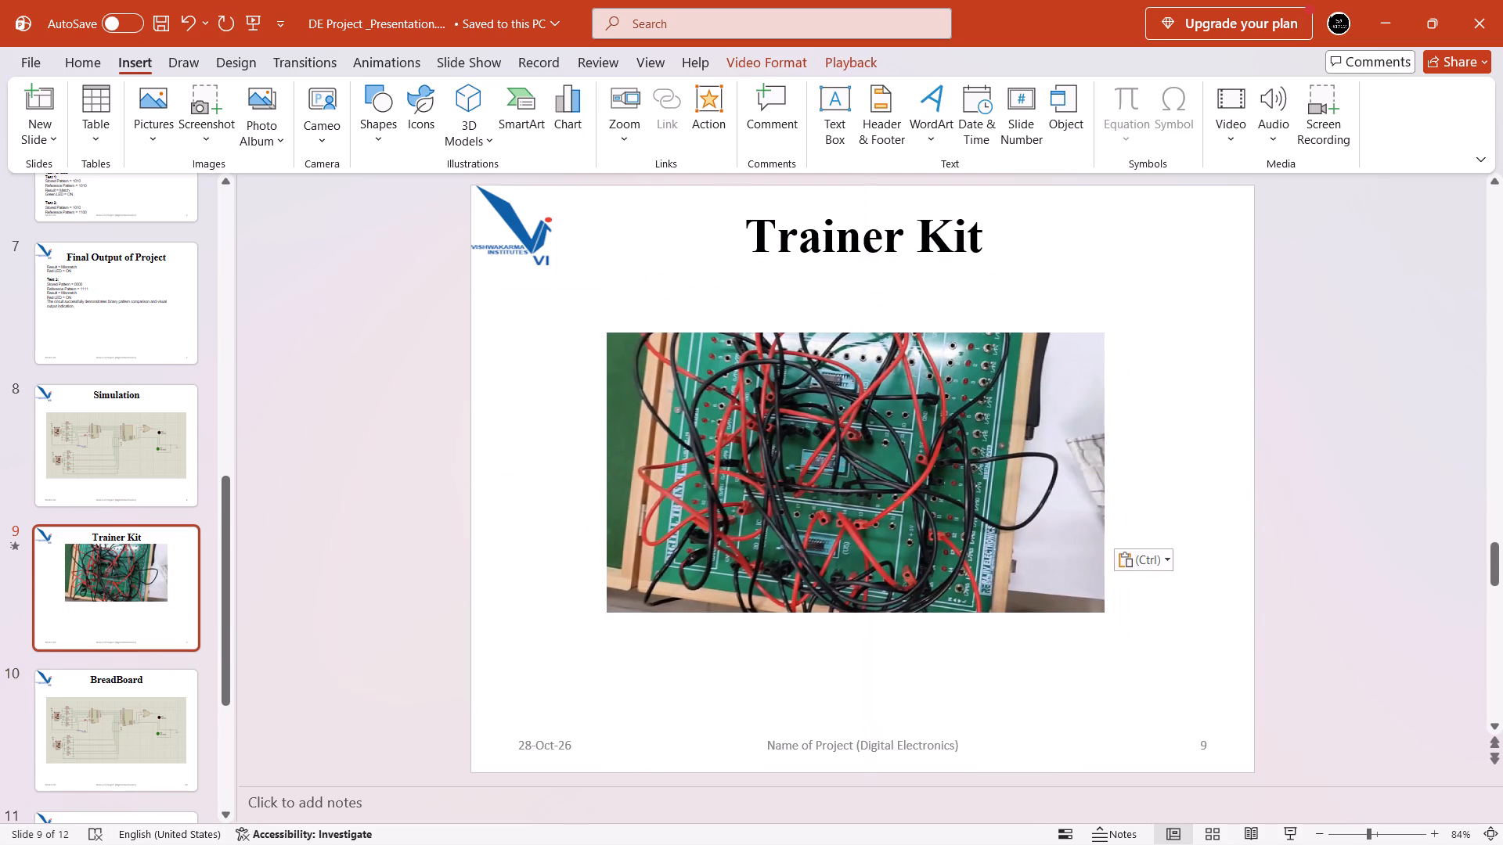
{"action": "left_click_drag", "start_coordinate": [881, 420], "coordinate": [891, 419]}
{"action": "left_click", "coordinate": [402, 541]}
Replace the circuit diagram on the BreadBoard slide with the breadboard video copied from slide 9 of DE_CP.pptx.
{"action": "key", "text": "Down"}
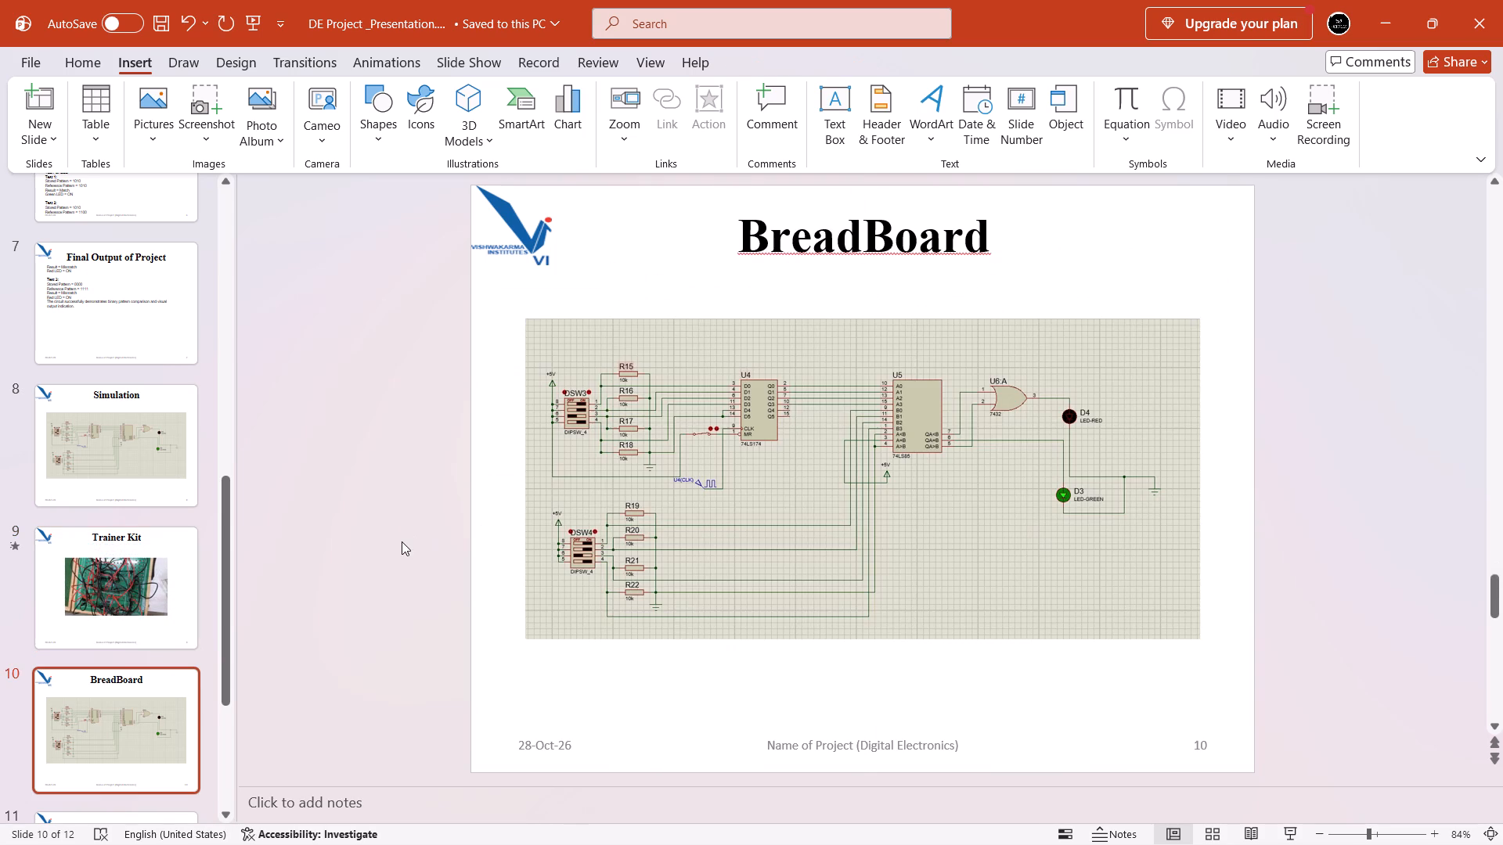
{"action": "left_click", "coordinate": [992, 812]}
{"action": "left_click", "coordinate": [992, 812]}
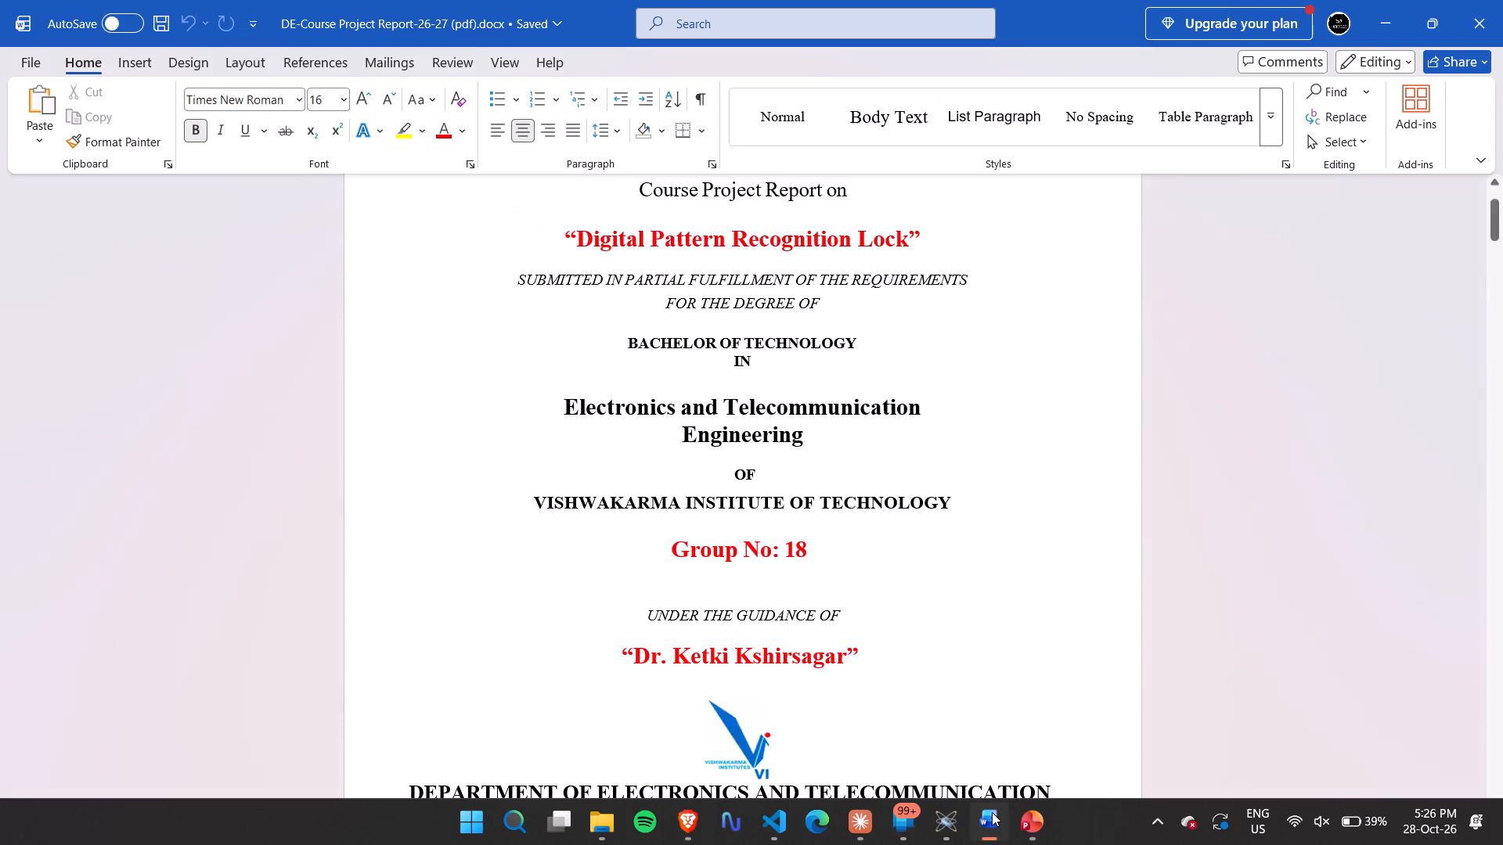
{"action": "left_click", "coordinate": [1035, 825]}
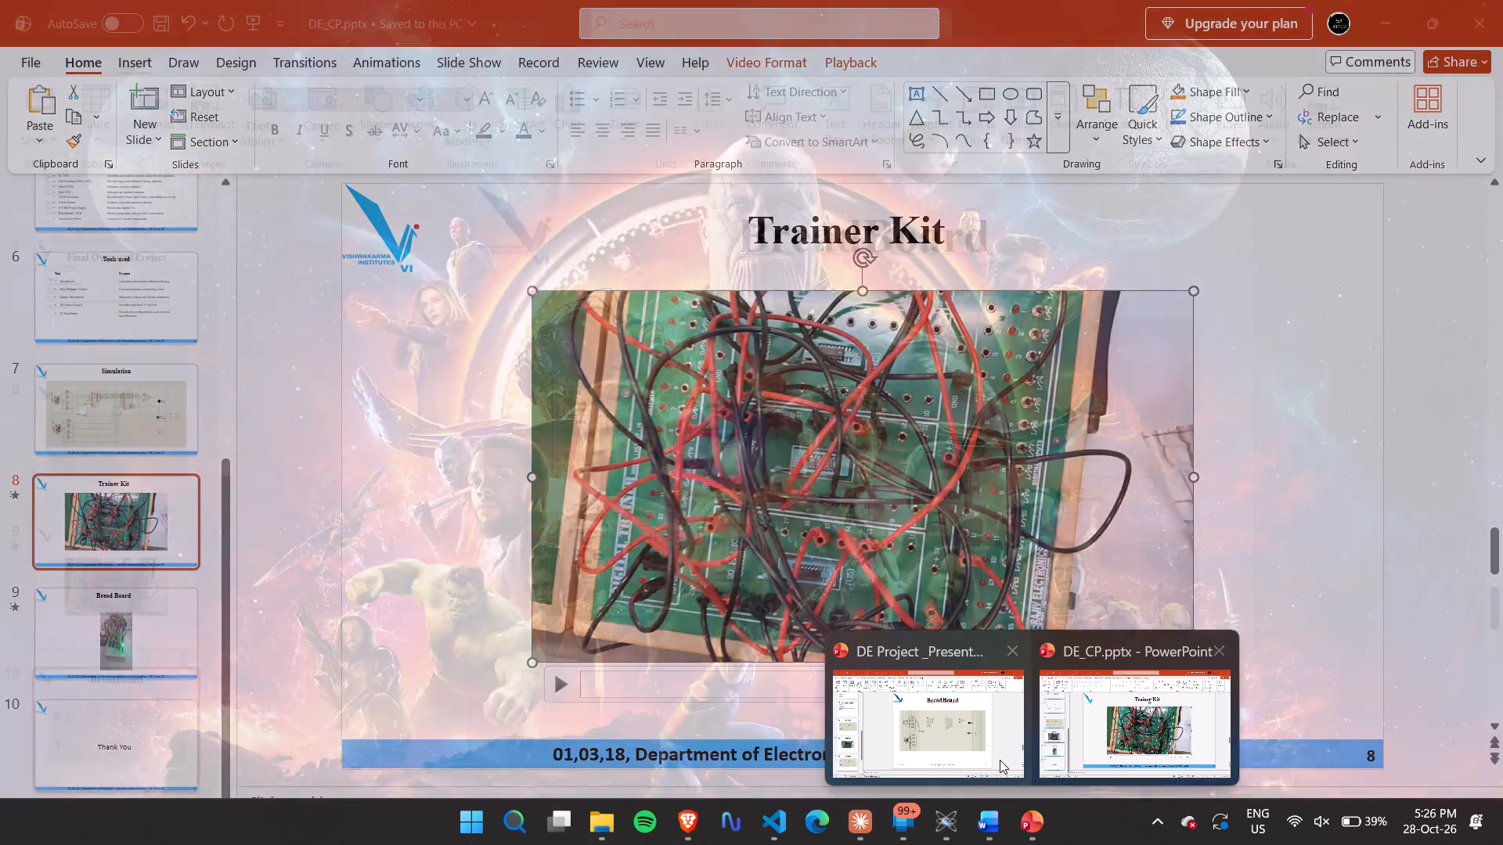
{"action": "left_click", "coordinate": [1078, 754]}
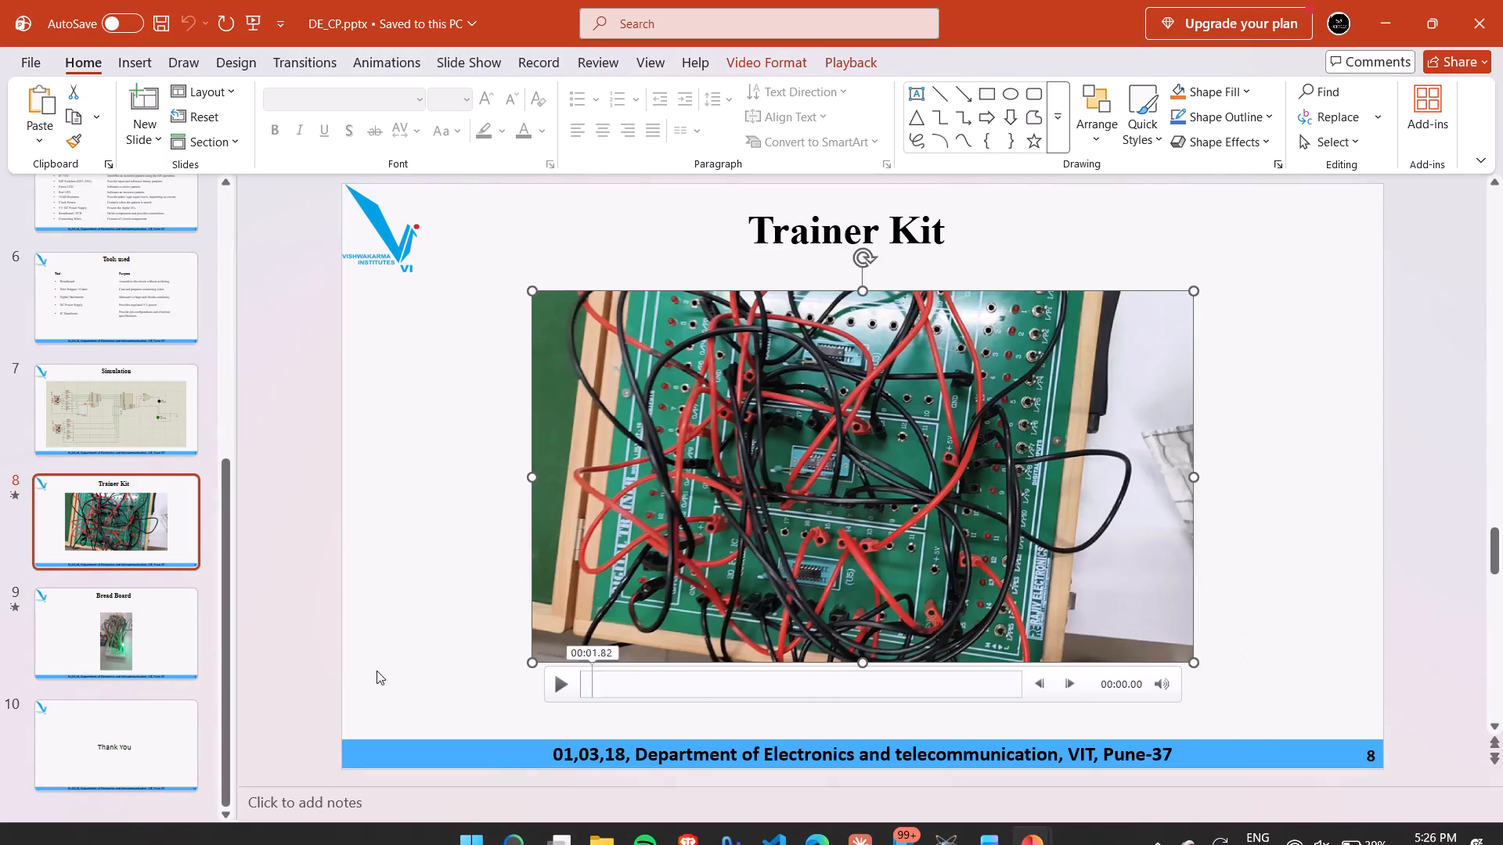
{"action": "left_click", "coordinate": [142, 645]}
{"action": "left_click", "coordinate": [838, 584]}
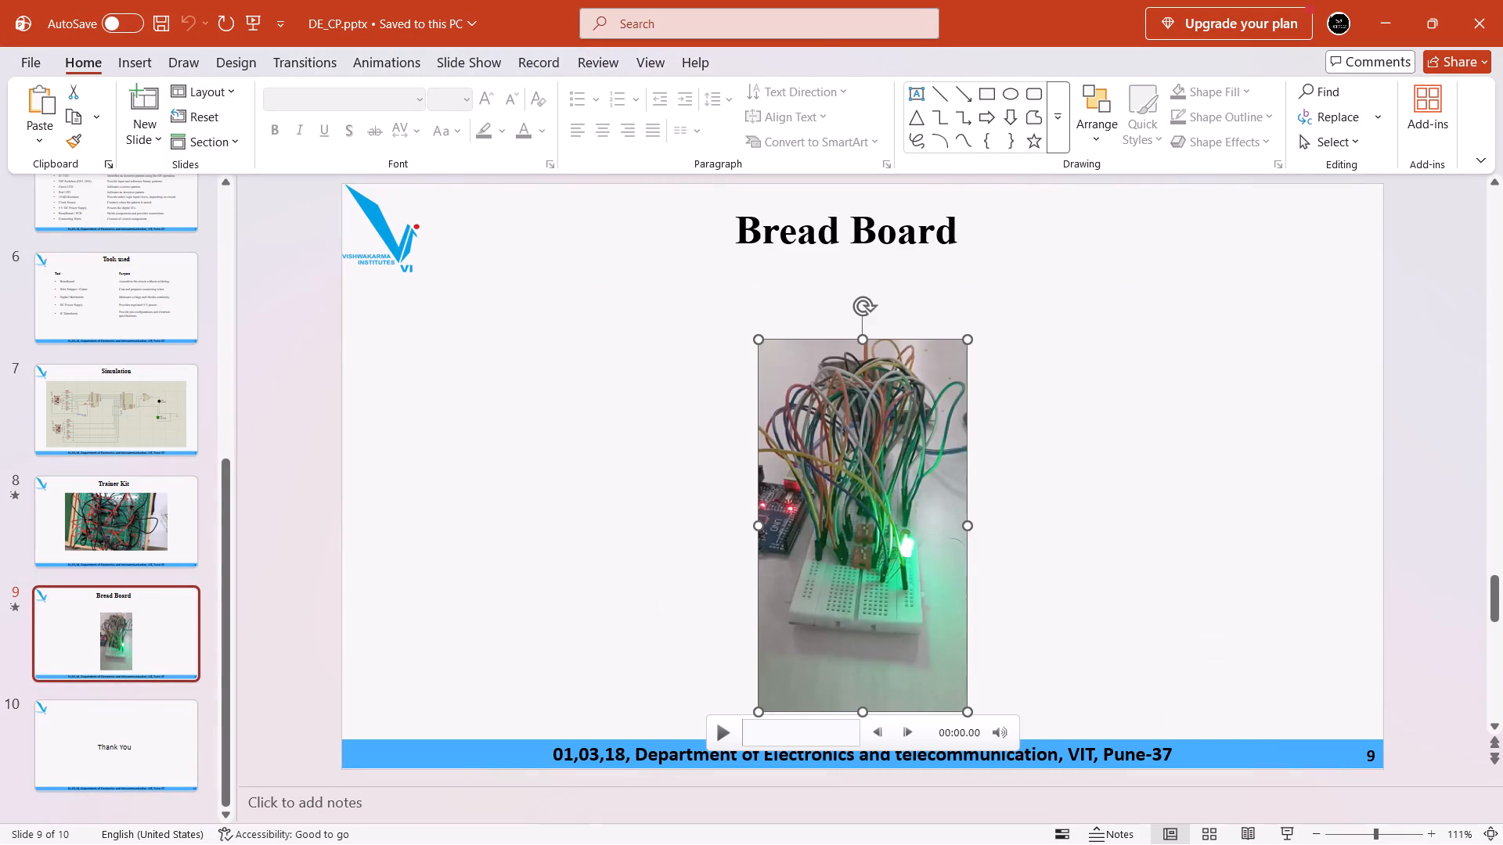
{"action": "key", "text": "ctrl+c"}
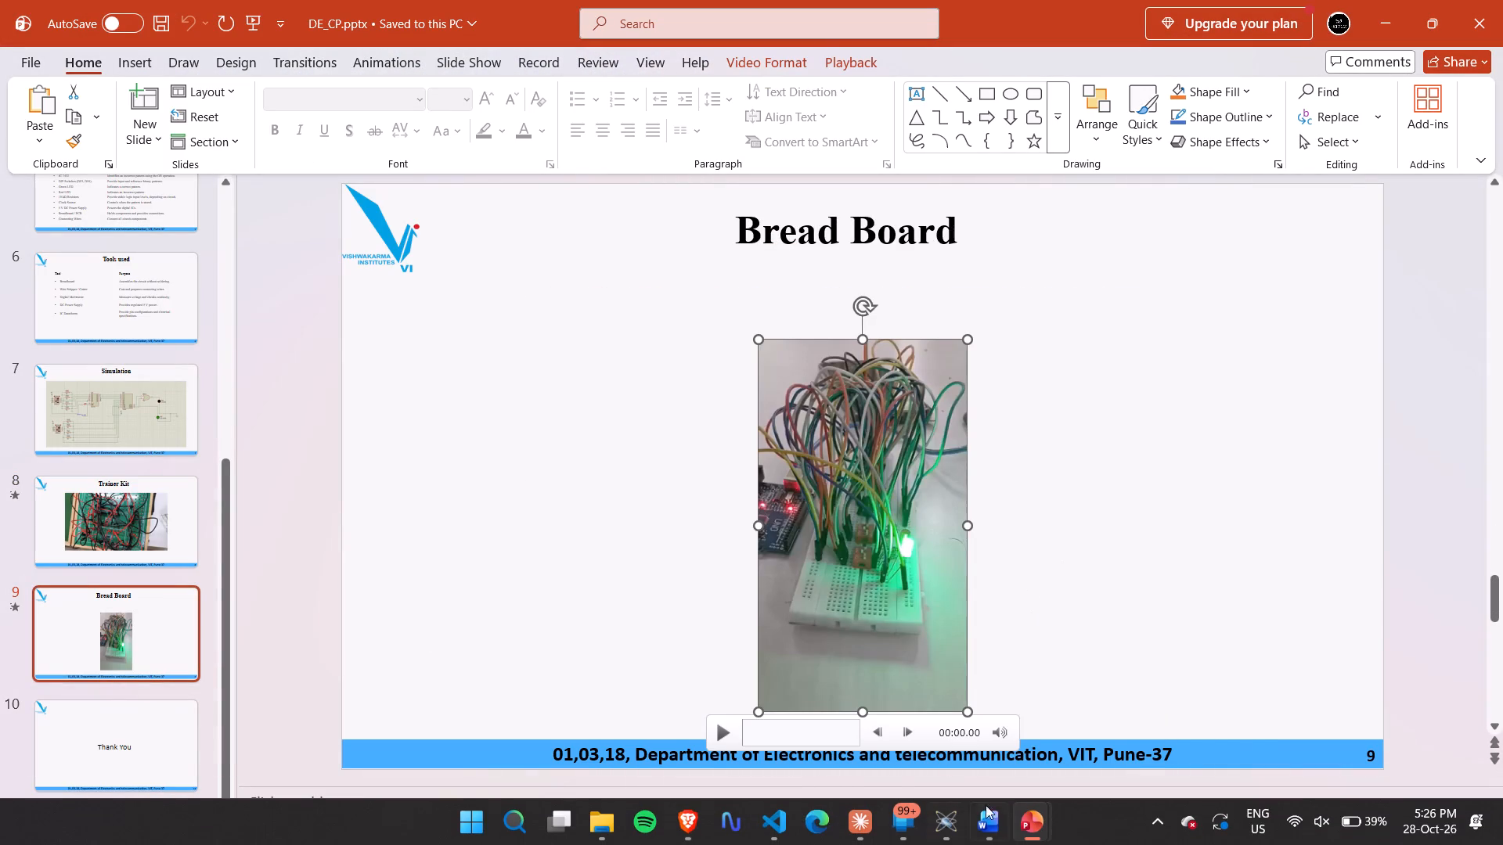
{"action": "left_click", "coordinate": [1035, 813]}
{"action": "left_click", "coordinate": [1002, 763]}
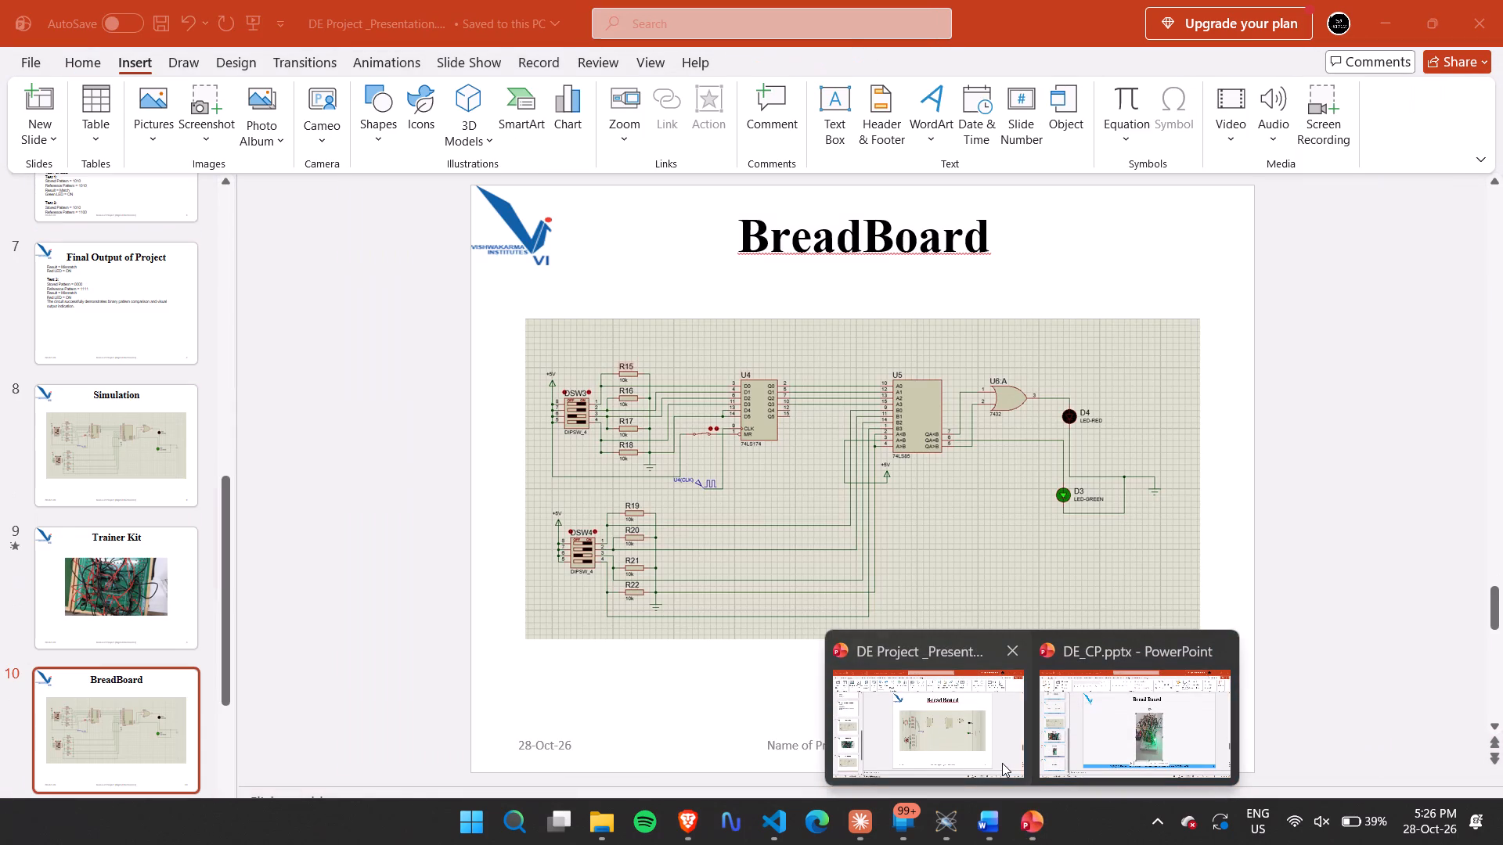
{"action": "left_click", "coordinate": [961, 595]}
{"action": "key", "text": "BackSpace"}
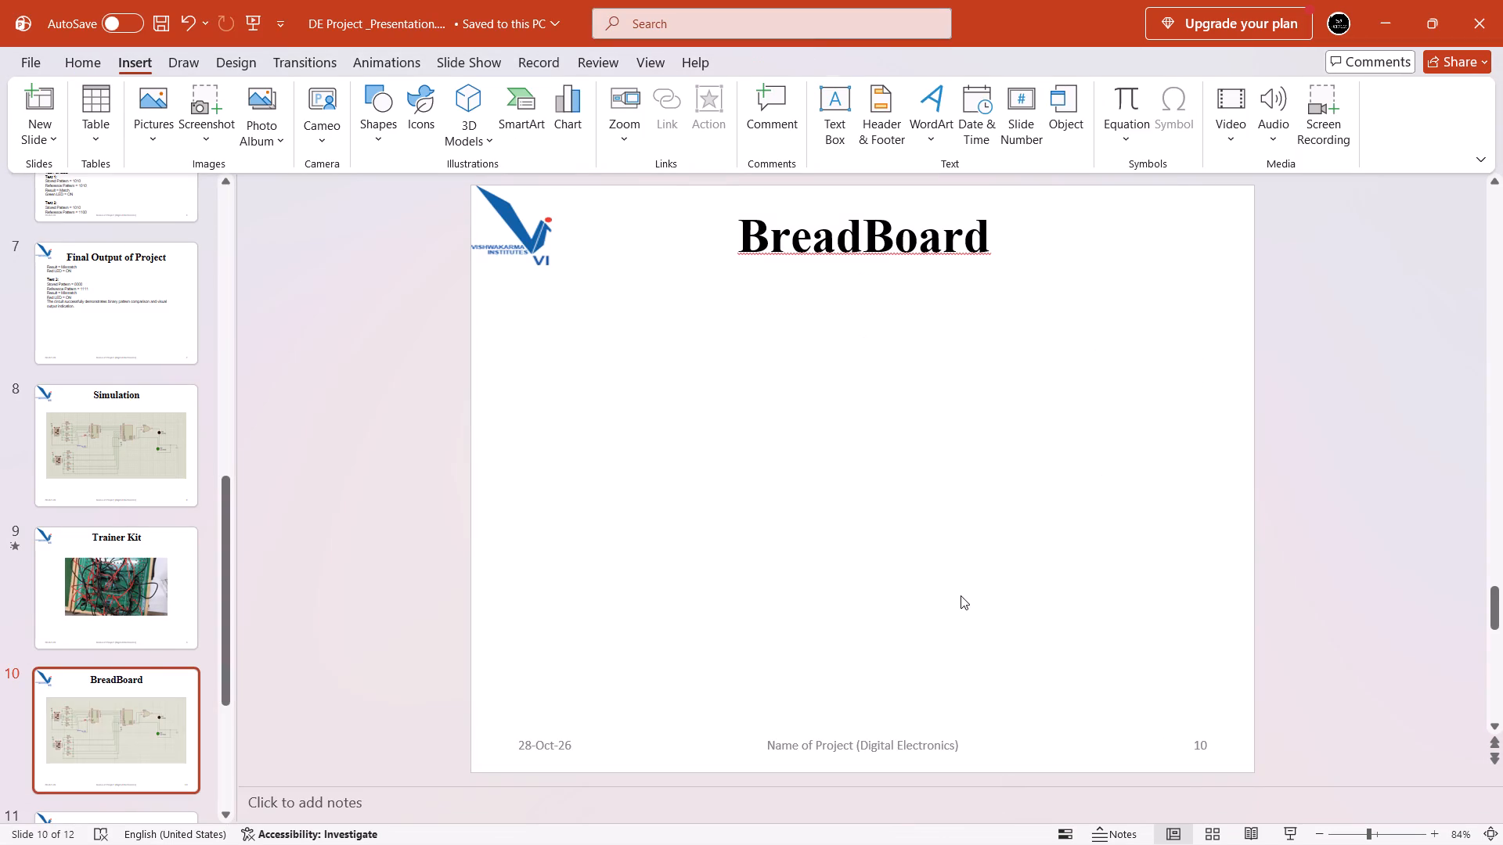
{"action": "key", "text": "ctrl+v"}
{"action": "left_click", "coordinate": [333, 528]}
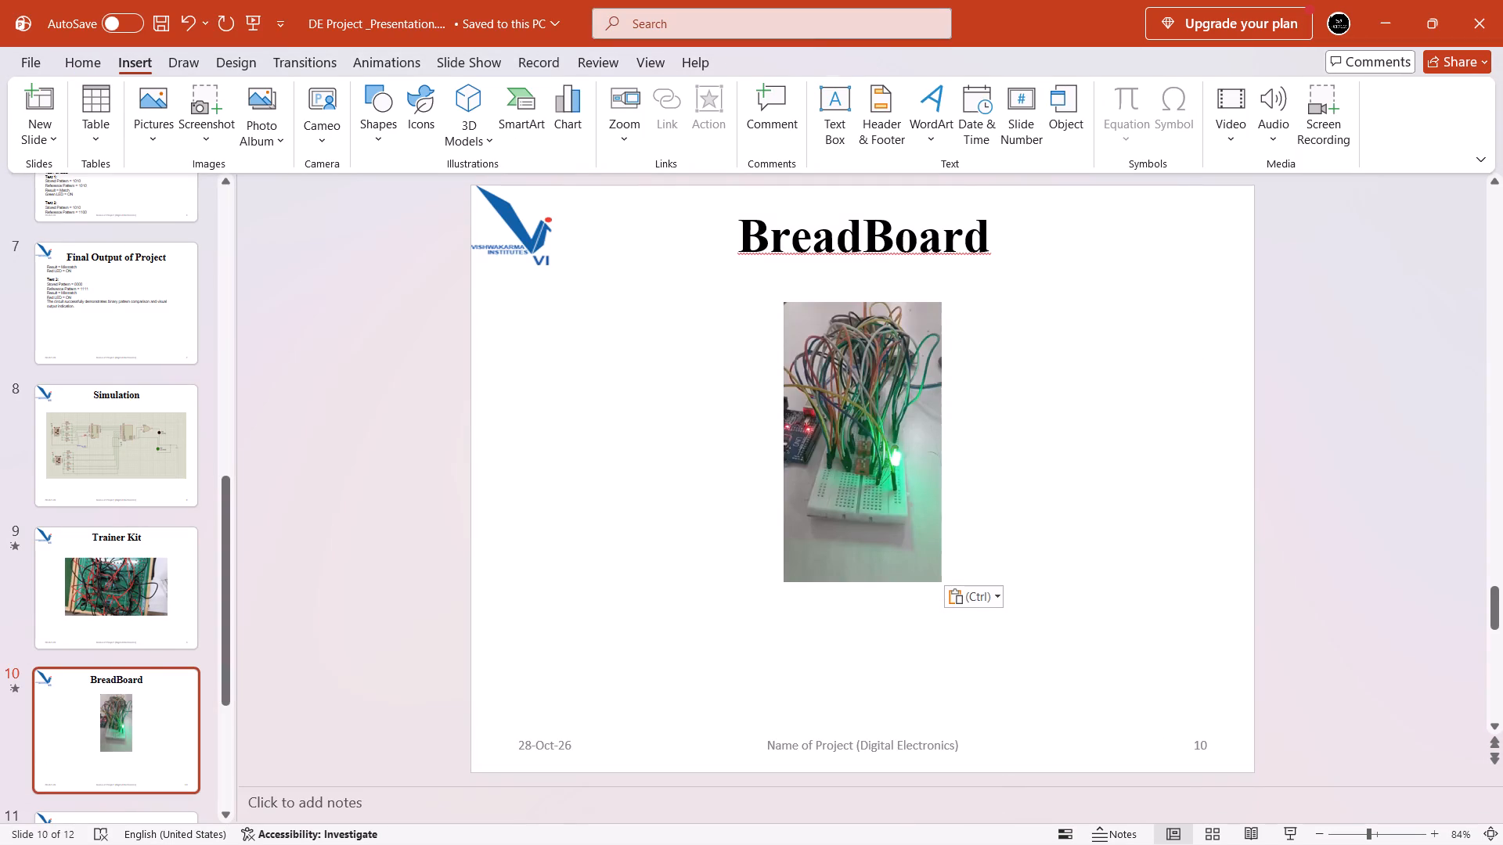
Enlarge the breadboard video to fill the height between title and footer, and centre it on the slide.
{"action": "left_click", "coordinate": [798, 502]}
{"action": "left_click_drag", "start_coordinate": [784, 587], "coordinate": [736, 689]}
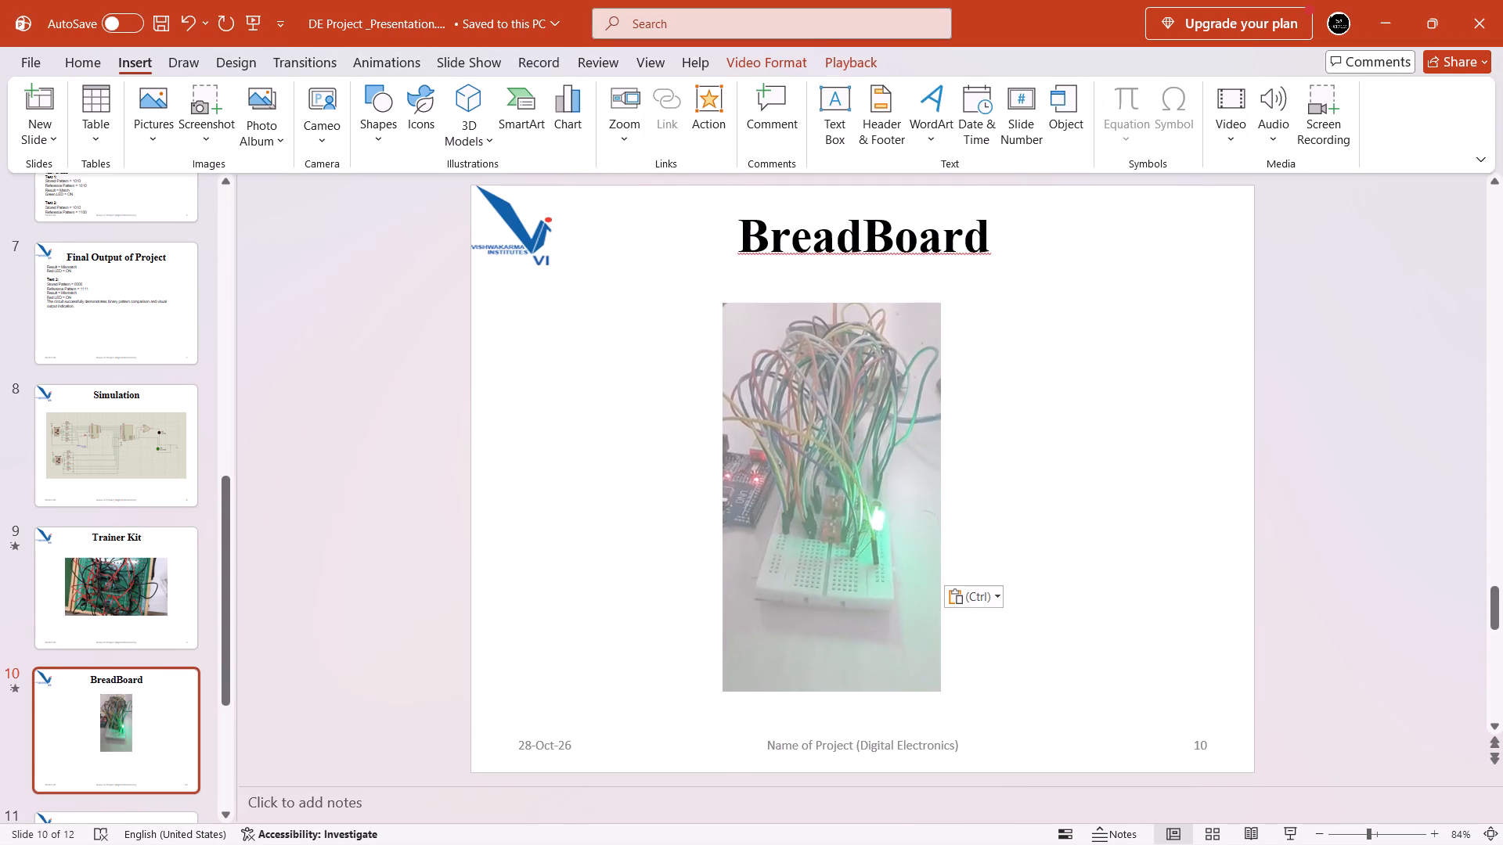
{"action": "left_click_drag", "start_coordinate": [736, 689], "coordinate": [738, 688]}
{"action": "left_click_drag", "start_coordinate": [867, 550], "coordinate": [909, 546]}
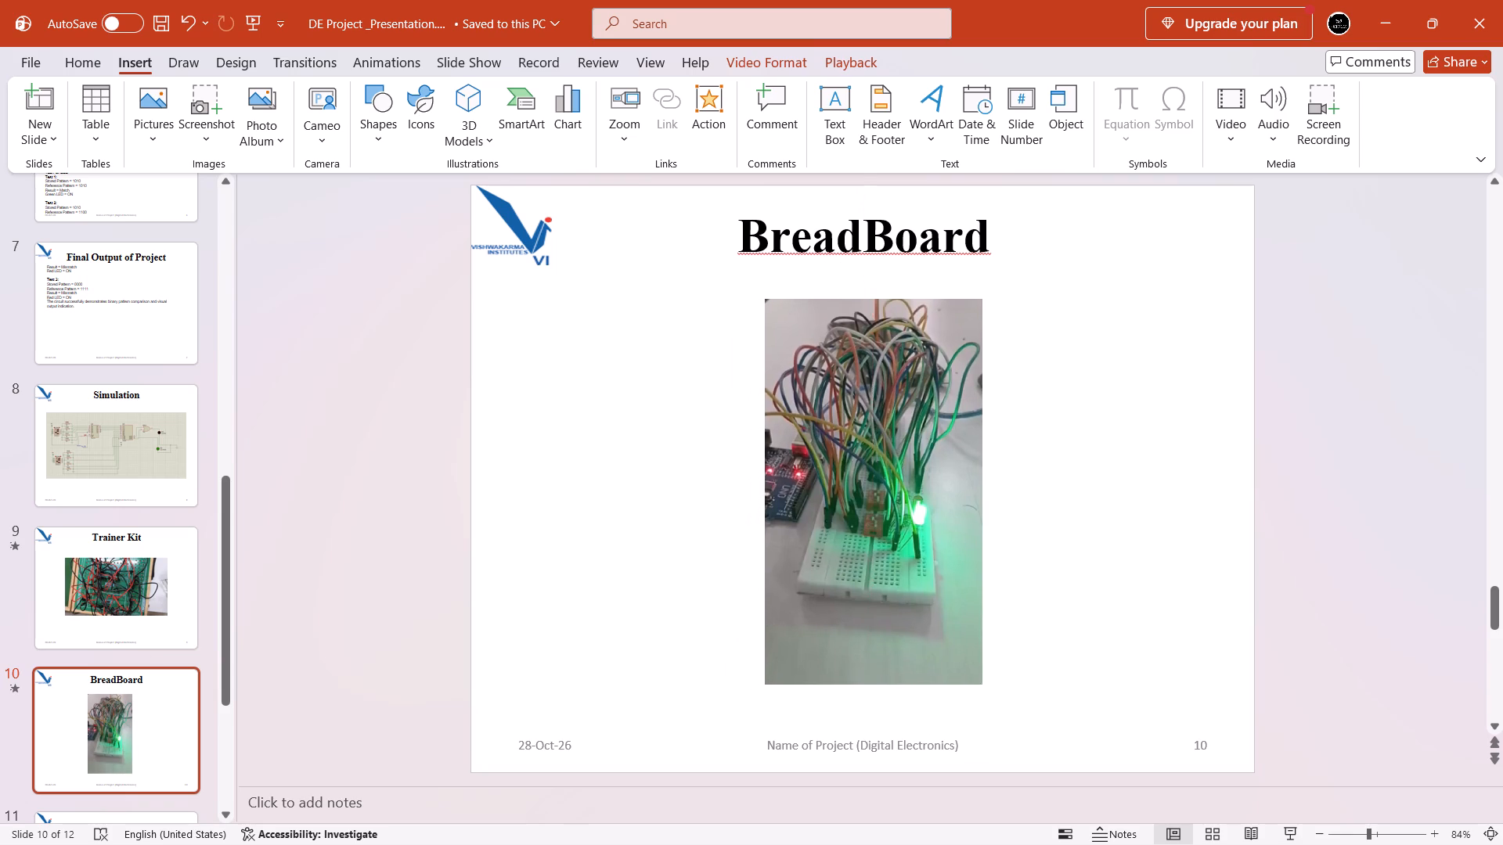
{"action": "left_click_drag", "start_coordinate": [909, 546], "coordinate": [898, 546]}
{"action": "left_click", "coordinate": [409, 505]}
Delete the empty text placeholder from the Conclusion slide.
{"action": "scroll", "coordinate": [409, 505], "scroll_direction": "down", "scroll_amount": 2}
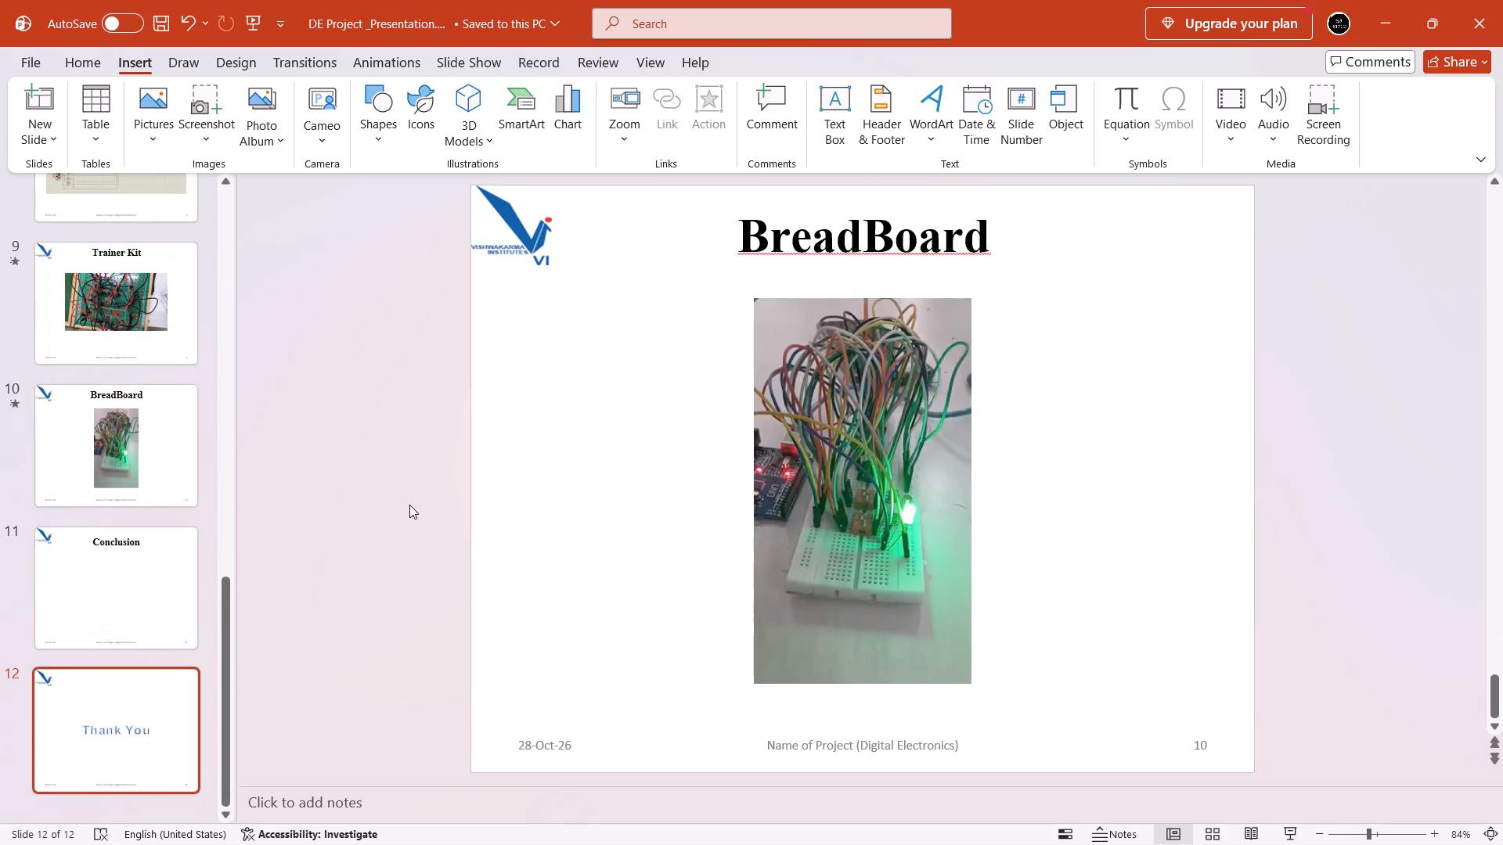
{"action": "left_click", "coordinate": [168, 583]}
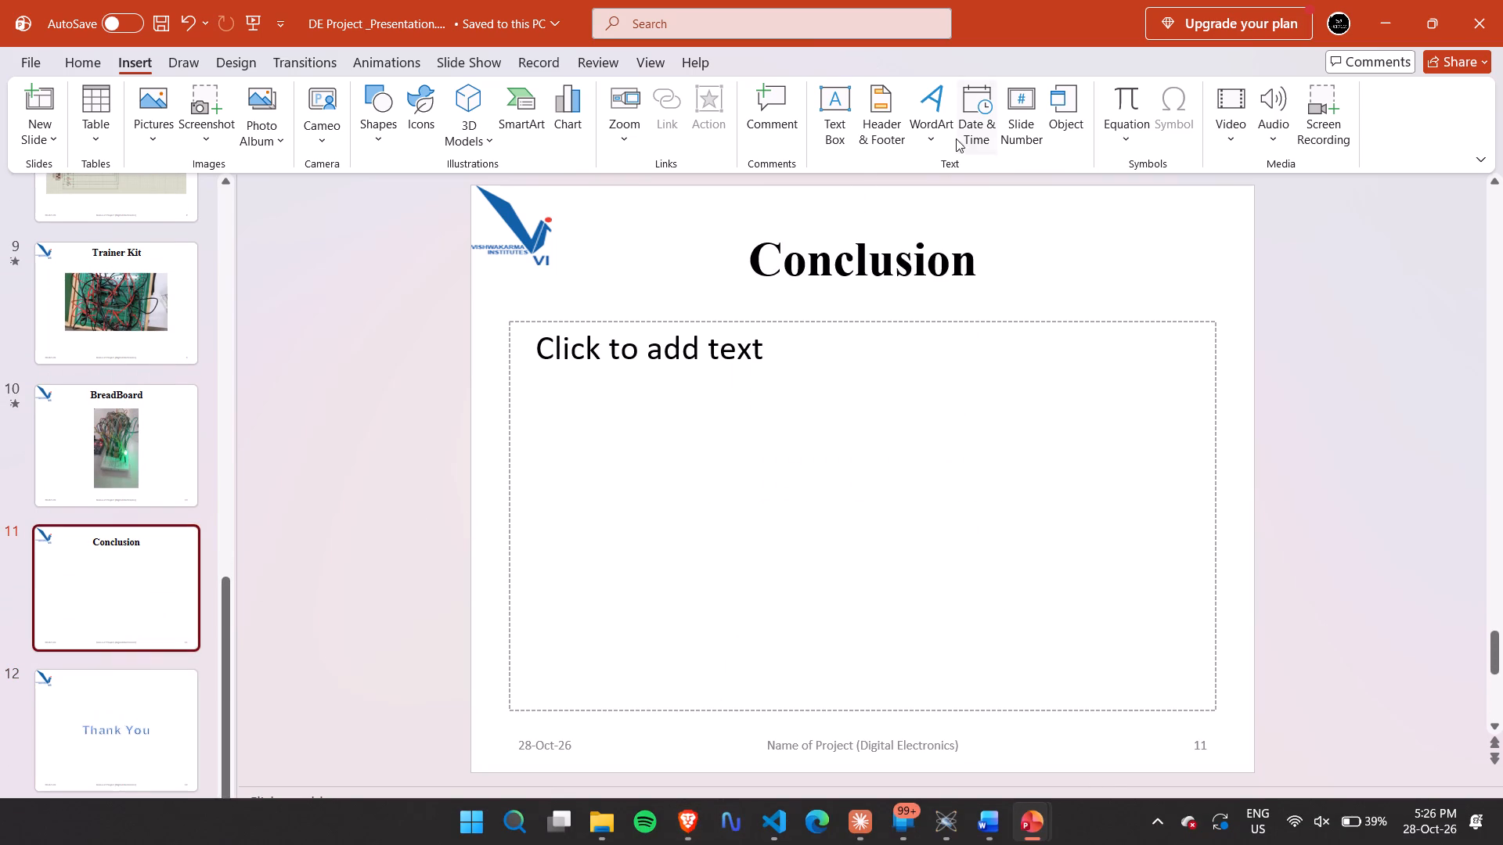
{"action": "left_click", "coordinate": [779, 322]}
{"action": "key", "text": "Delete"}
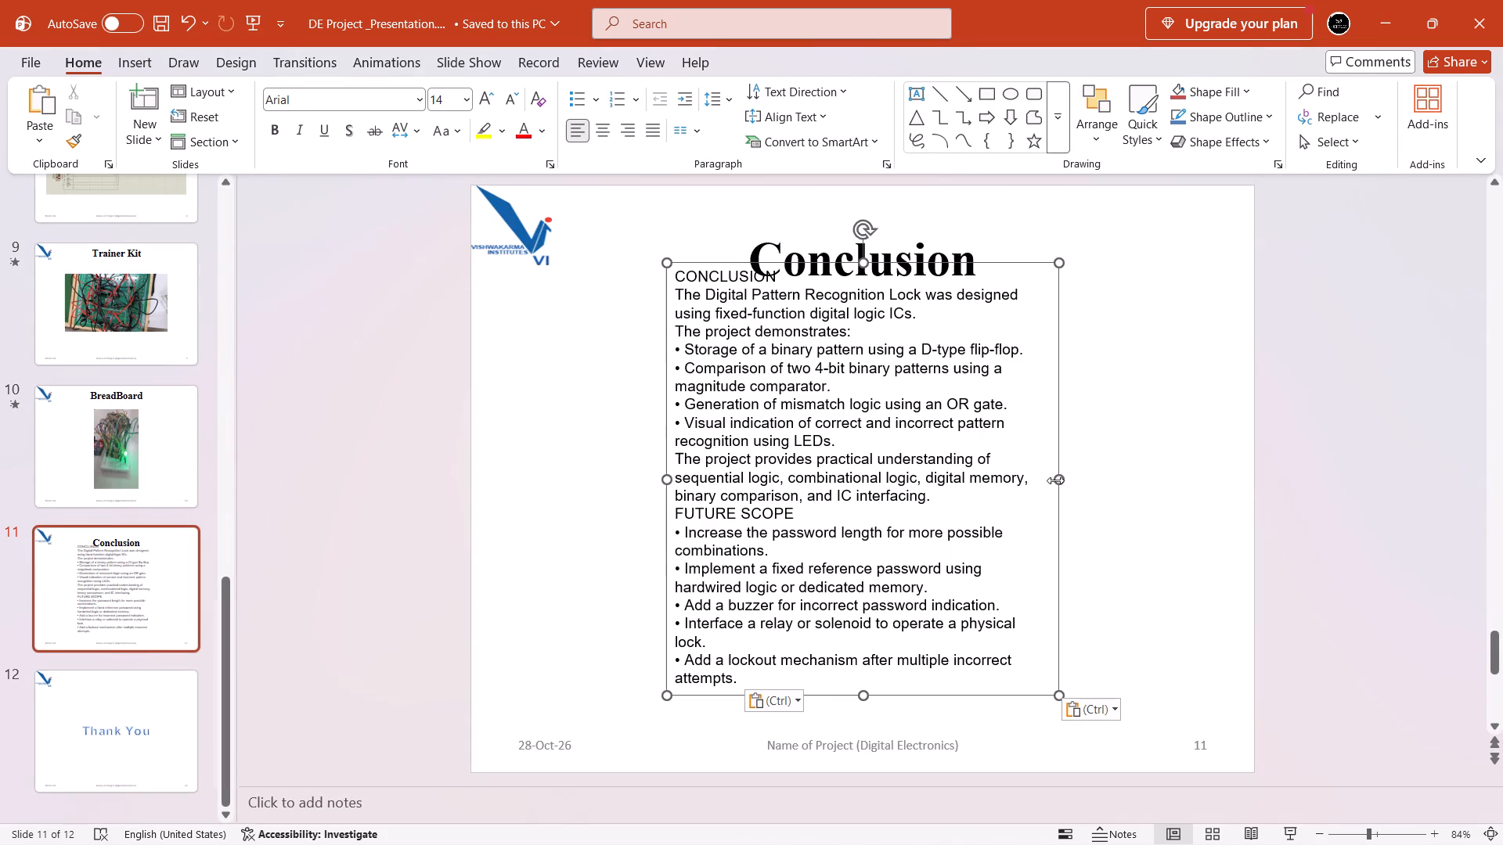
Widen the pasted text box and move it below the Conclusion title.
{"action": "left_click_drag", "start_coordinate": [1055, 480], "coordinate": [1214, 484]}
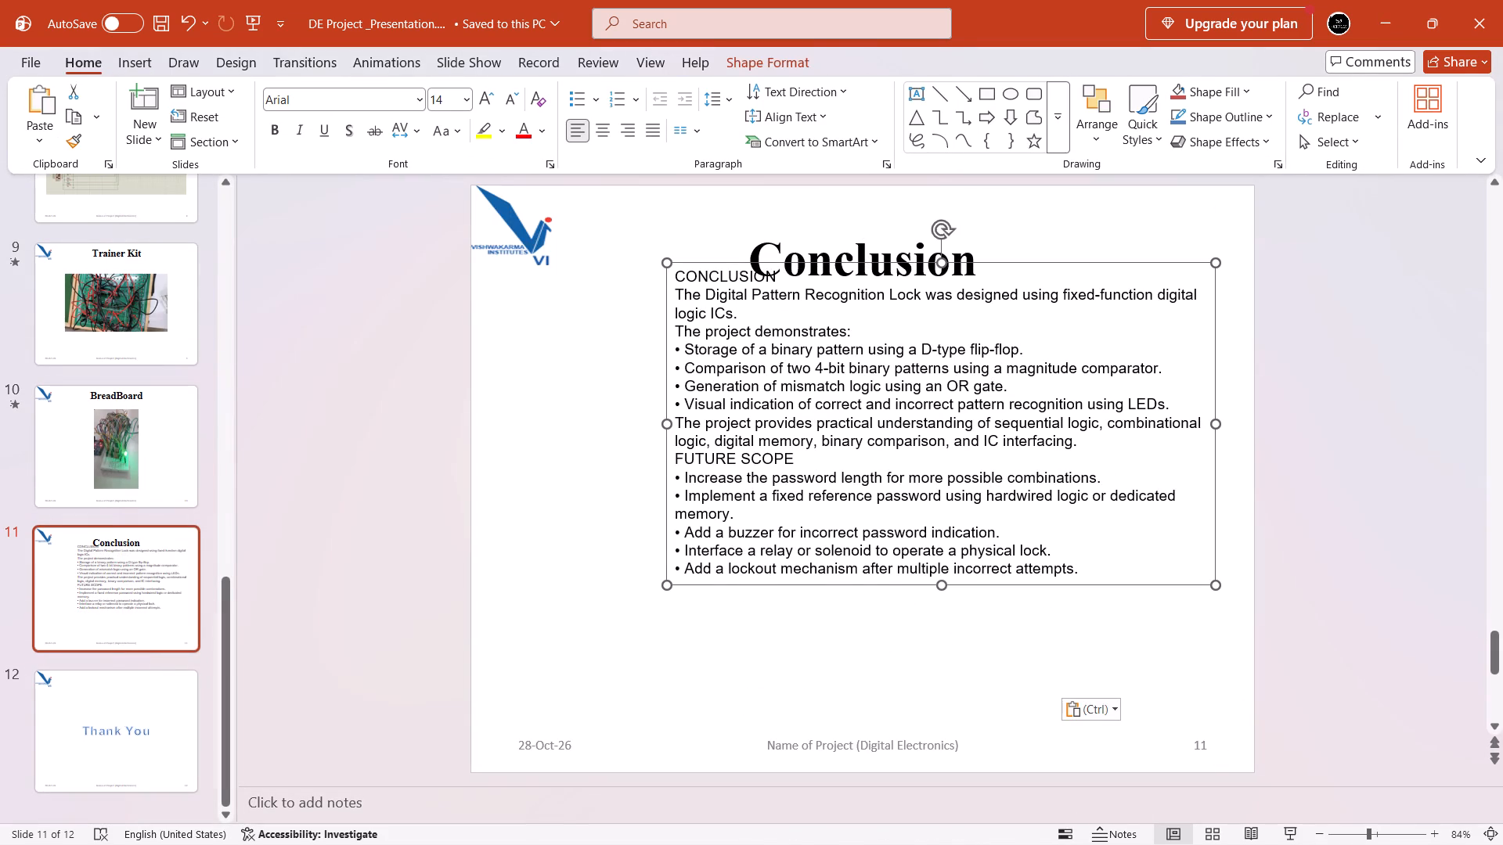
{"action": "left_click_drag", "start_coordinate": [913, 582], "coordinate": [802, 617]}
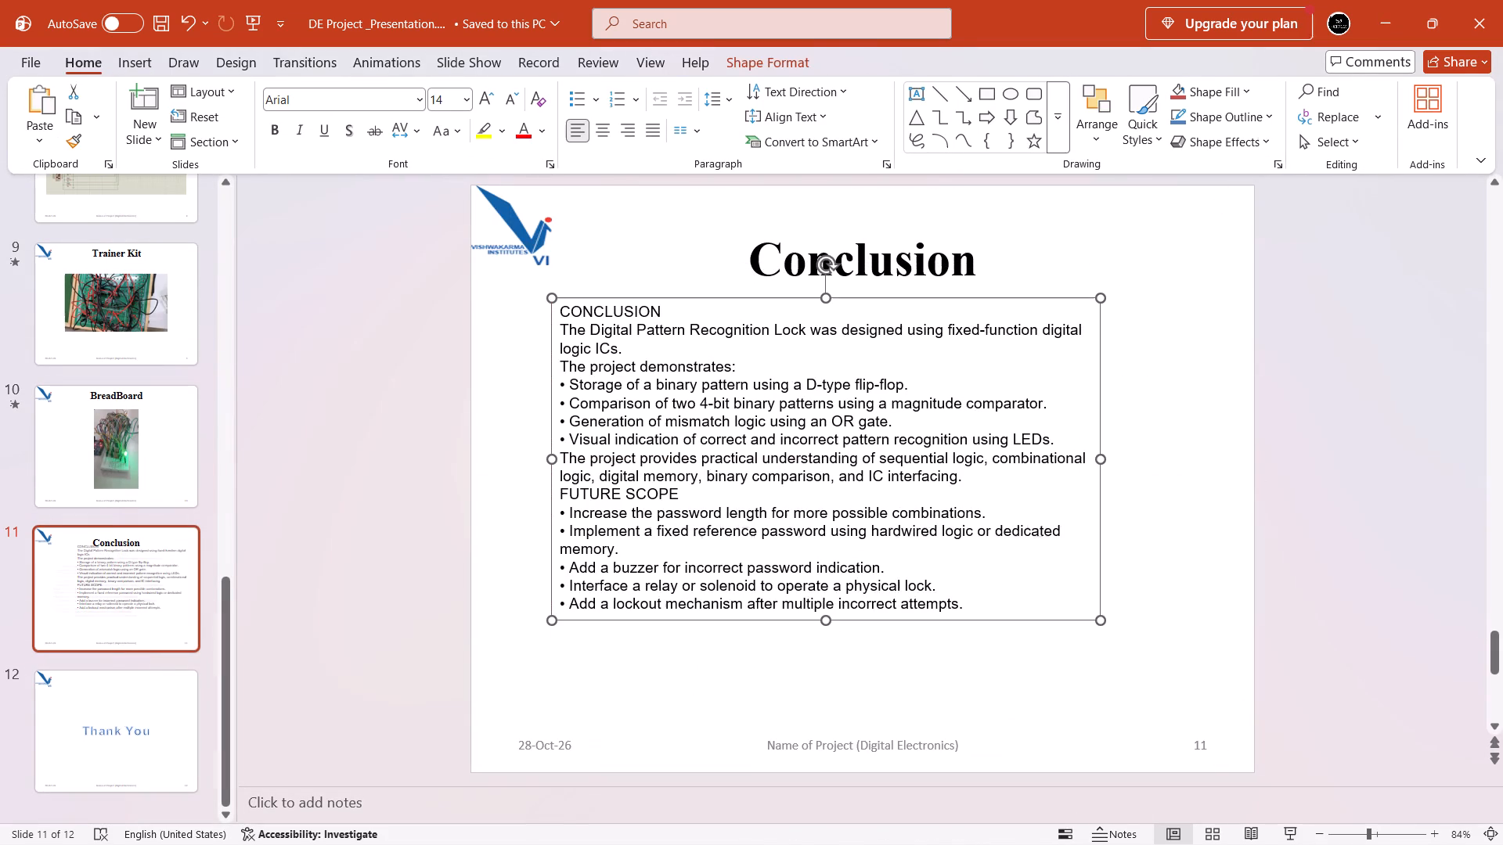
Delete the redundant "CONCLUSION" line at the start of the pasted text.
{"action": "triple_click", "coordinate": [626, 312]}
{"action": "key", "text": "Delete"}
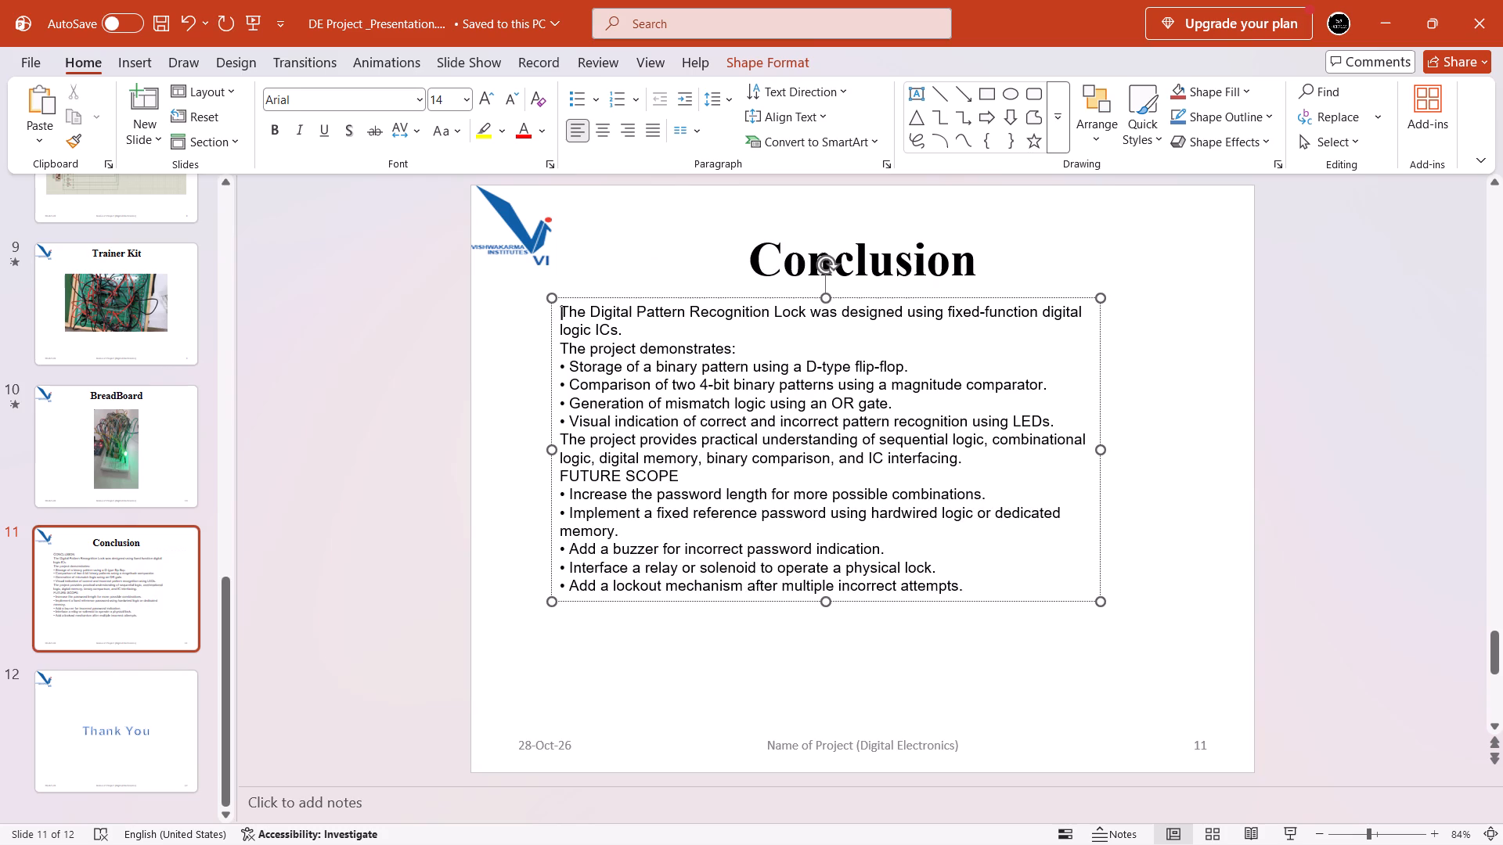
Bold the lines "The project demonstrates:" and "FUTURE SCOPE", and insert a blank line above "FUTURE SCOPE".
{"action": "triple_click", "coordinate": [689, 320]}
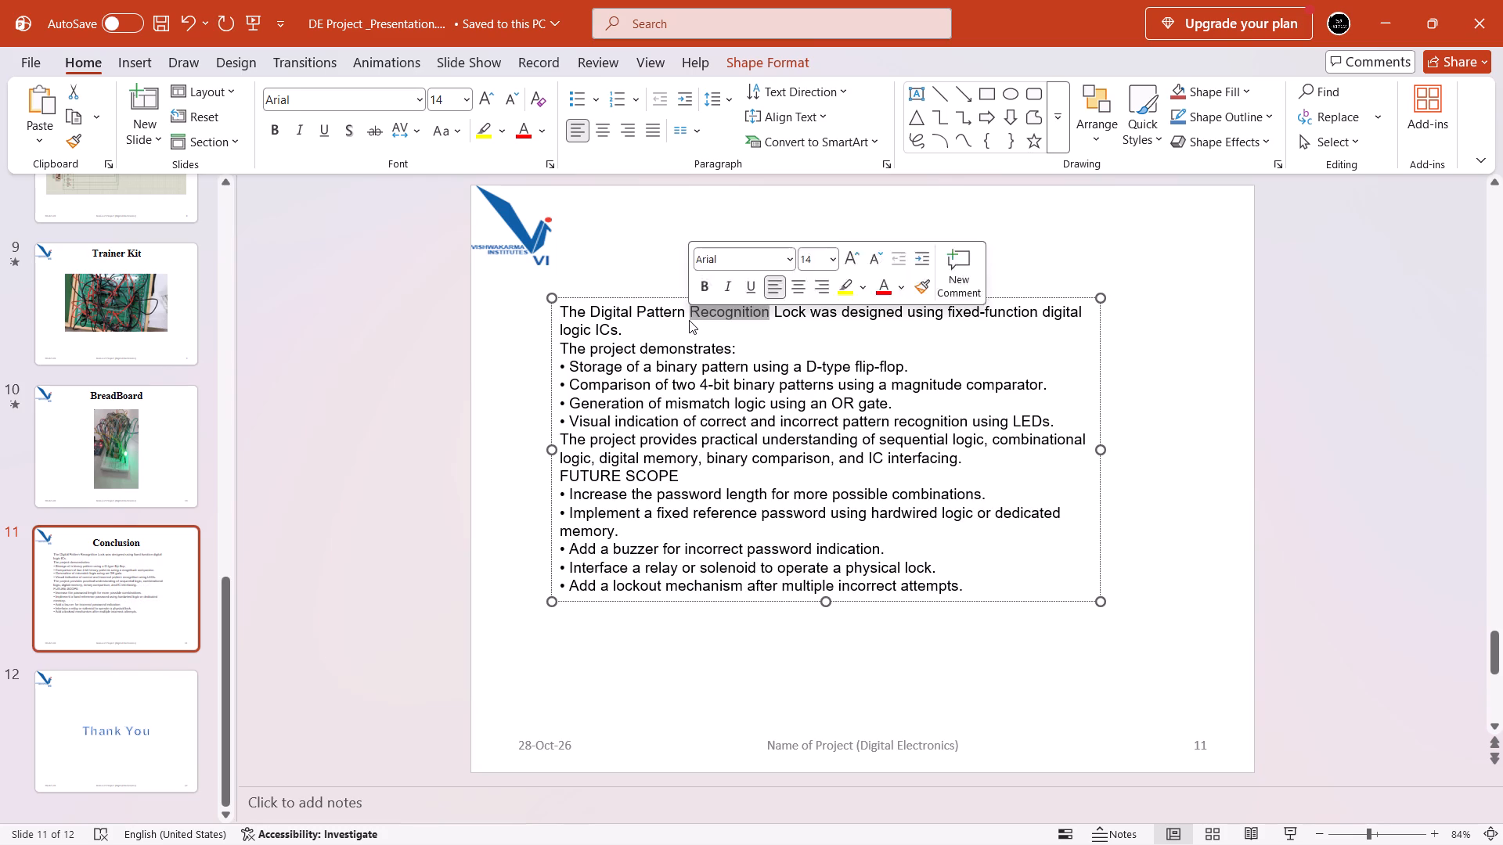
{"action": "triple_click", "coordinate": [683, 343]}
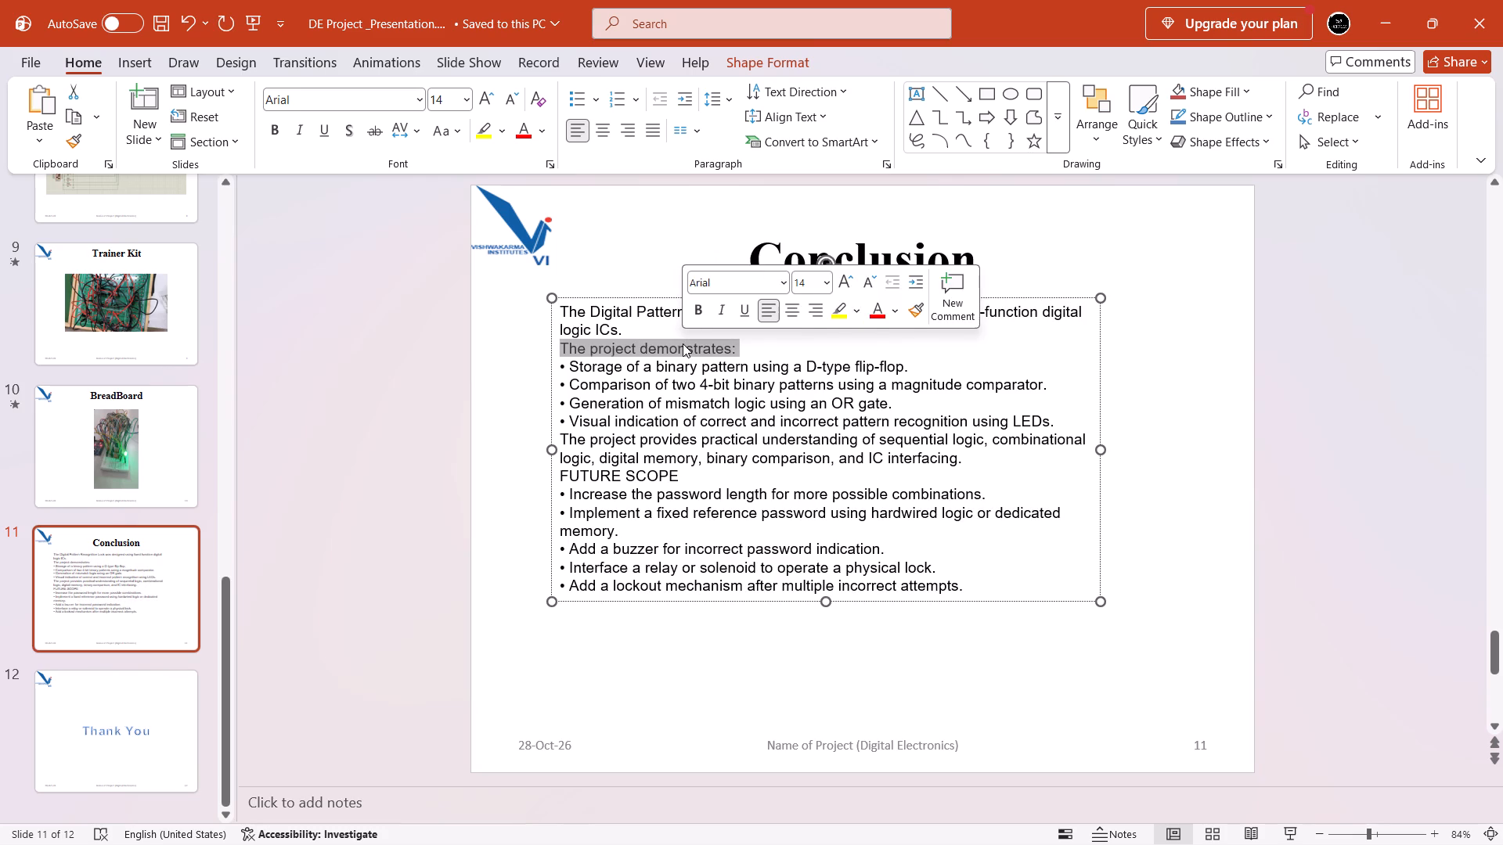
{"action": "key", "text": "ctrl+b"}
{"action": "left_click", "coordinate": [662, 415]}
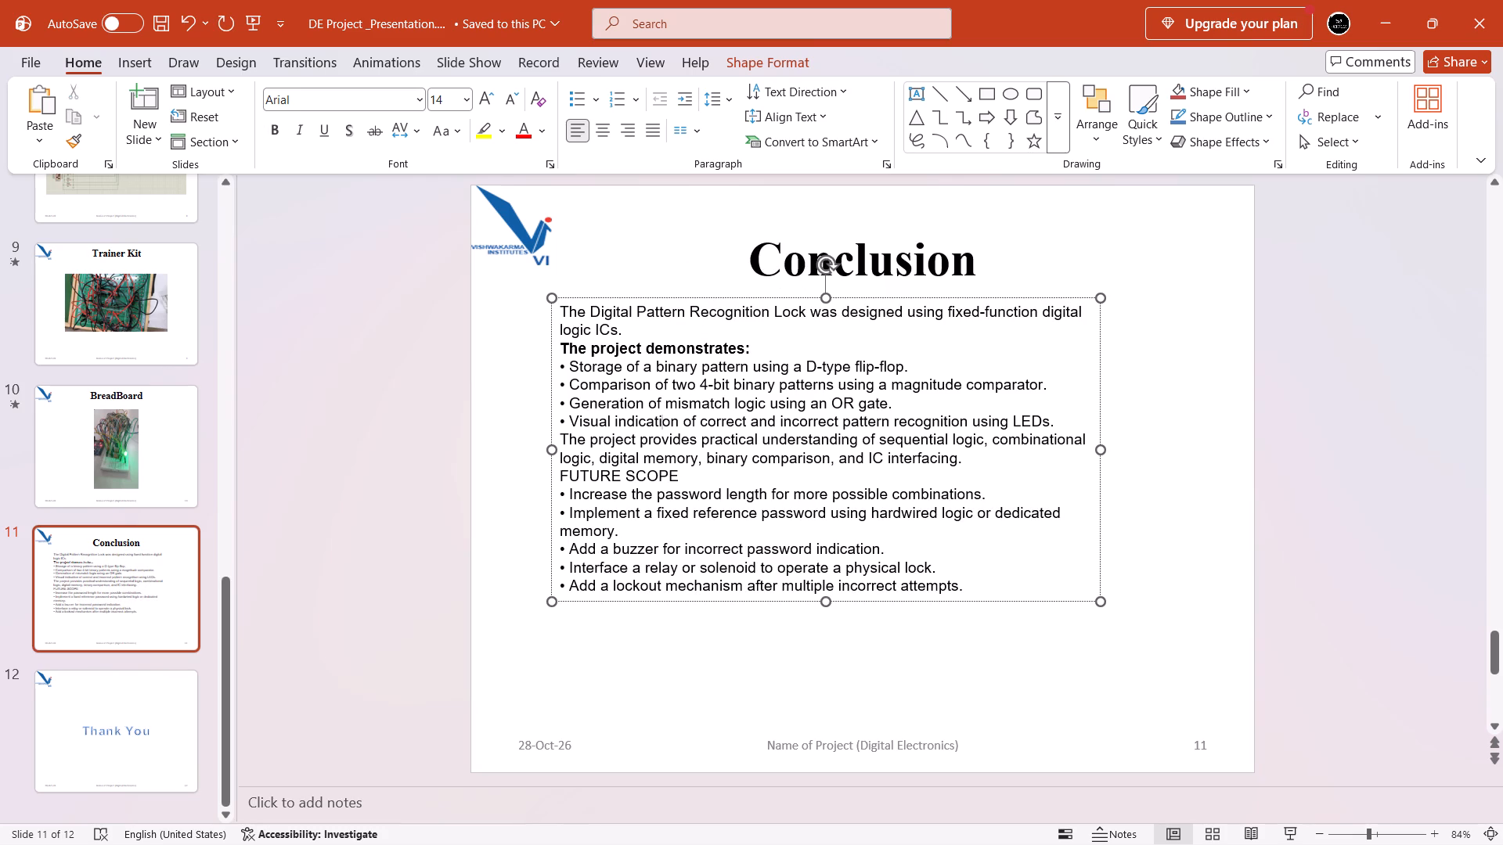
{"action": "left_click", "coordinate": [980, 463]}
{"action": "key", "text": "Return"}
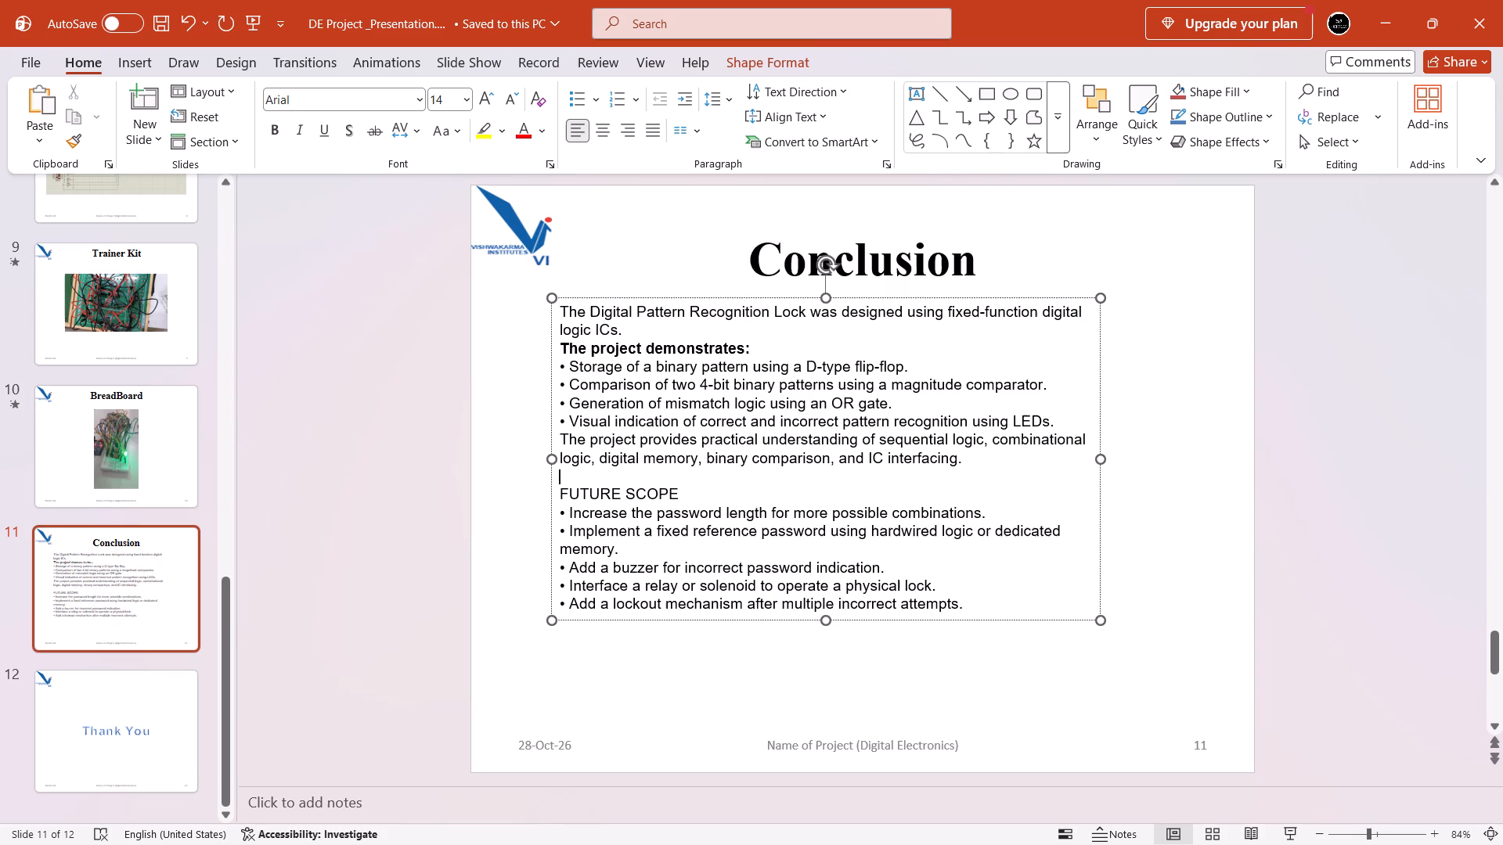
{"action": "triple_click", "coordinate": [654, 486]}
{"action": "key", "text": "ctrl+b"}
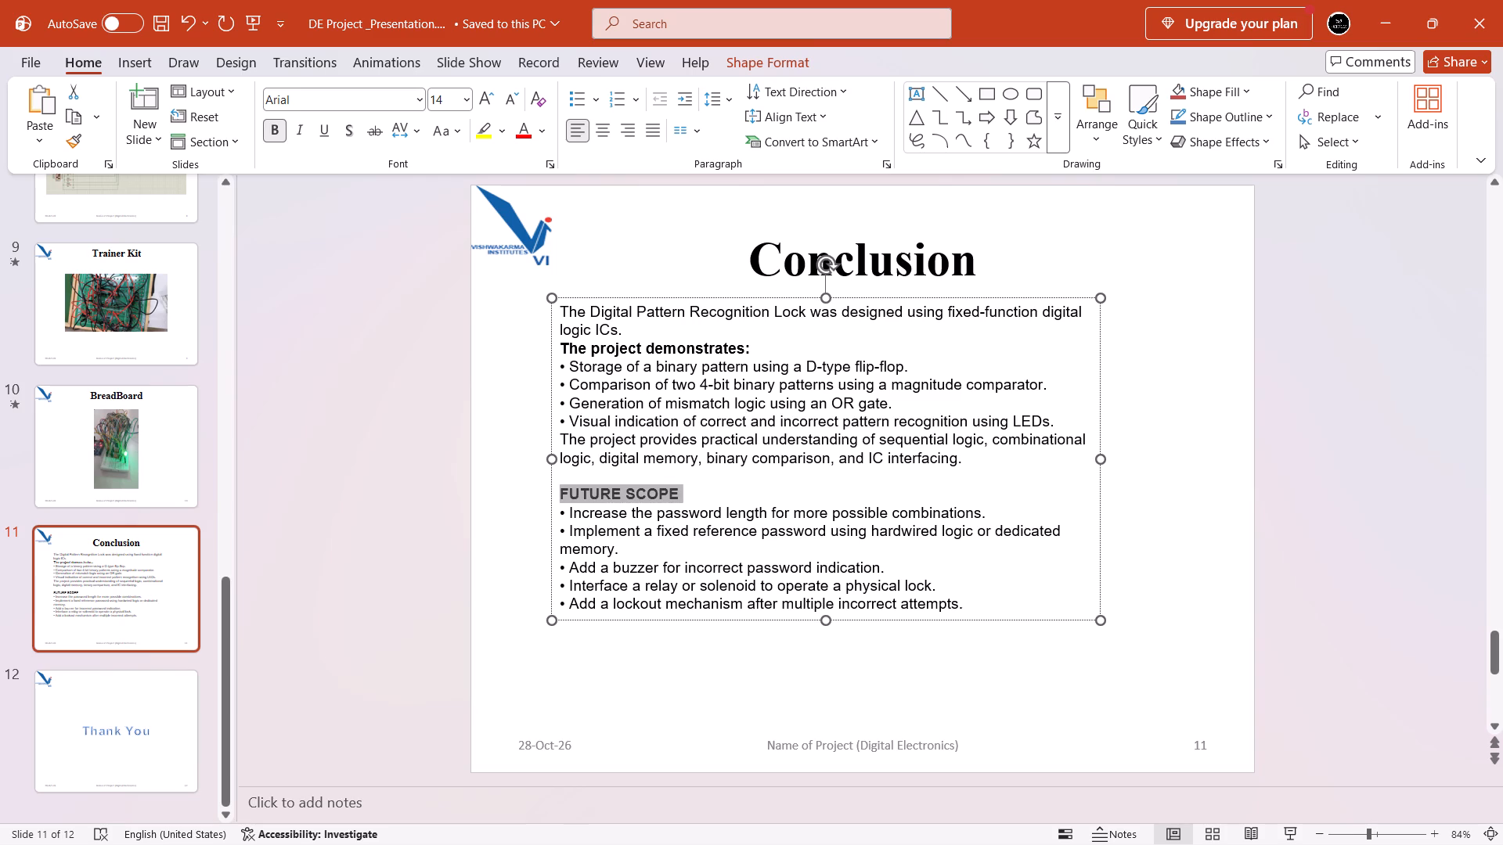
{"action": "left_click", "coordinate": [628, 577]}
Widen the Conclusion text box further and set all its text to size 16.
{"action": "left_click_drag", "start_coordinate": [1105, 455], "coordinate": [1199, 462]}
{"action": "left_click", "coordinate": [814, 490], "text": "ctrl"}
{"action": "key", "text": "ctrl+a"}
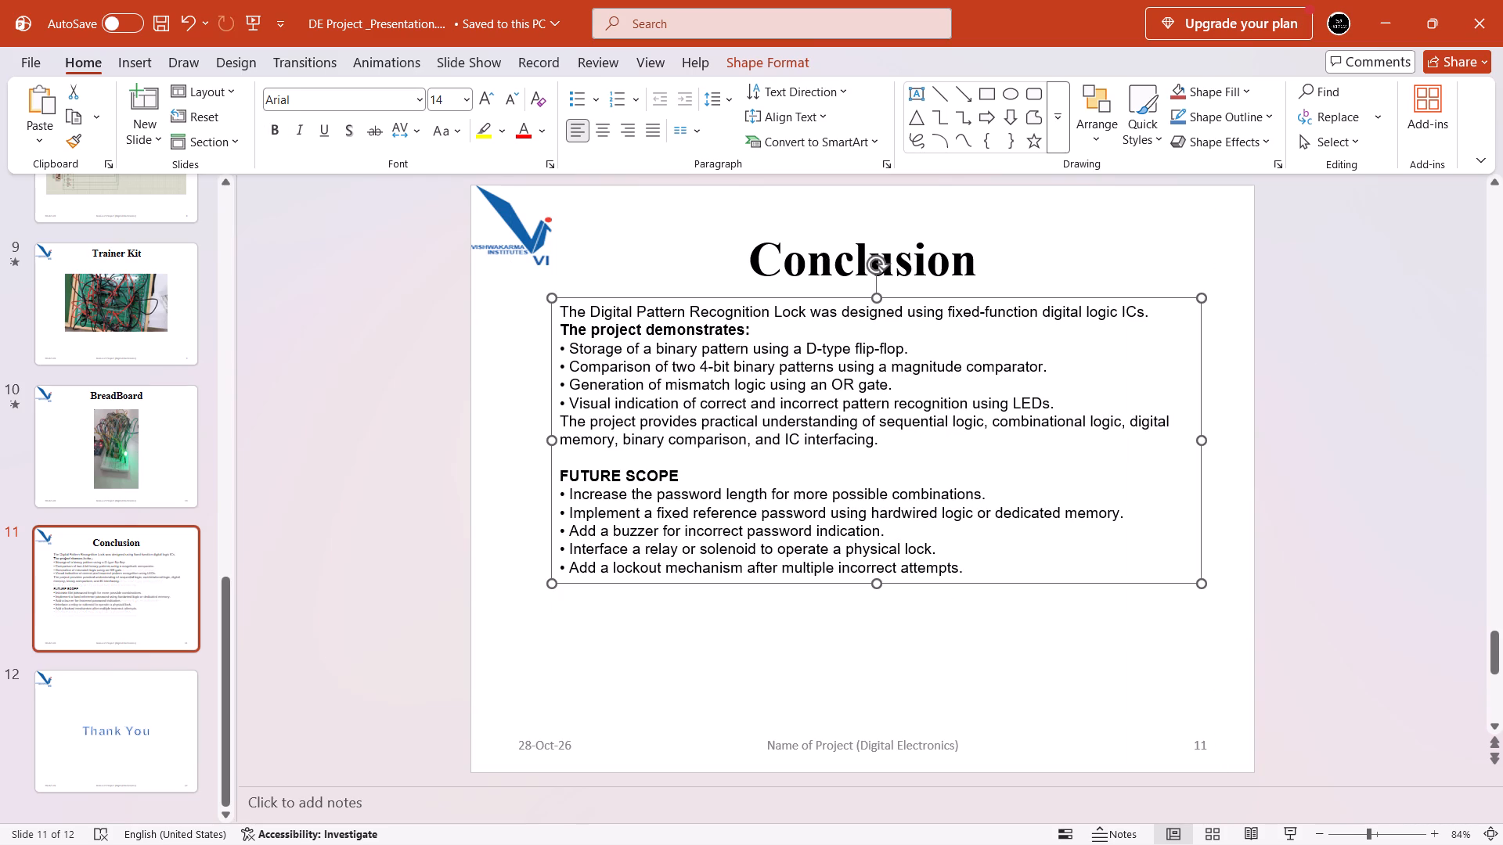
{"action": "double_click", "coordinate": [814, 490]}
{"action": "key", "text": "ctrl+a"}
{"action": "key", "text": "ctrl+a"}
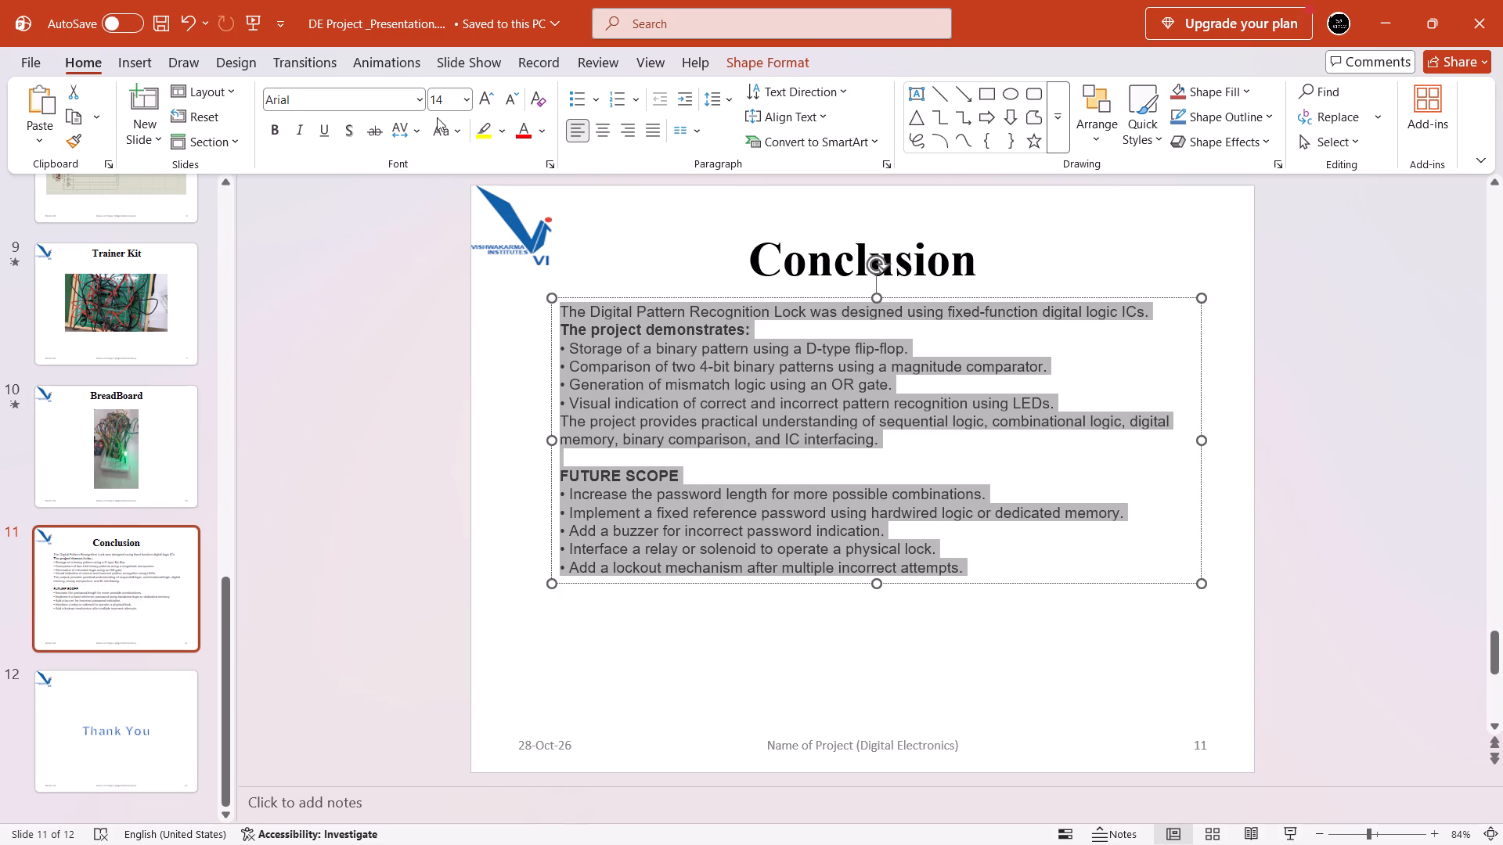
{"action": "left_click_drag", "start_coordinate": [470, 106], "coordinate": [472, 297]}
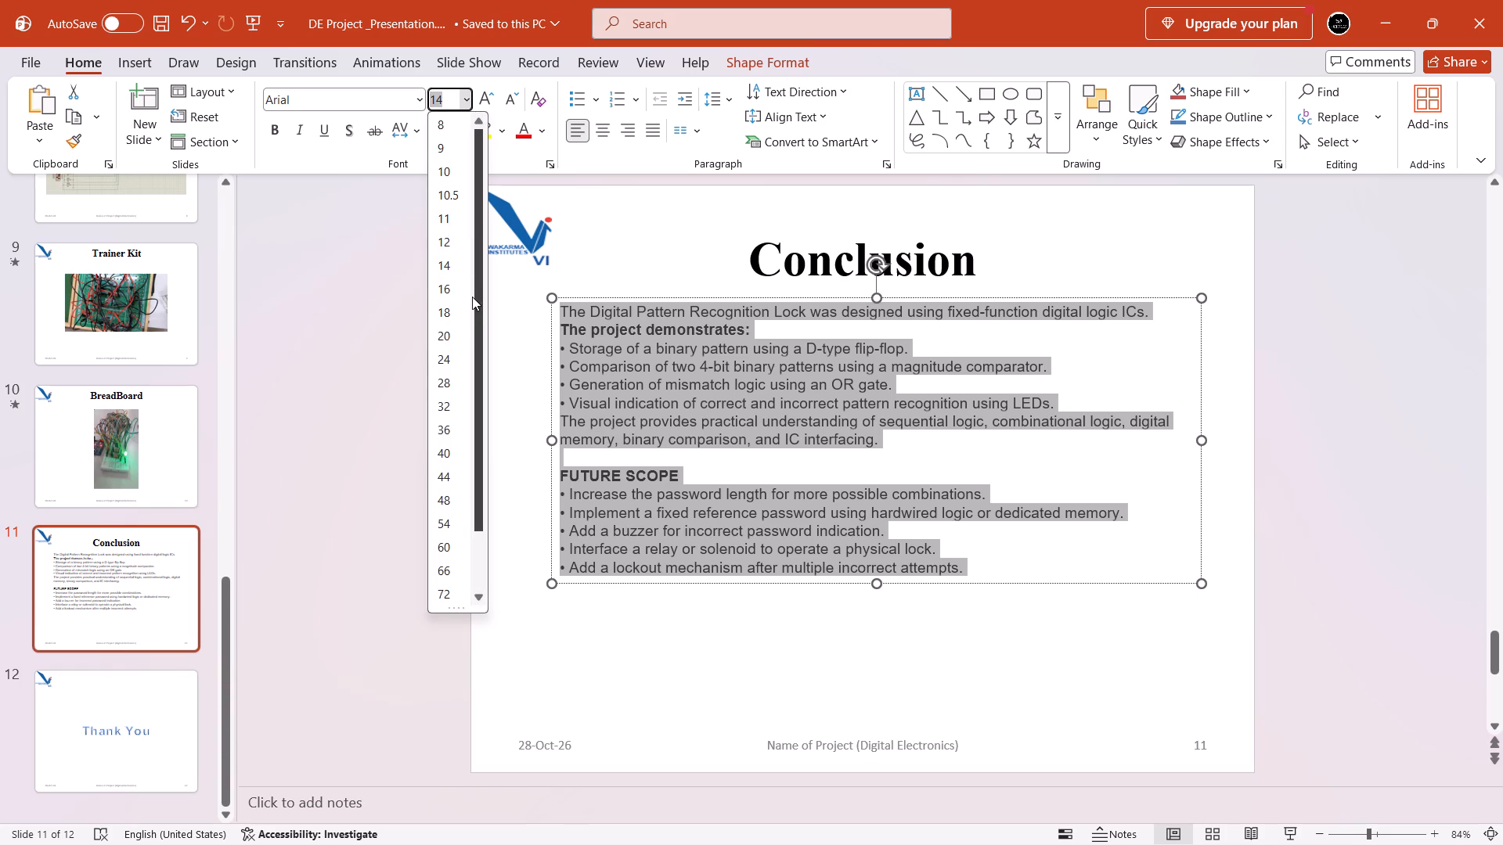
{"action": "left_click", "coordinate": [449, 296]}
Shift the Conclusion text box towards the slide's left margin and extend its width to the opposite margin.
{"action": "left_click", "coordinate": [338, 486]}
{"action": "left_click", "coordinate": [644, 594]}
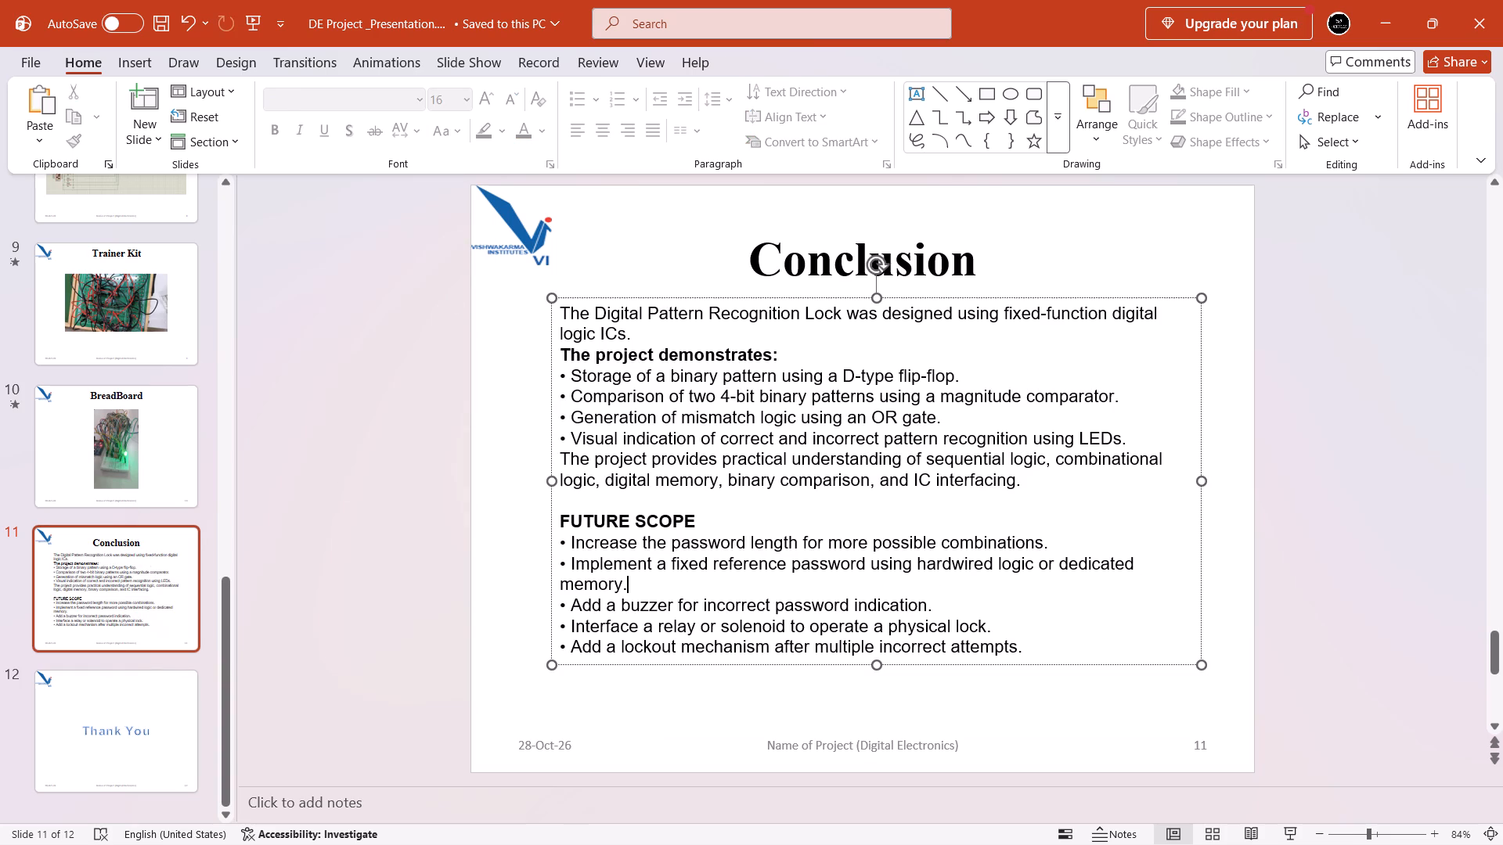
{"action": "left_click_drag", "start_coordinate": [619, 662], "coordinate": [583, 681]}
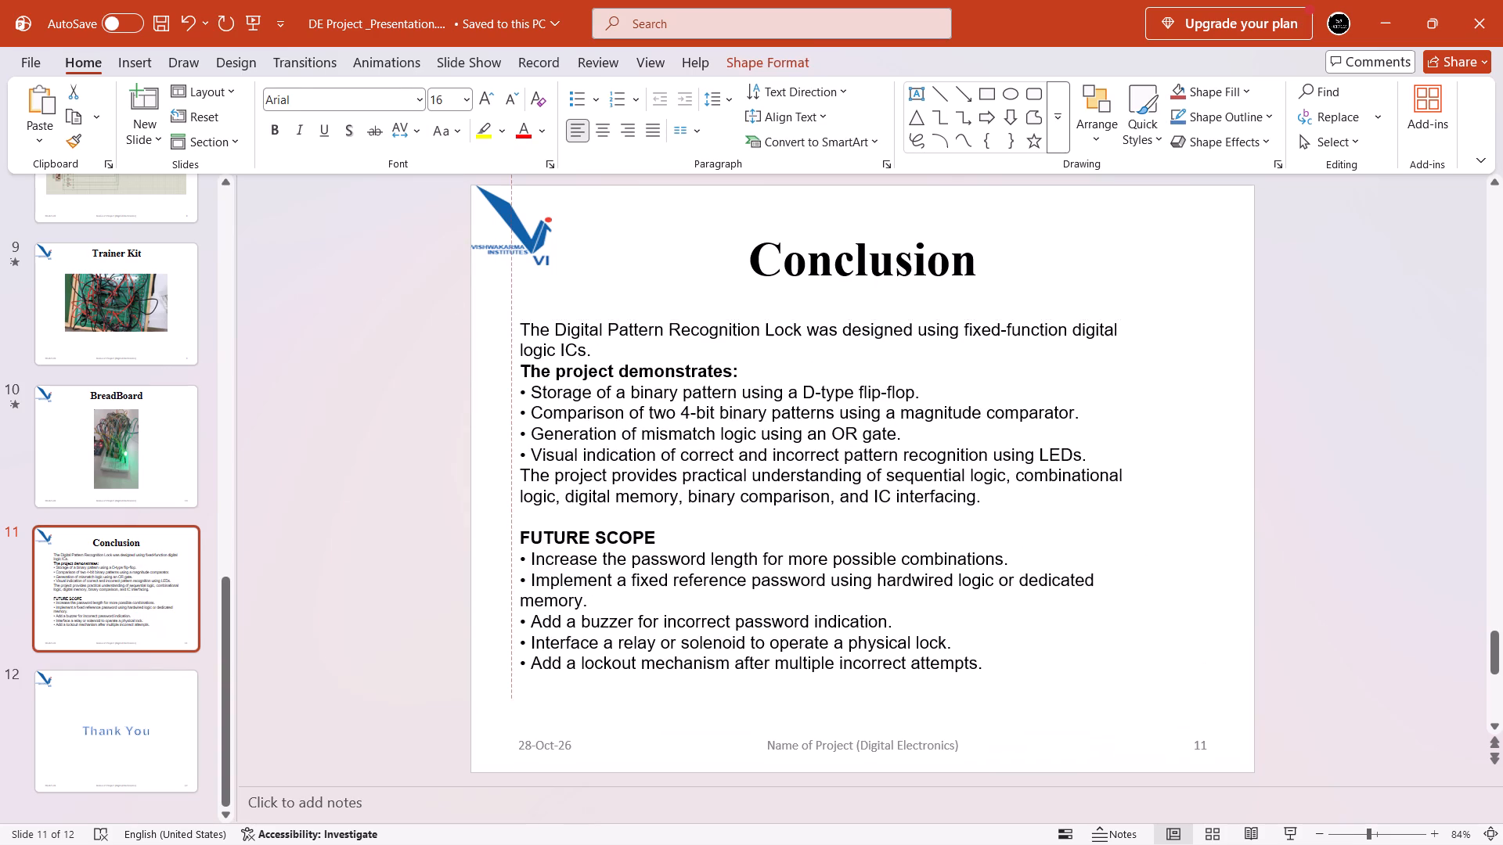
{"action": "left_click_drag", "start_coordinate": [583, 681], "coordinate": [586, 676]}
{"action": "left_click_drag", "start_coordinate": [1169, 496], "coordinate": [1212, 492]}
{"action": "left_click", "coordinate": [1327, 495]}
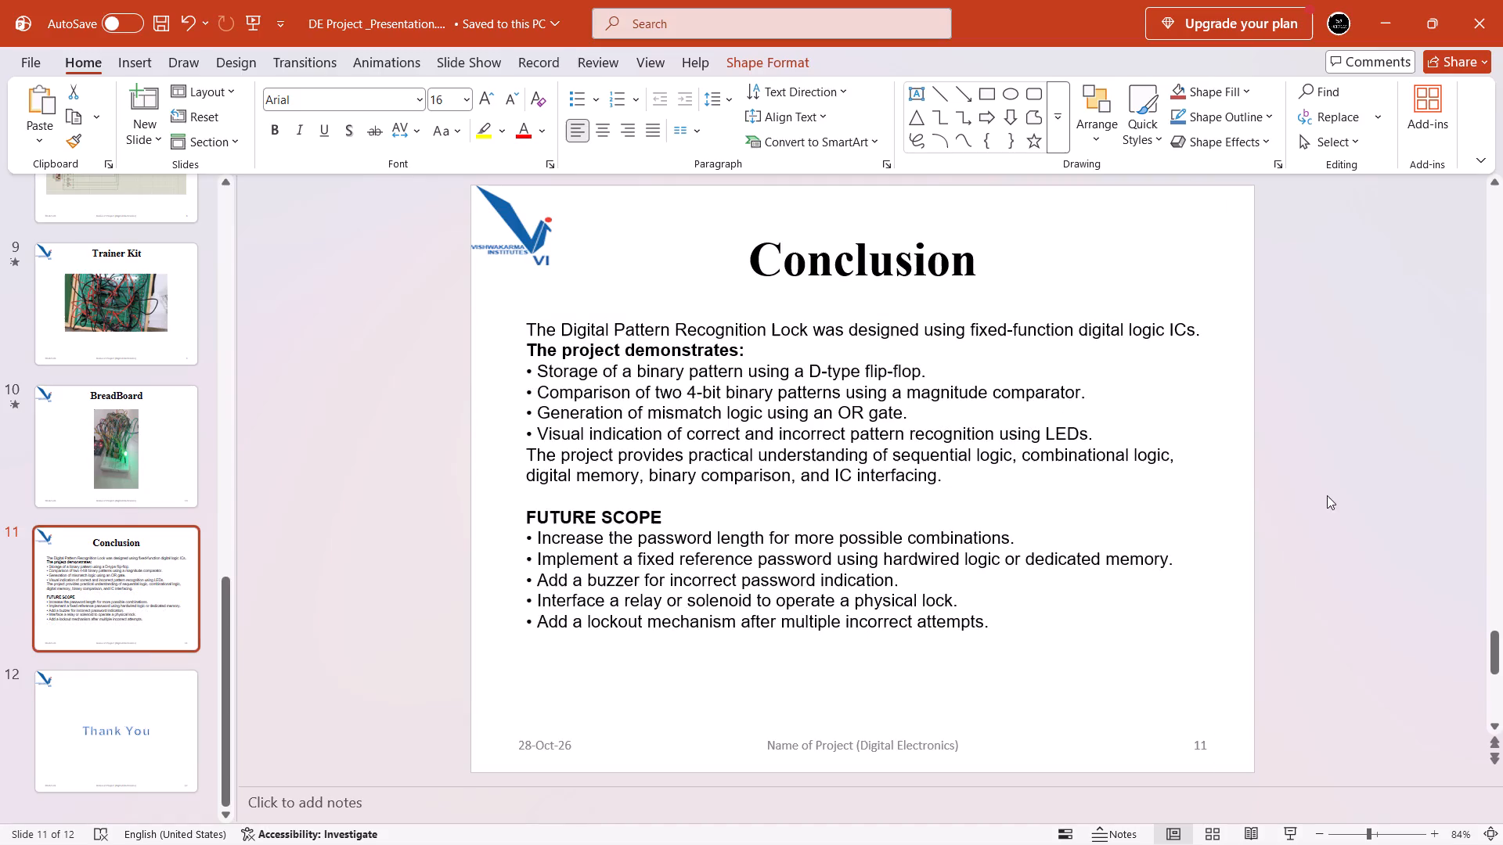
Replace the footer text on the title slide with "Digital Pattern Recognition Lock".
{"action": "left_click", "coordinate": [136, 689]}
{"action": "scroll", "coordinate": [136, 689], "scroll_direction": "up", "scroll_amount": 20}
{"action": "scroll", "coordinate": [136, 689], "scroll_direction": "up", "scroll_amount": 5}
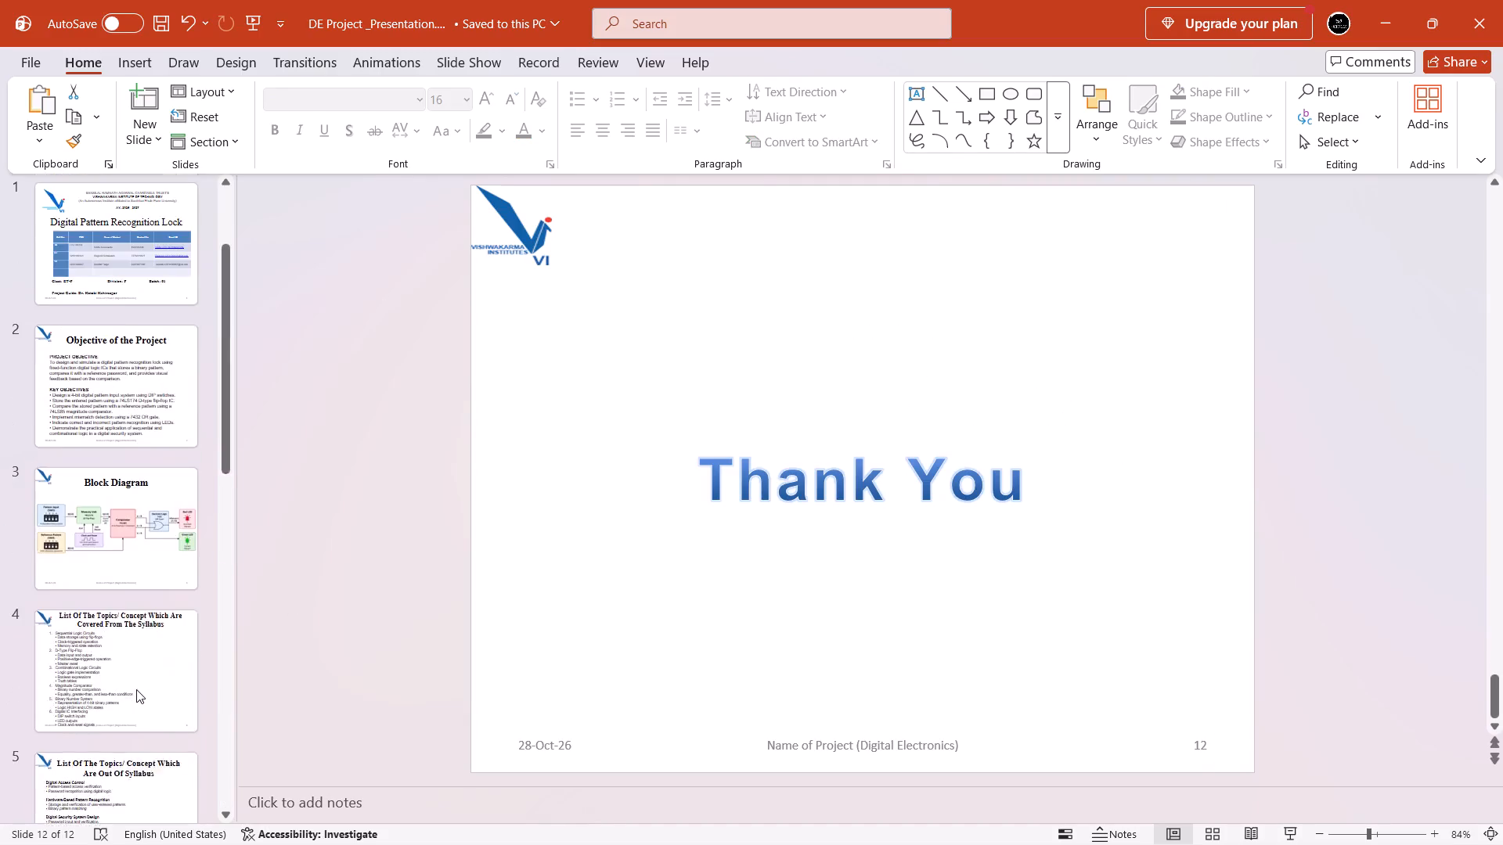
{"action": "scroll", "coordinate": [136, 689], "scroll_direction": "up", "scroll_amount": 12}
{"action": "scroll", "coordinate": [157, 343], "scroll_direction": "up", "scroll_amount": 8}
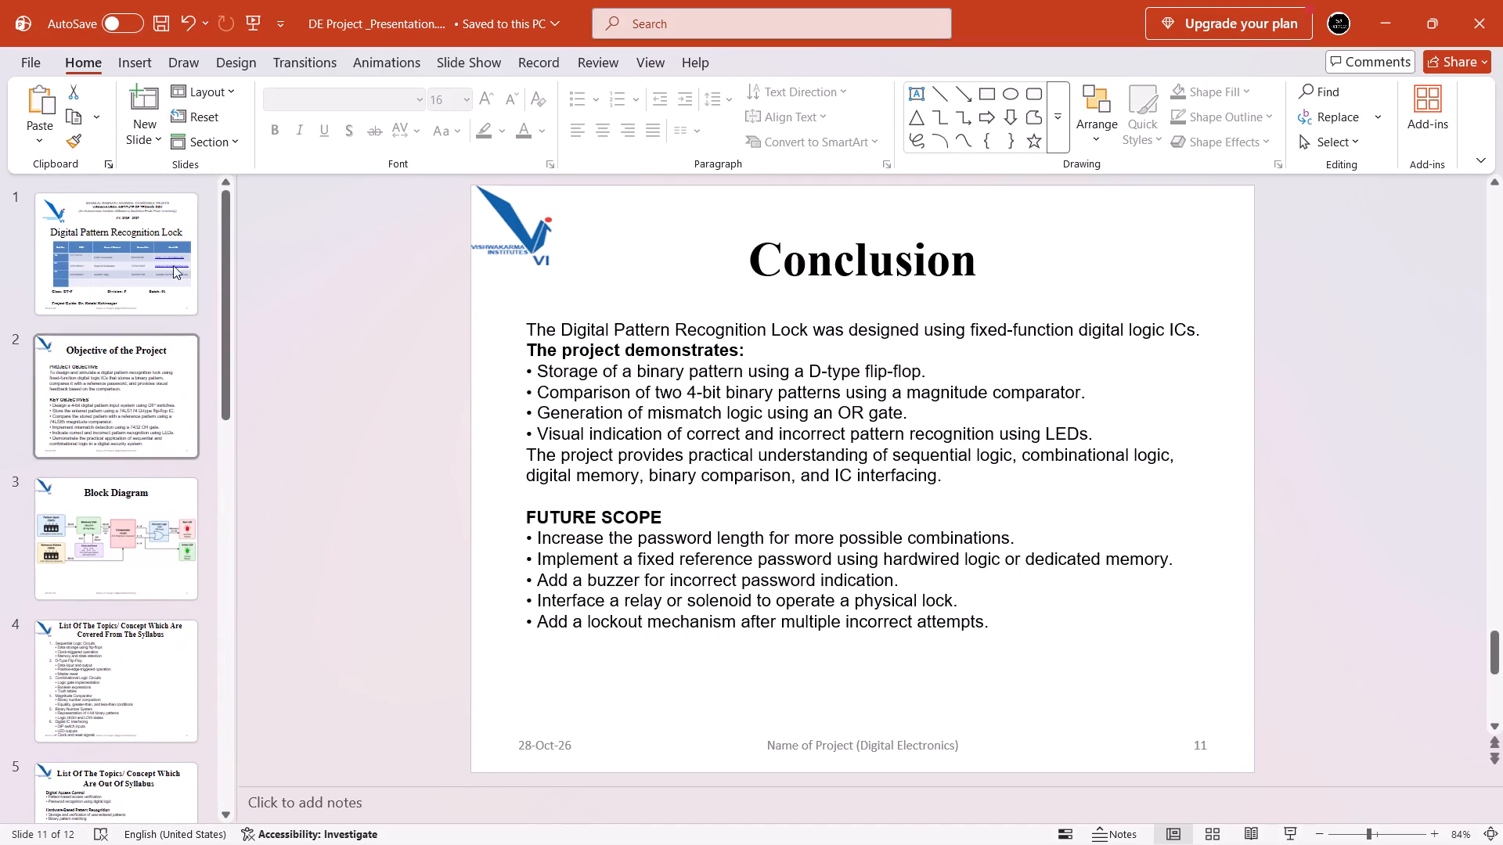
{"action": "left_click", "coordinate": [171, 258]}
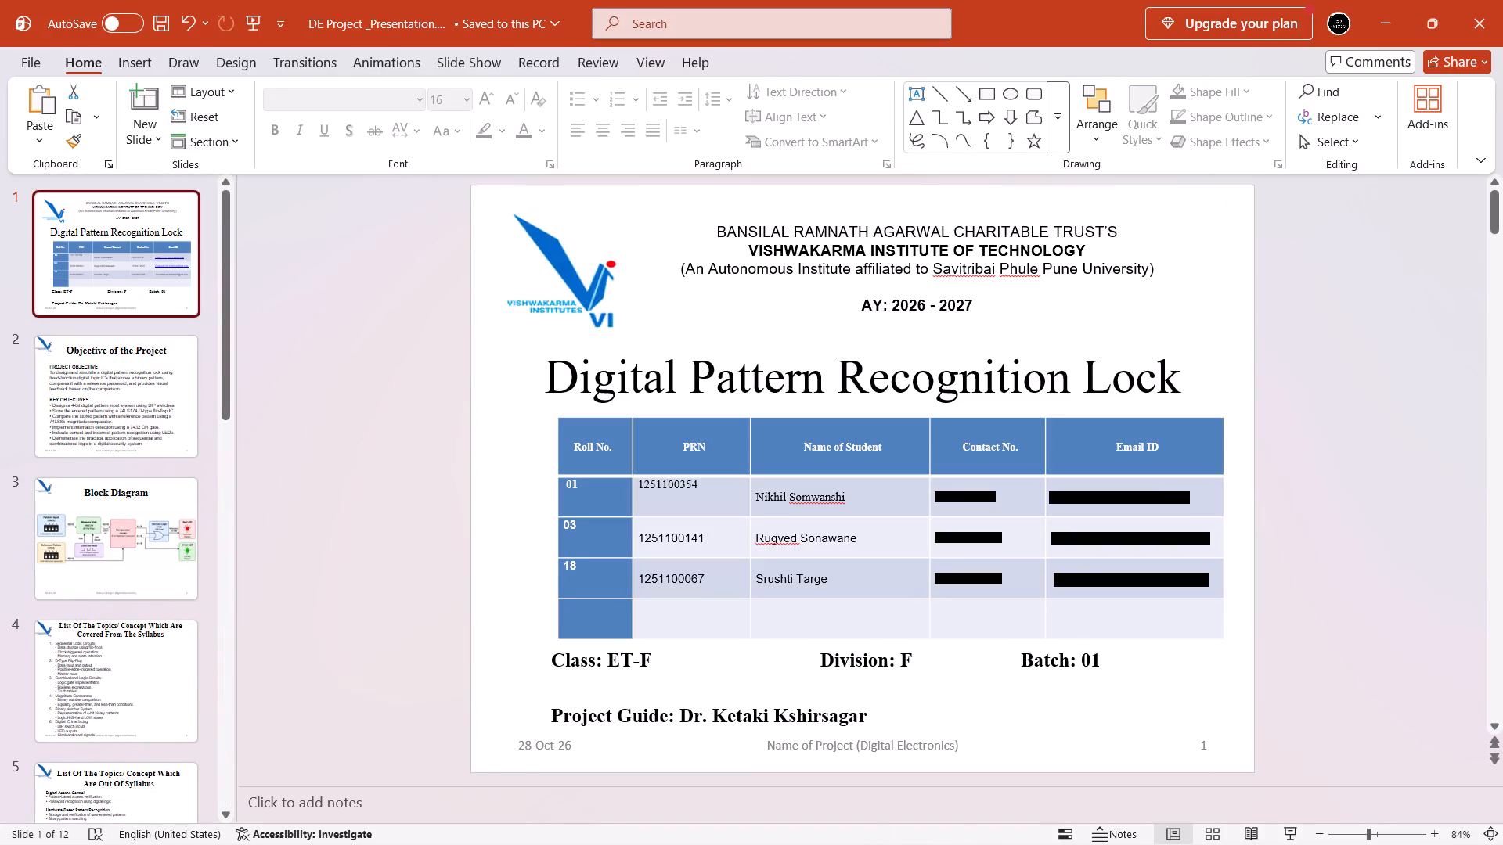
{"action": "left_click", "coordinate": [835, 740]}
{"action": "triple_click", "coordinate": [835, 740]}
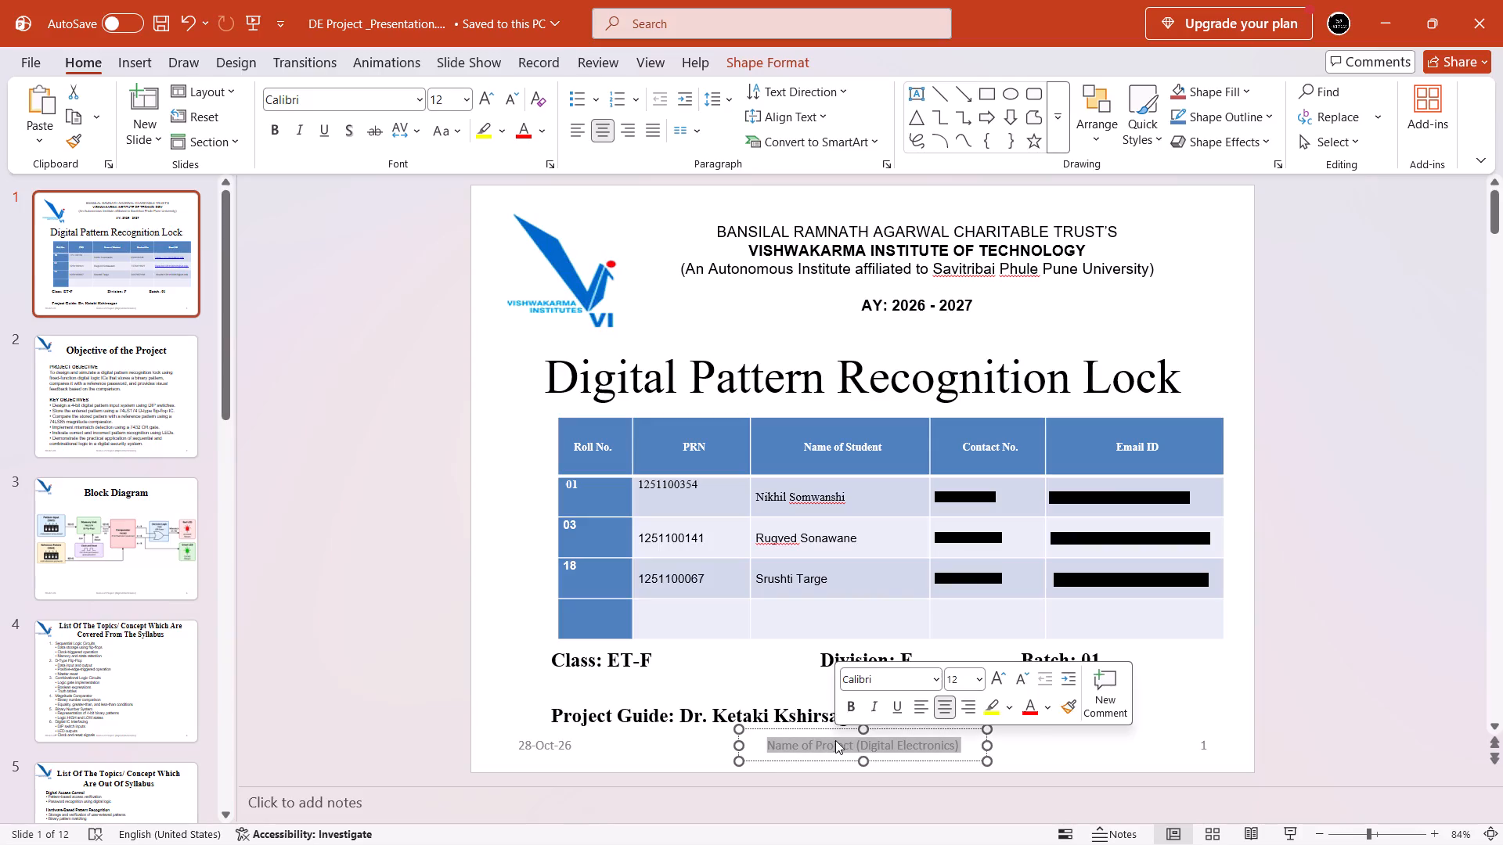
{"action": "type", "text": "Digital Pattern Recognition Lock"}
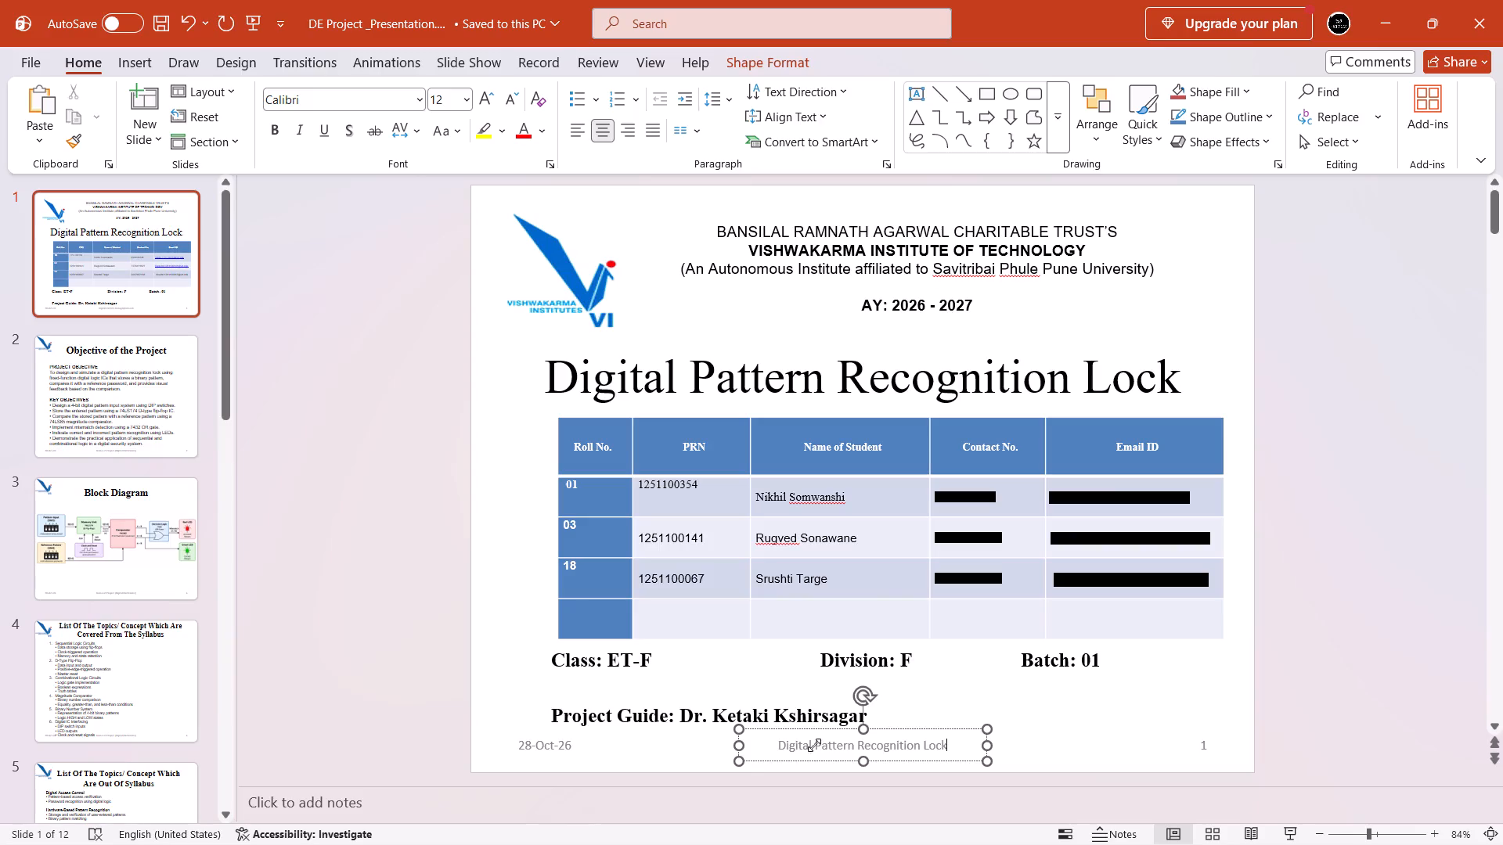
{"action": "left_click", "coordinate": [405, 656]}
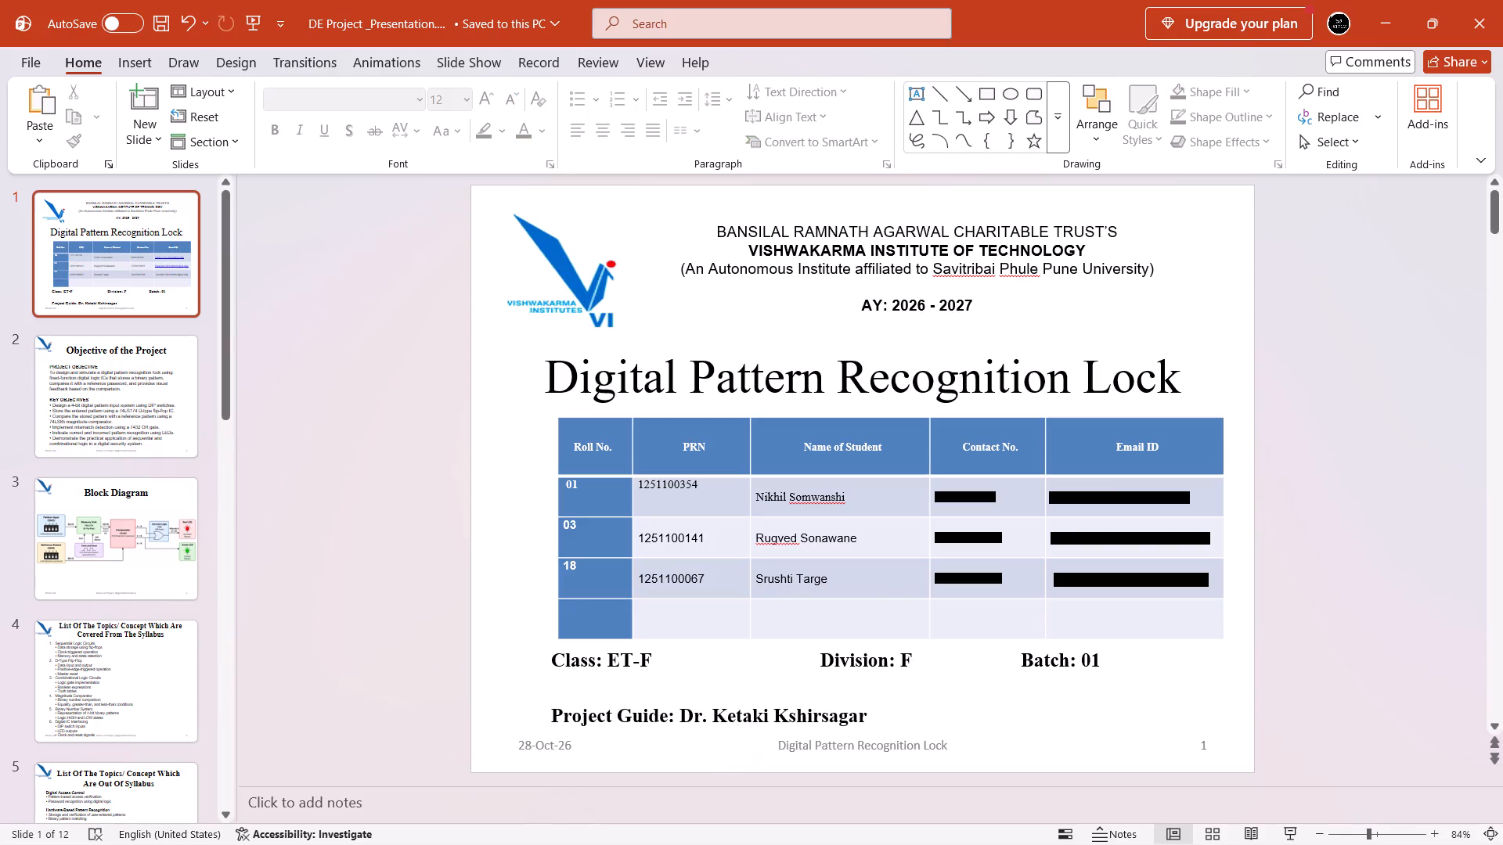
Copy the title slide's footer box and put it in place of the old footer on the Objective of the Project slide.
{"action": "left_click", "coordinate": [805, 743]}
{"action": "key", "text": "ctrl+c"}
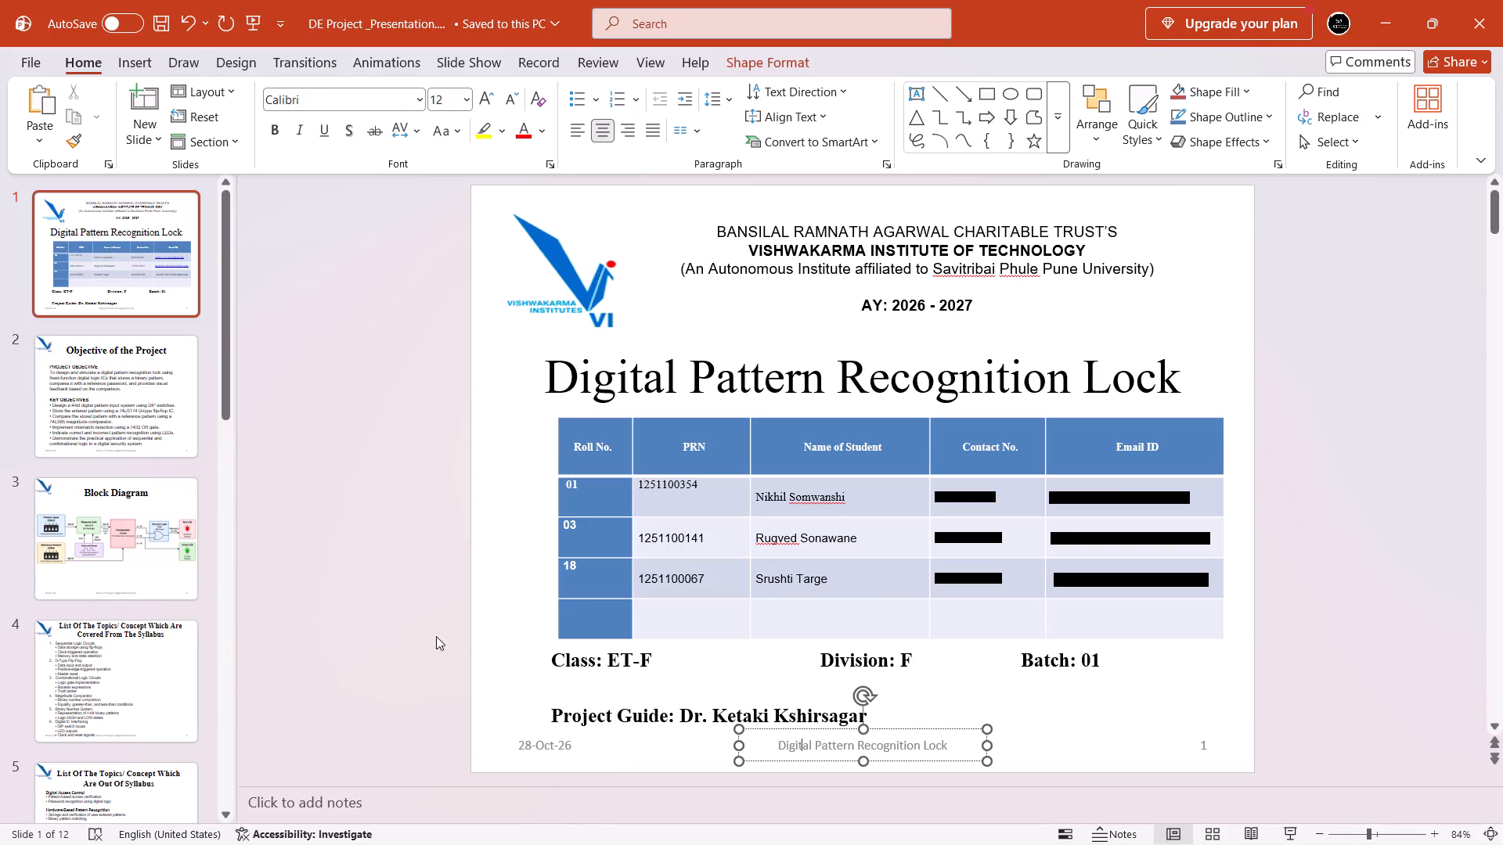
{"action": "left_click", "coordinate": [384, 635]}
{"action": "left_click", "coordinate": [852, 732]}
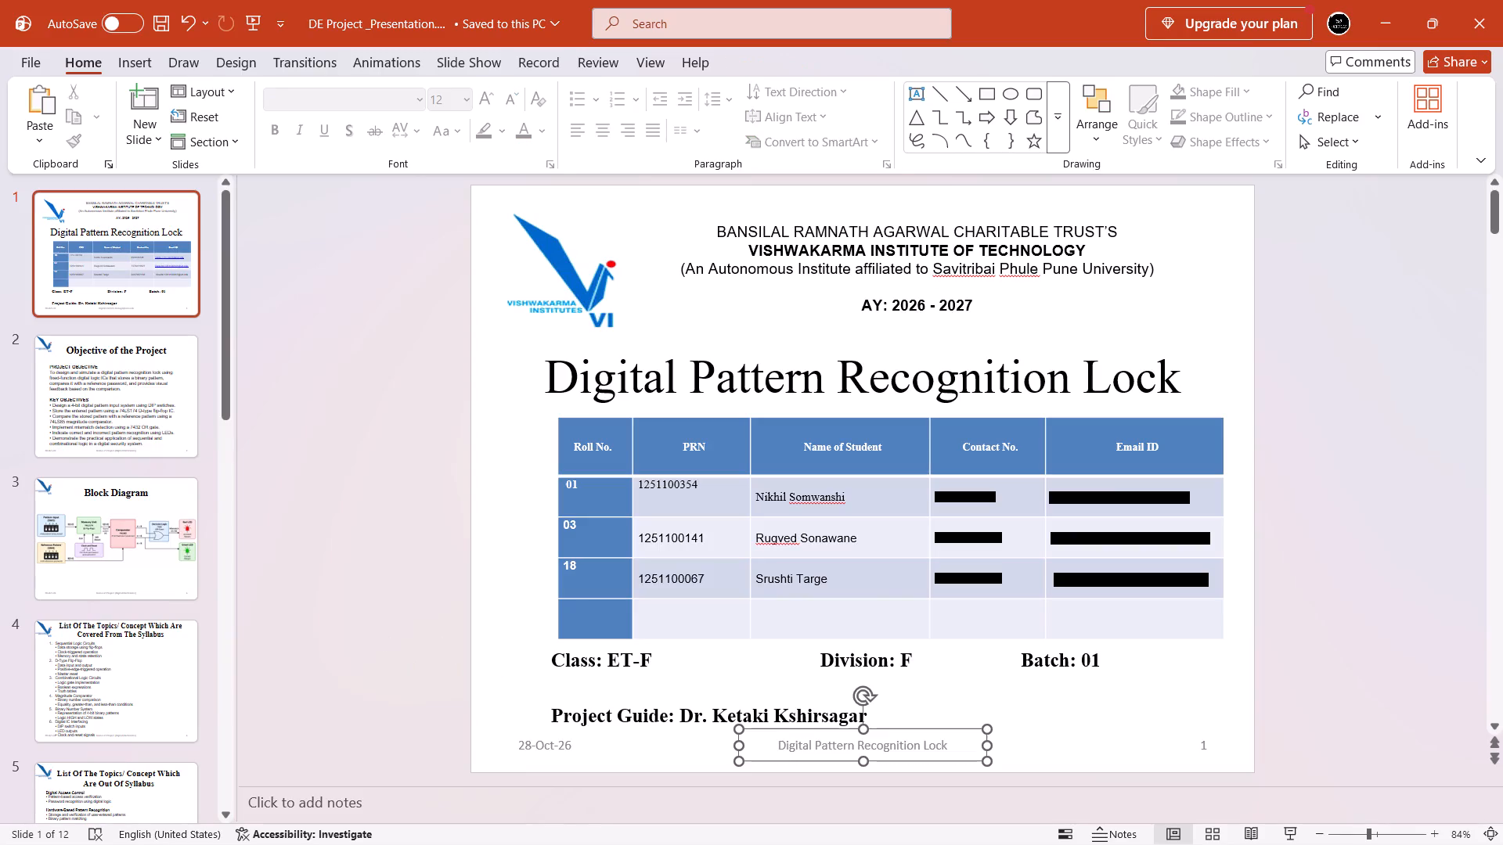
{"action": "key", "text": "ctrl+c"}
{"action": "left_click", "coordinate": [478, 546]}
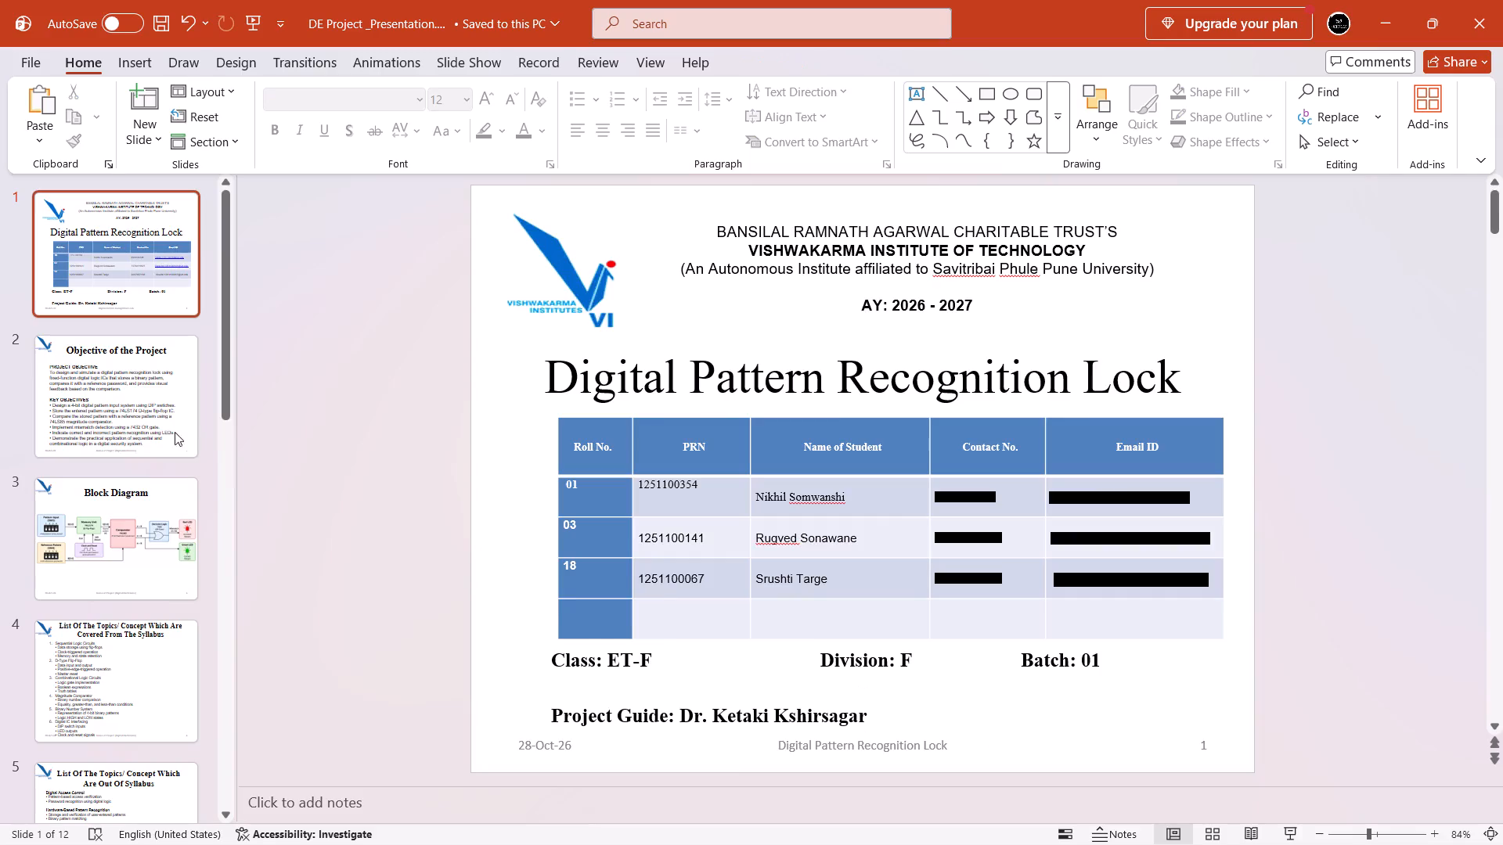
{"action": "left_click", "coordinate": [124, 413]}
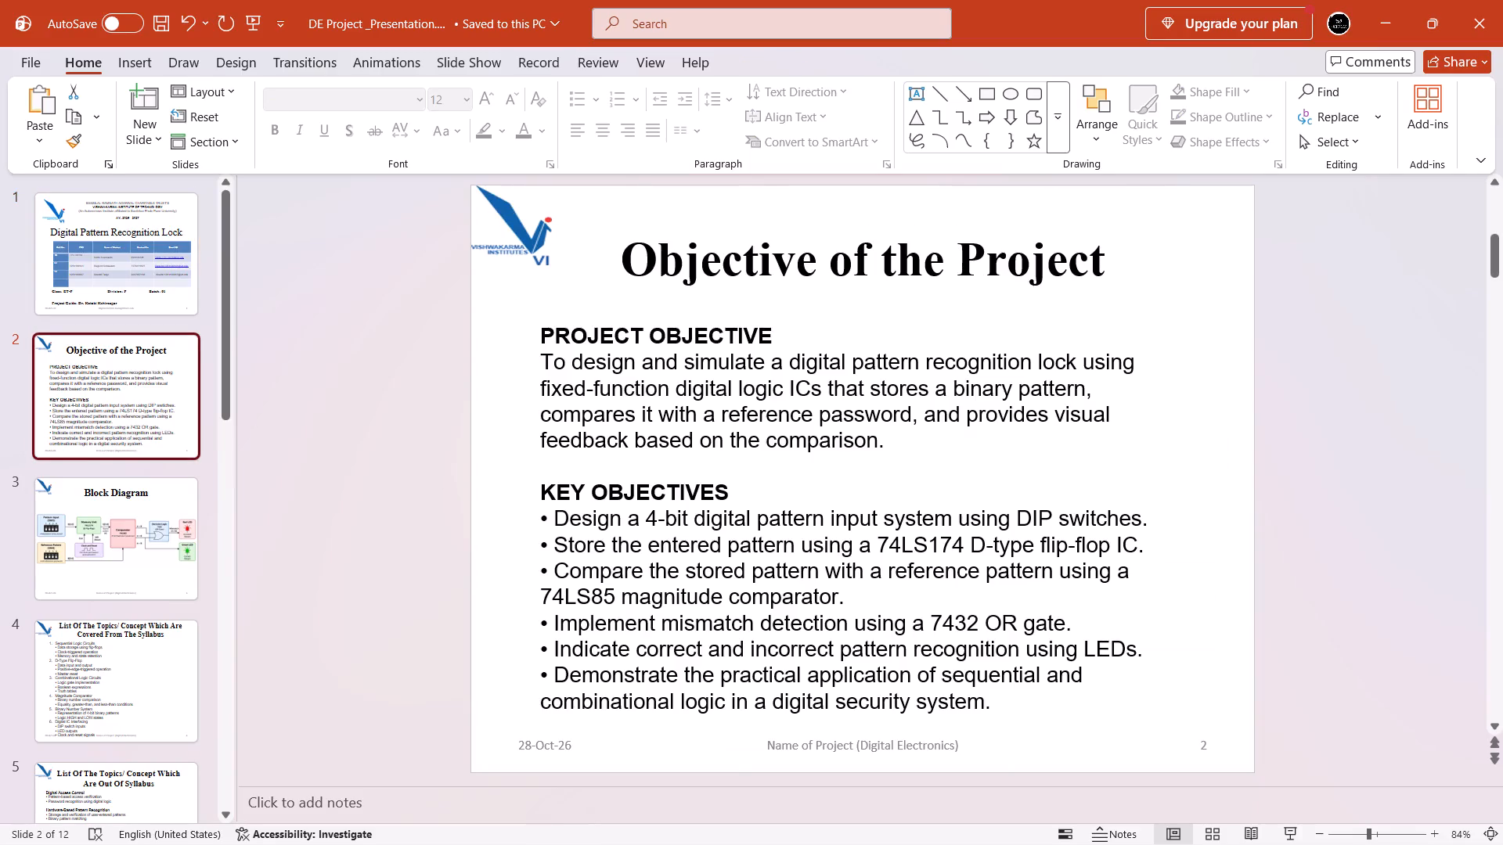
{"action": "left_click", "coordinate": [791, 735]}
{"action": "key", "text": "Delete"}
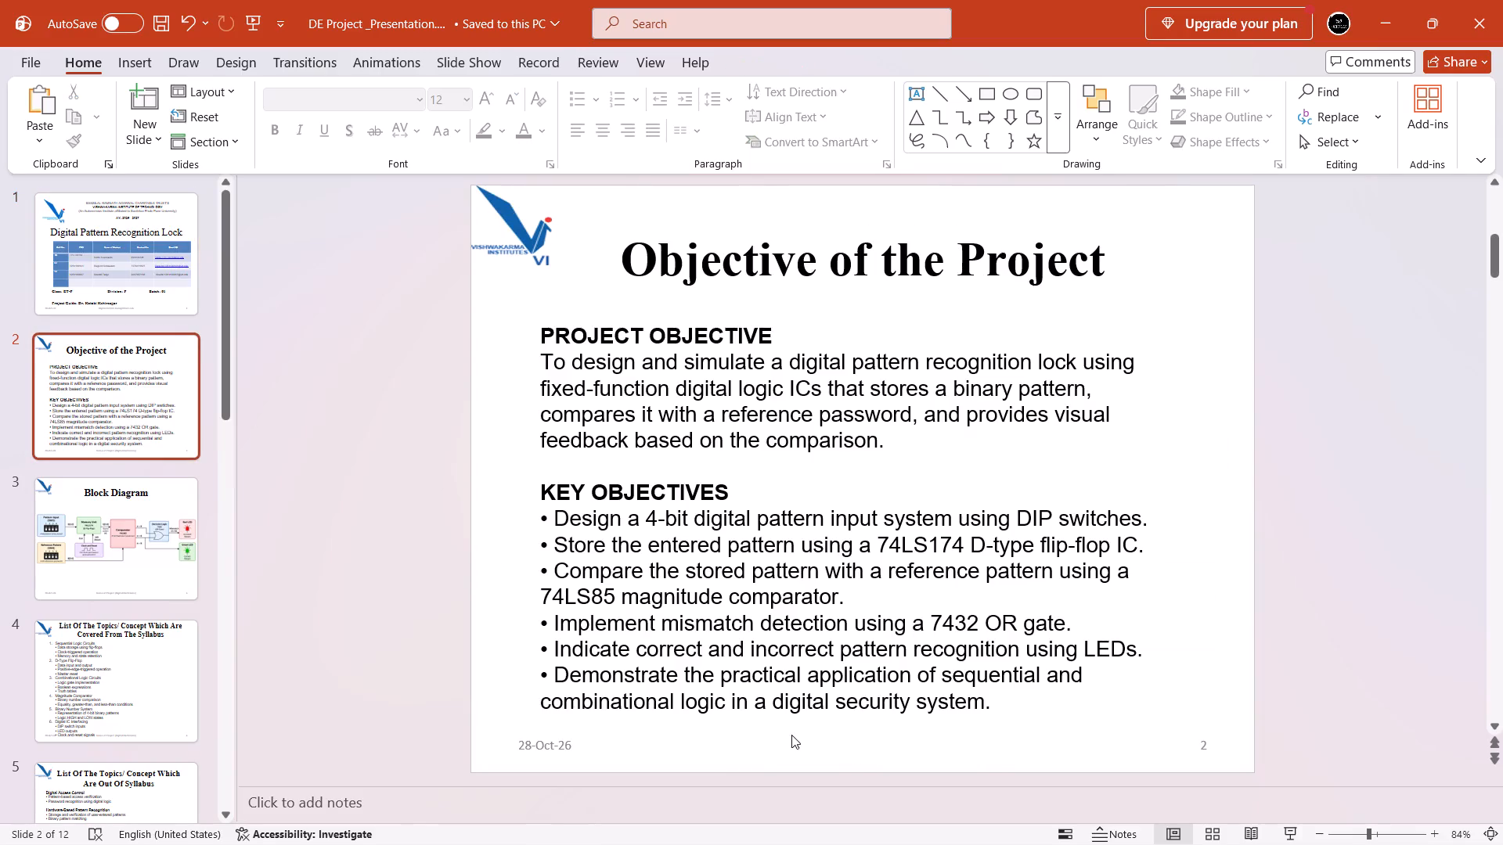
{"action": "key", "text": "ctrl+v"}
{"action": "left_click", "coordinate": [362, 590]}
Replace the footer on the Block Diagram slide with the copied "Digital Pattern Recognition Lock" footer.
{"action": "key", "text": "Down"}
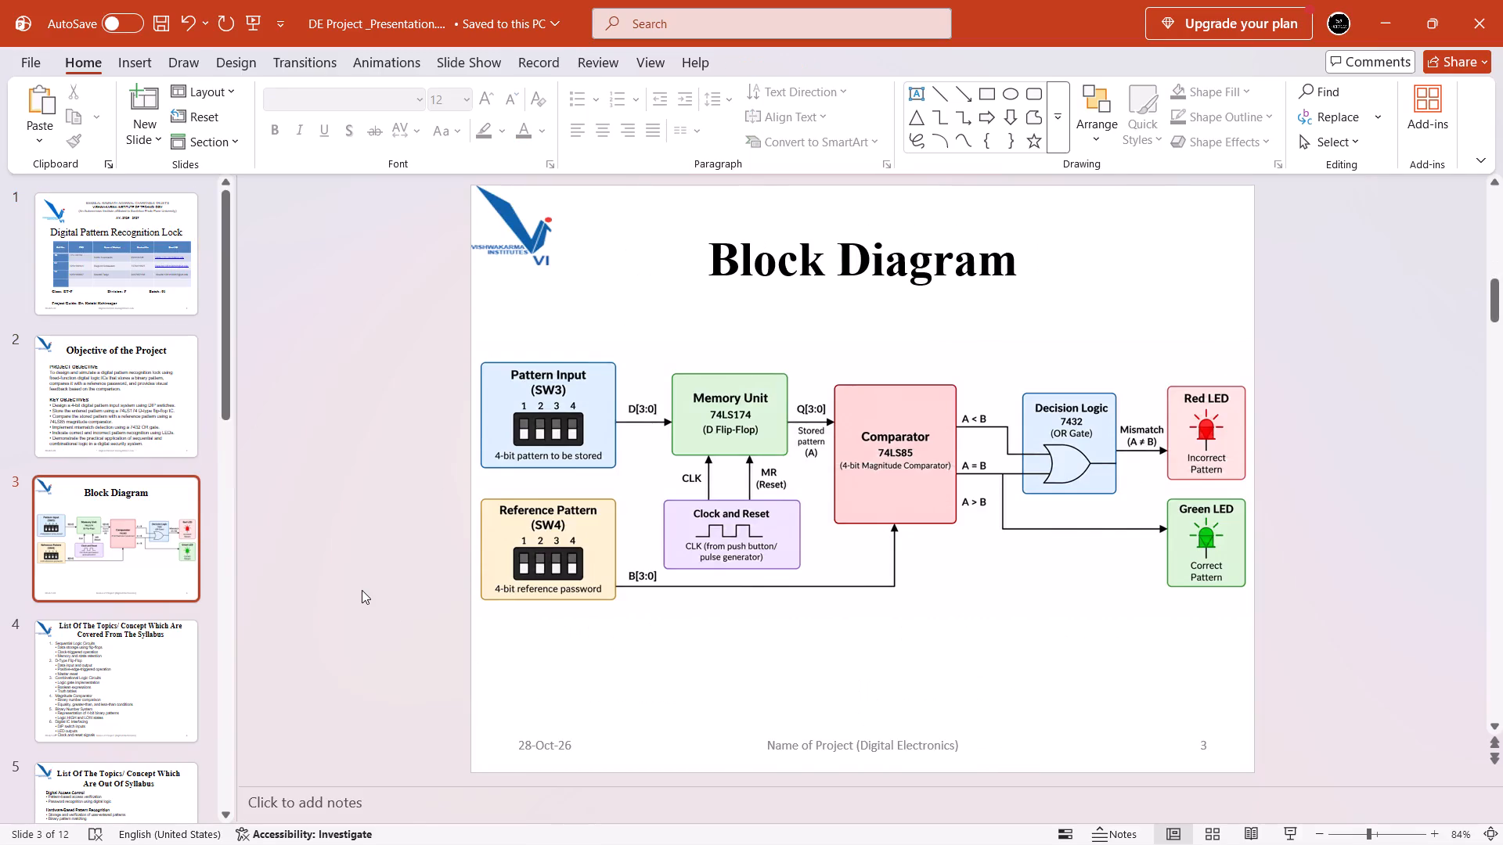
{"action": "left_click", "coordinate": [878, 731]}
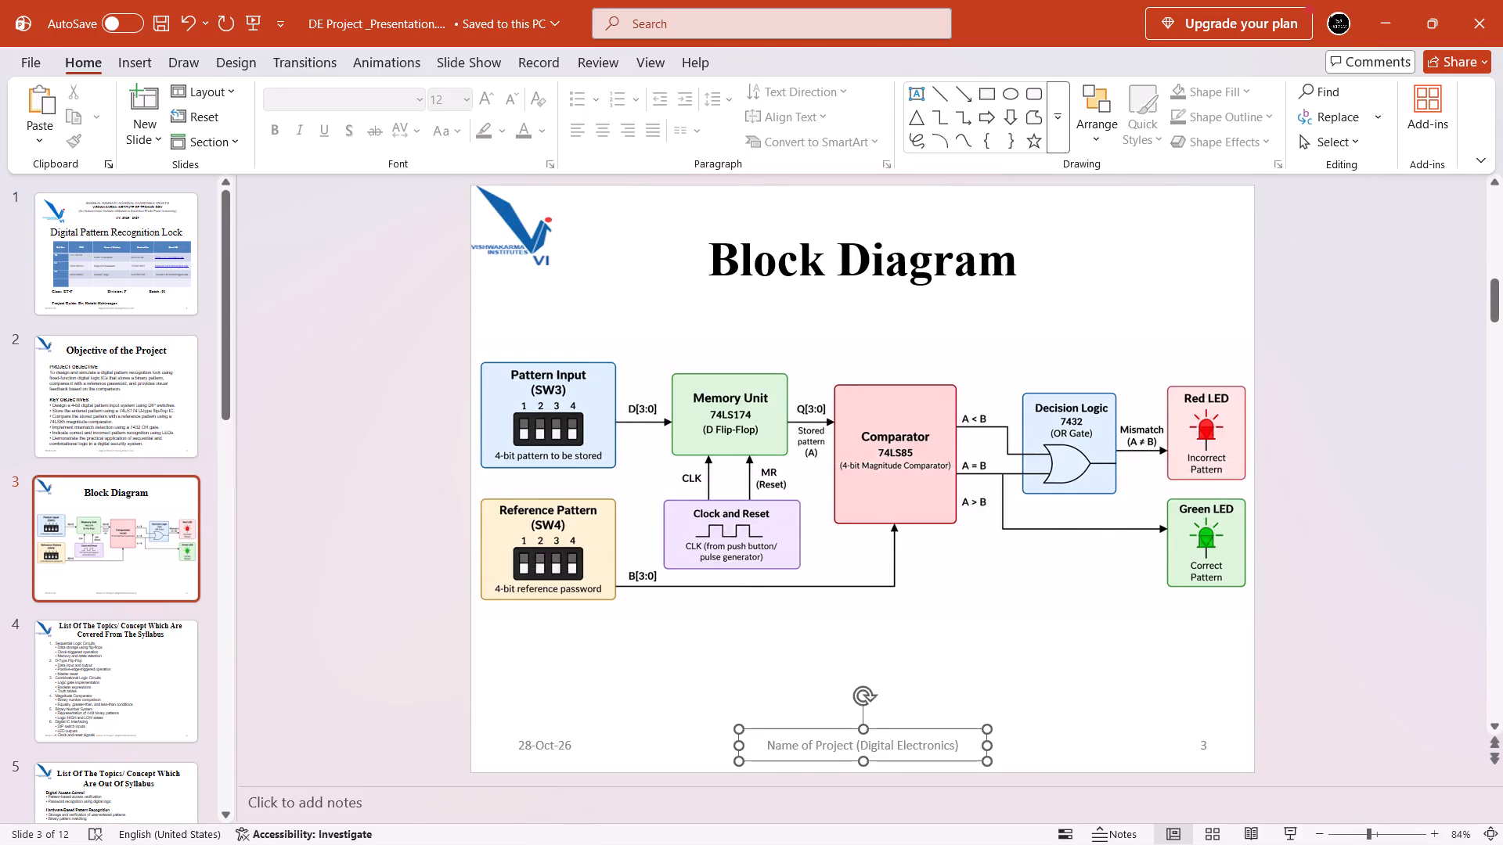
{"action": "key", "text": "Delete"}
{"action": "key", "text": "ctrl+v"}
{"action": "left_click", "coordinate": [358, 523]}
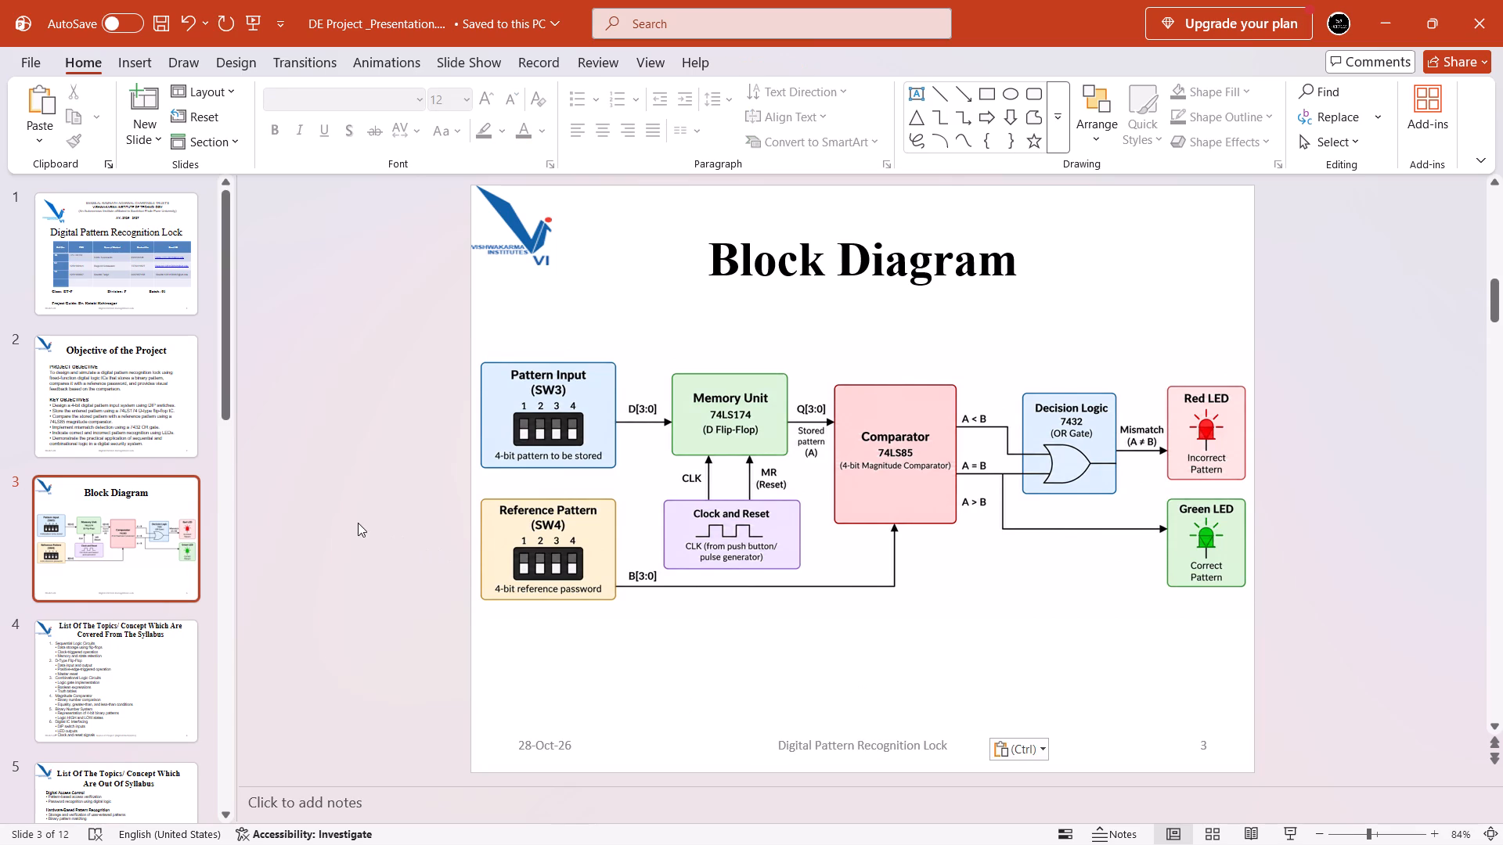
Replace the footer on slide 4, the topics covered from the syllabus, with the copied "Digital Pattern Recognition Lock" footer.
{"action": "key", "text": "Down"}
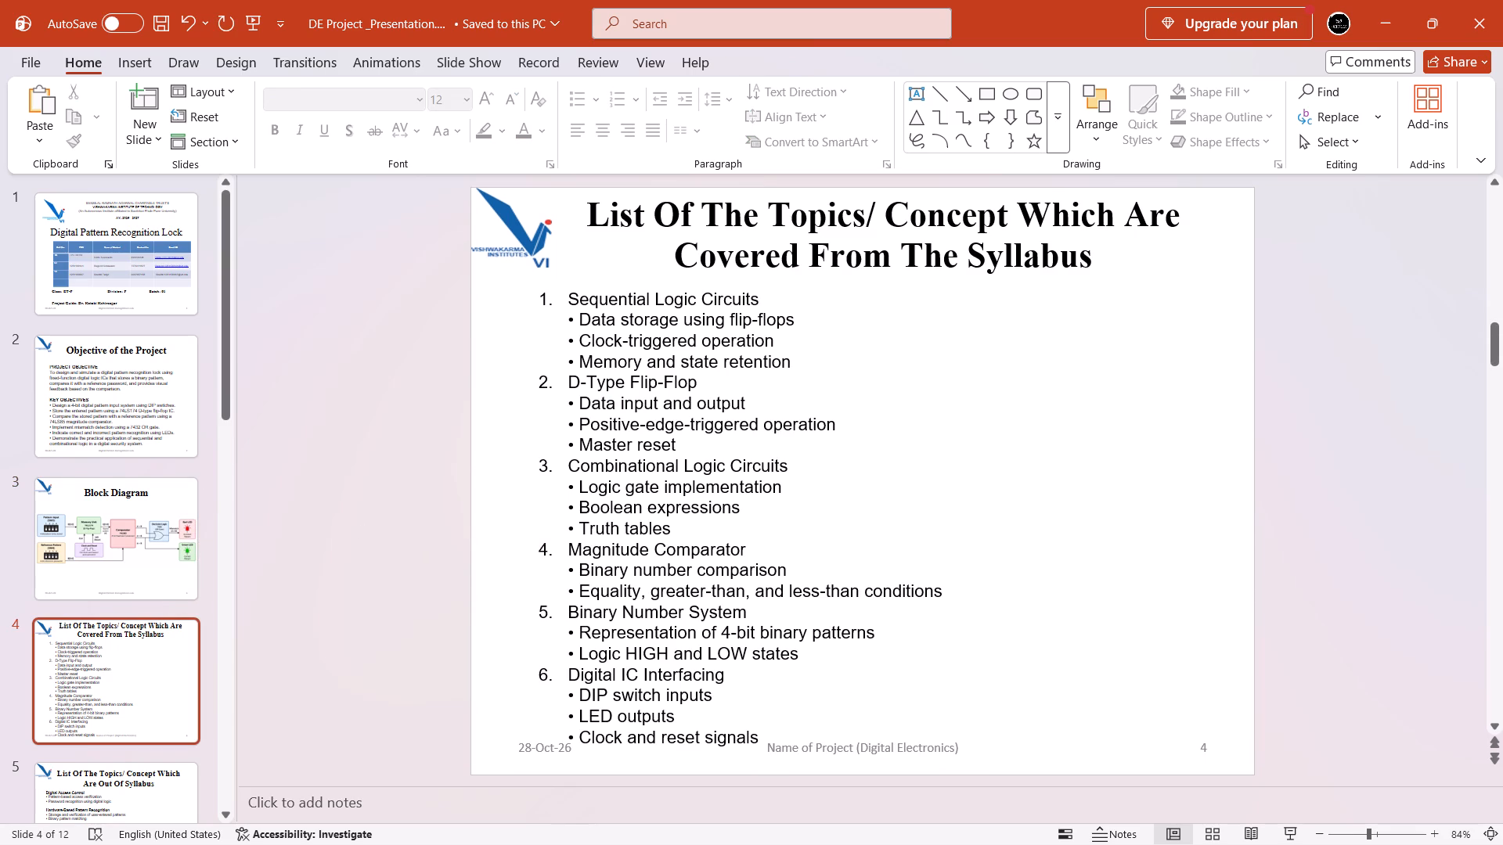
{"action": "left_click", "coordinate": [879, 746]}
{"action": "left_click", "coordinate": [960, 763]}
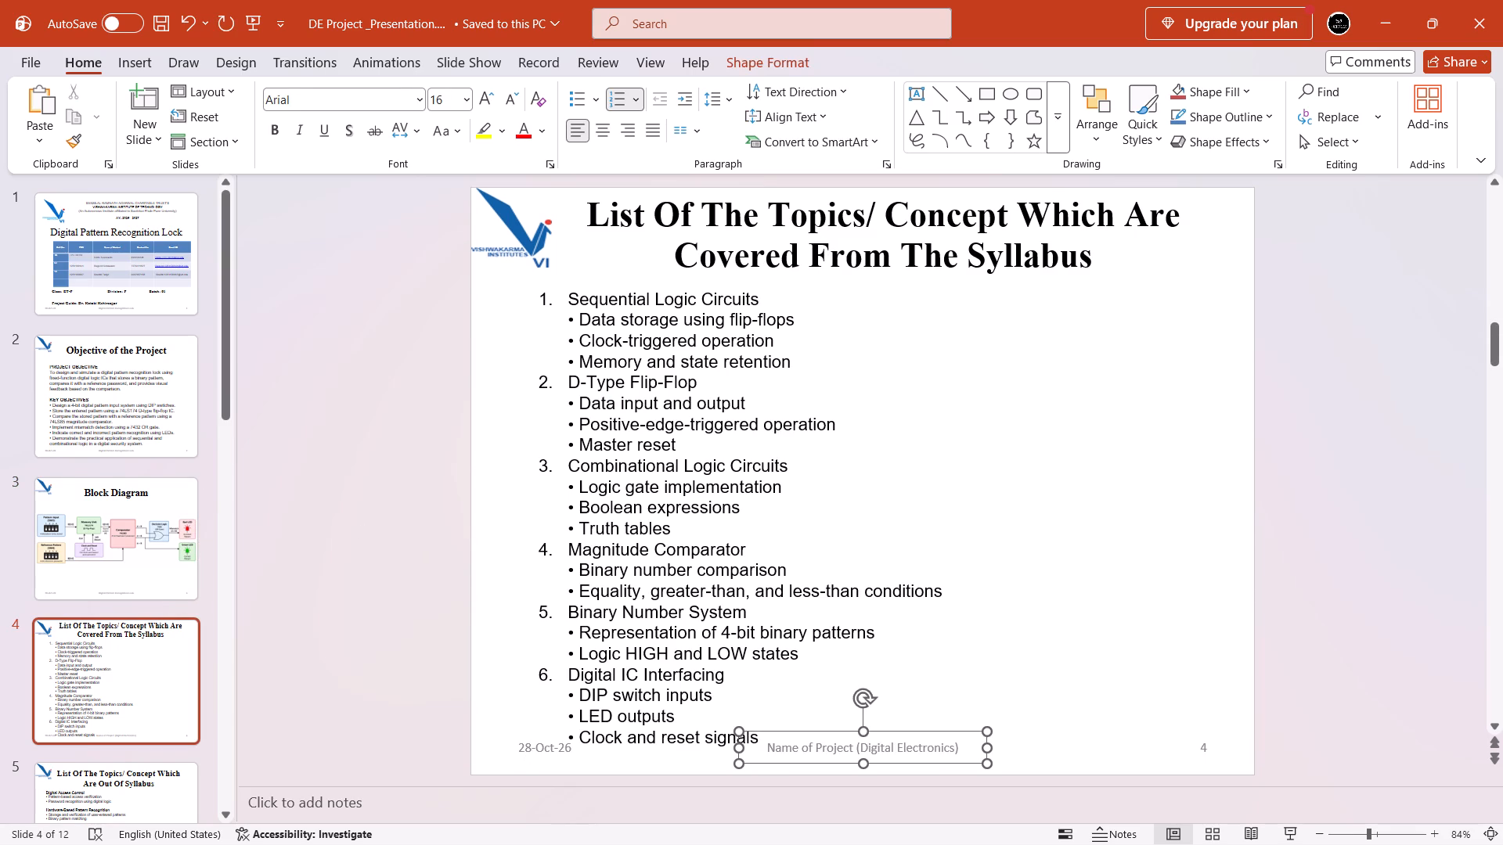
{"action": "key", "text": "Delete"}
{"action": "key", "text": "ctrl+v"}
{"action": "left_click", "coordinate": [318, 588]}
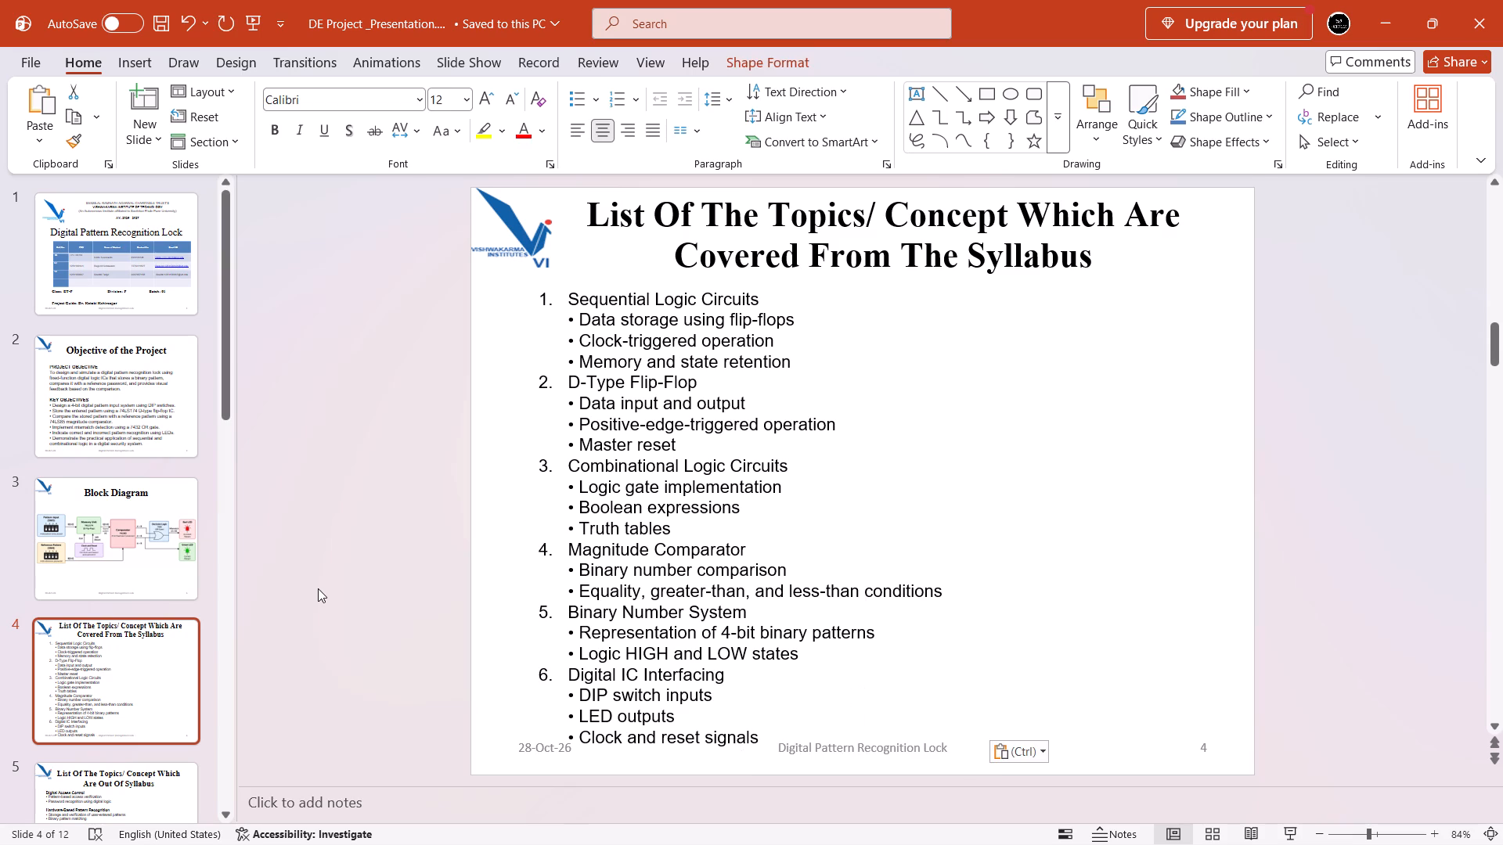
Replace the footer on slide 5, the out-of-syllabus topics, with the copied "Digital Pattern Recognition Lock" footer.
{"action": "key", "text": "Down"}
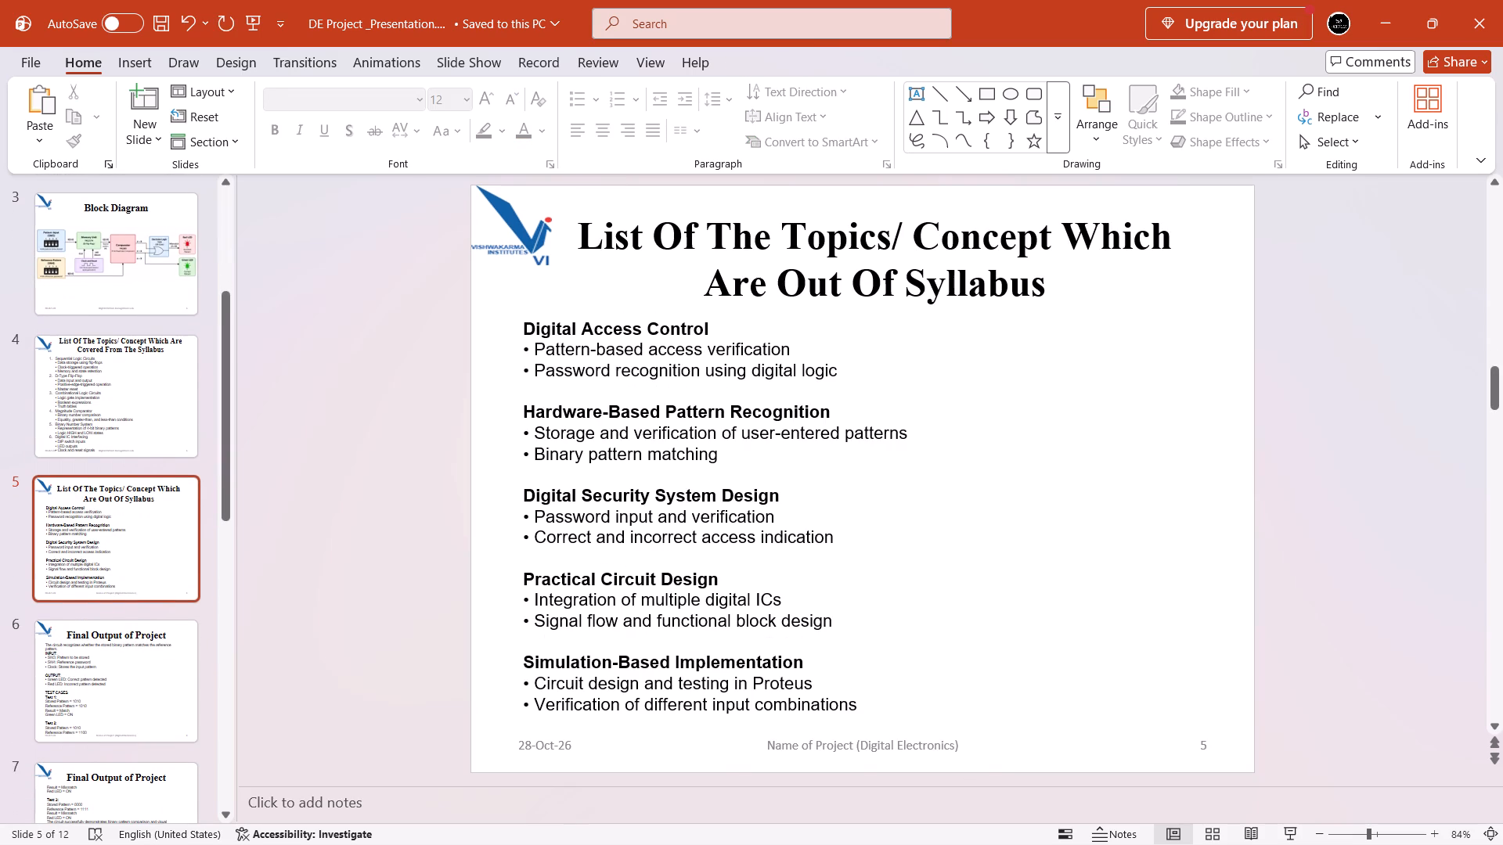
{"action": "left_click", "coordinate": [896, 731]}
{"action": "key", "text": "Delete"}
{"action": "key", "text": "ctrl+v"}
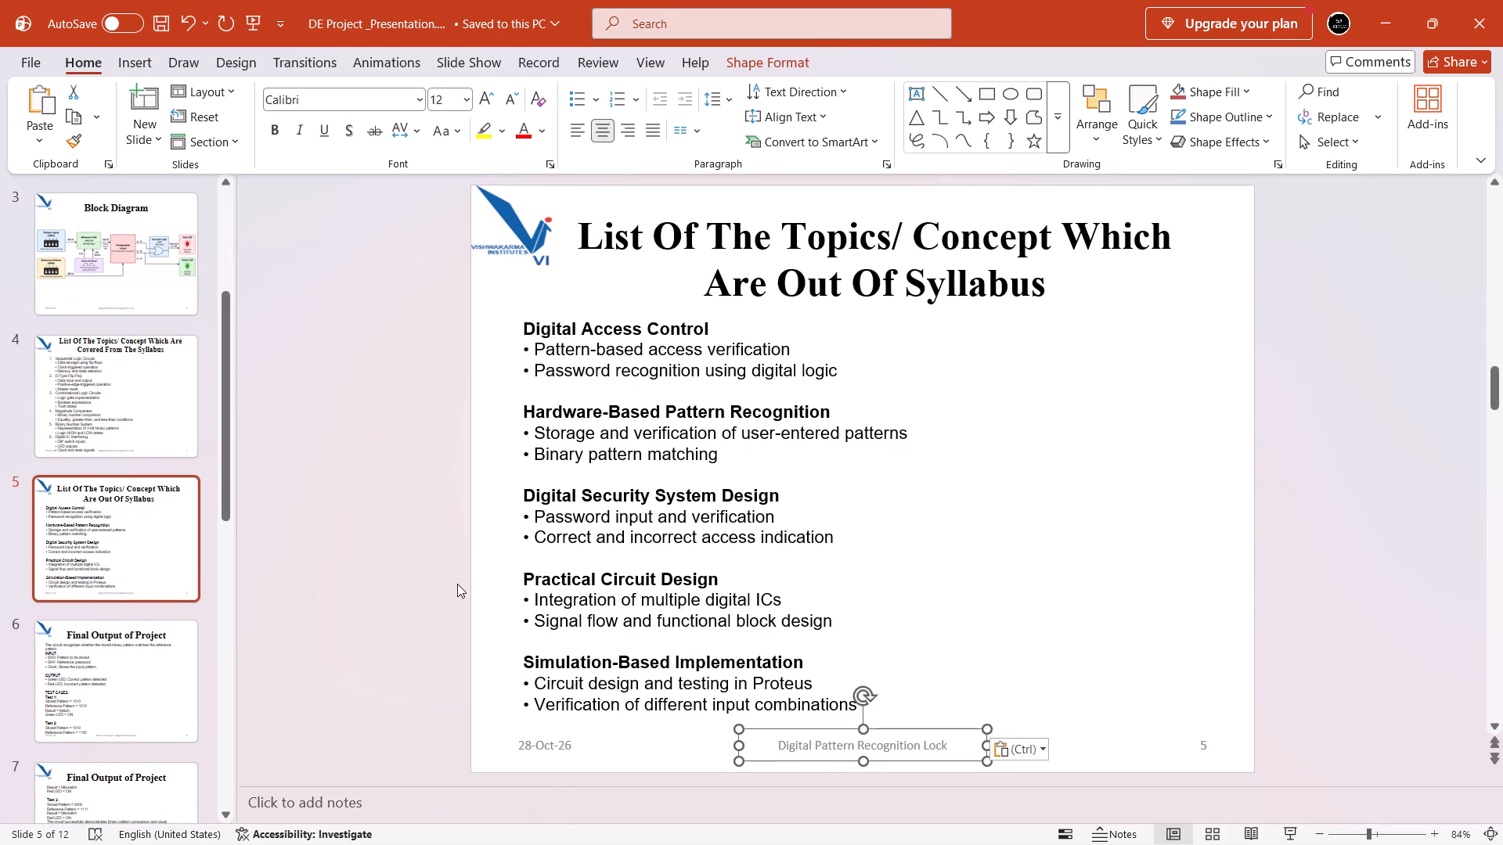
{"action": "left_click", "coordinate": [457, 584]}
Replace the footer on the first Final Output of Project slide with the copied "Digital Pattern Recognition Lock" footer.
{"action": "key", "text": "Down"}
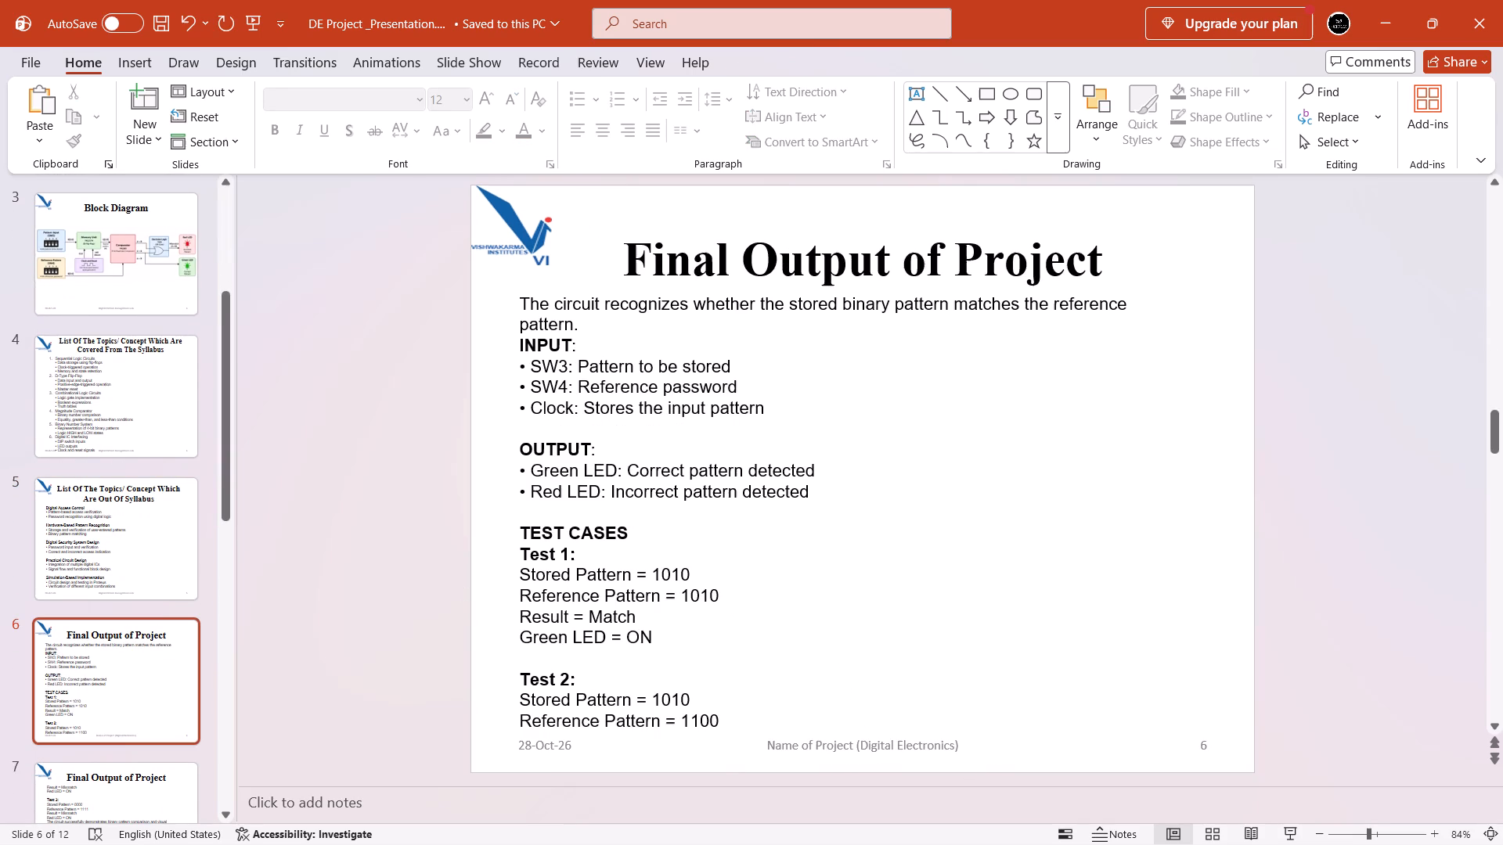
{"action": "left_click", "coordinate": [892, 733]}
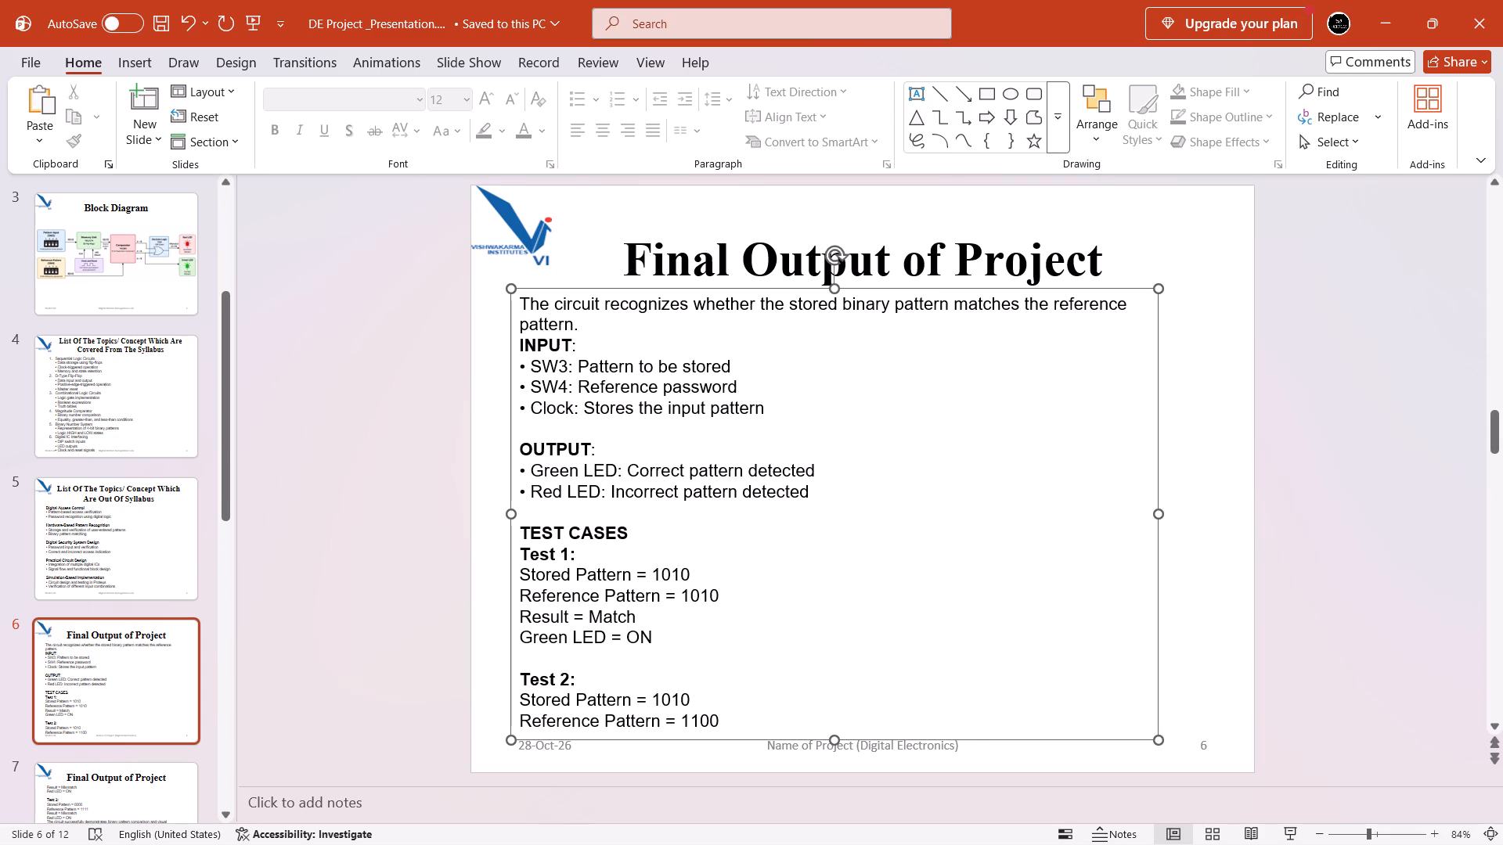
{"action": "left_click", "coordinate": [888, 754]}
{"action": "key", "text": "Delete"}
{"action": "key", "text": "ctrl+v"}
{"action": "left_click", "coordinate": [420, 589]}
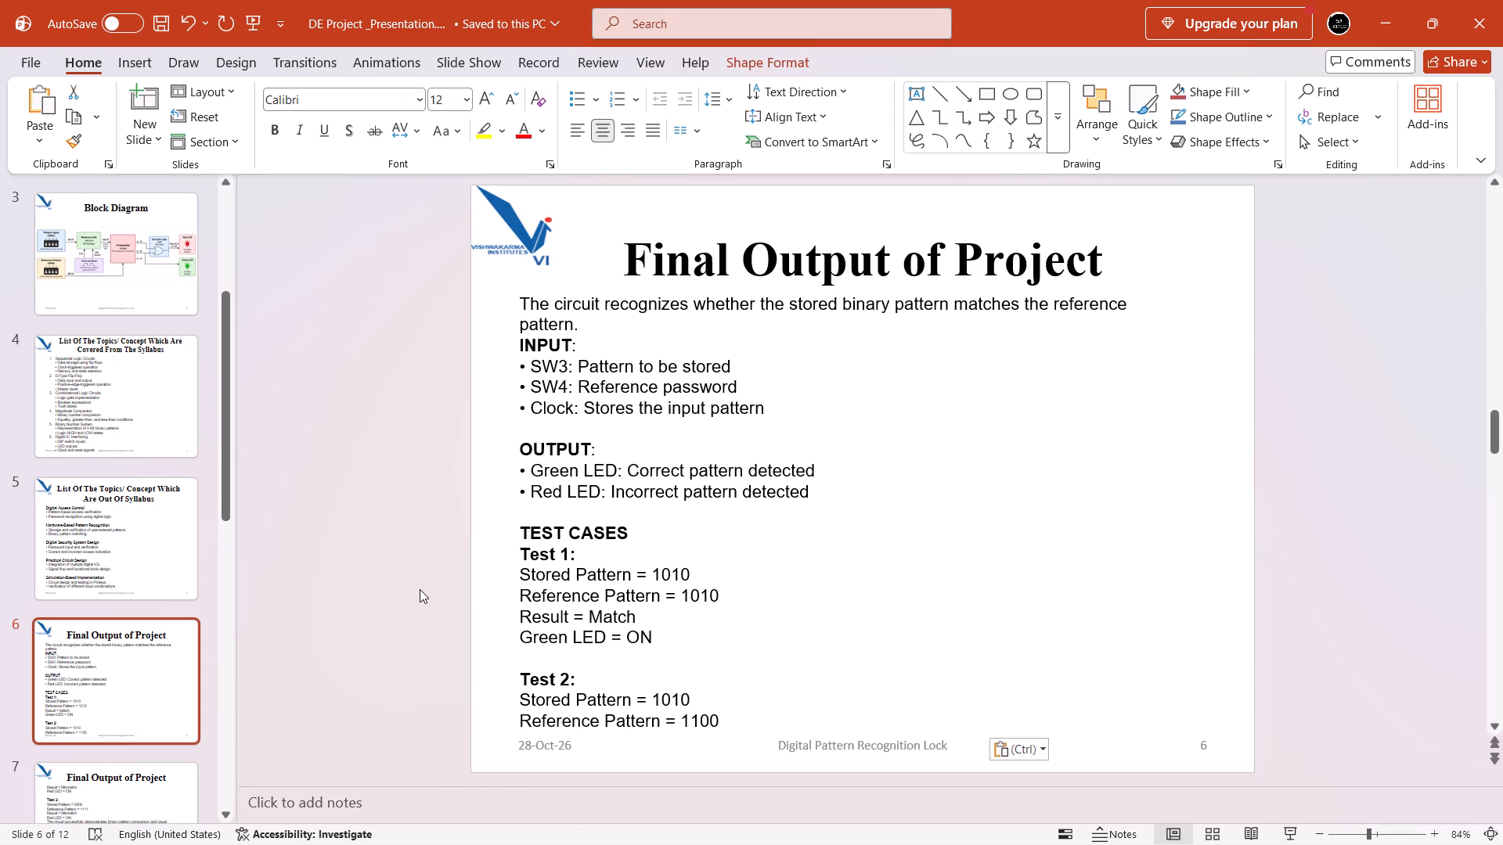
Replace the footer on the second Final Output of Project slide with the copied "Digital Pattern Recognition Lock" footer.
{"action": "key", "text": "Down"}
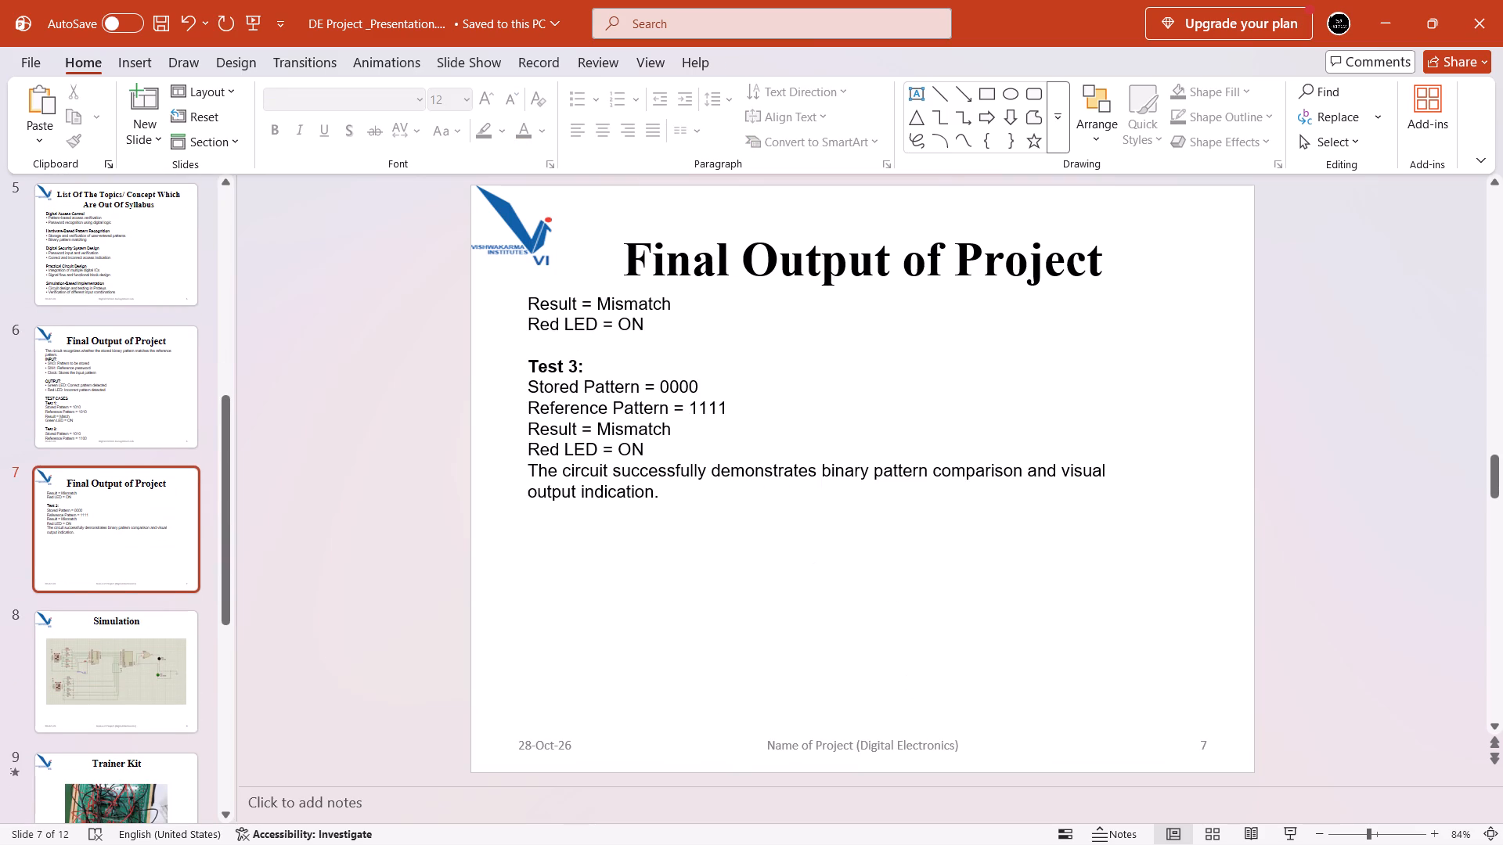
{"action": "left_click", "coordinate": [887, 736]}
{"action": "key", "text": "Delete"}
{"action": "key", "text": "ctrl+v"}
{"action": "left_click", "coordinate": [464, 602]}
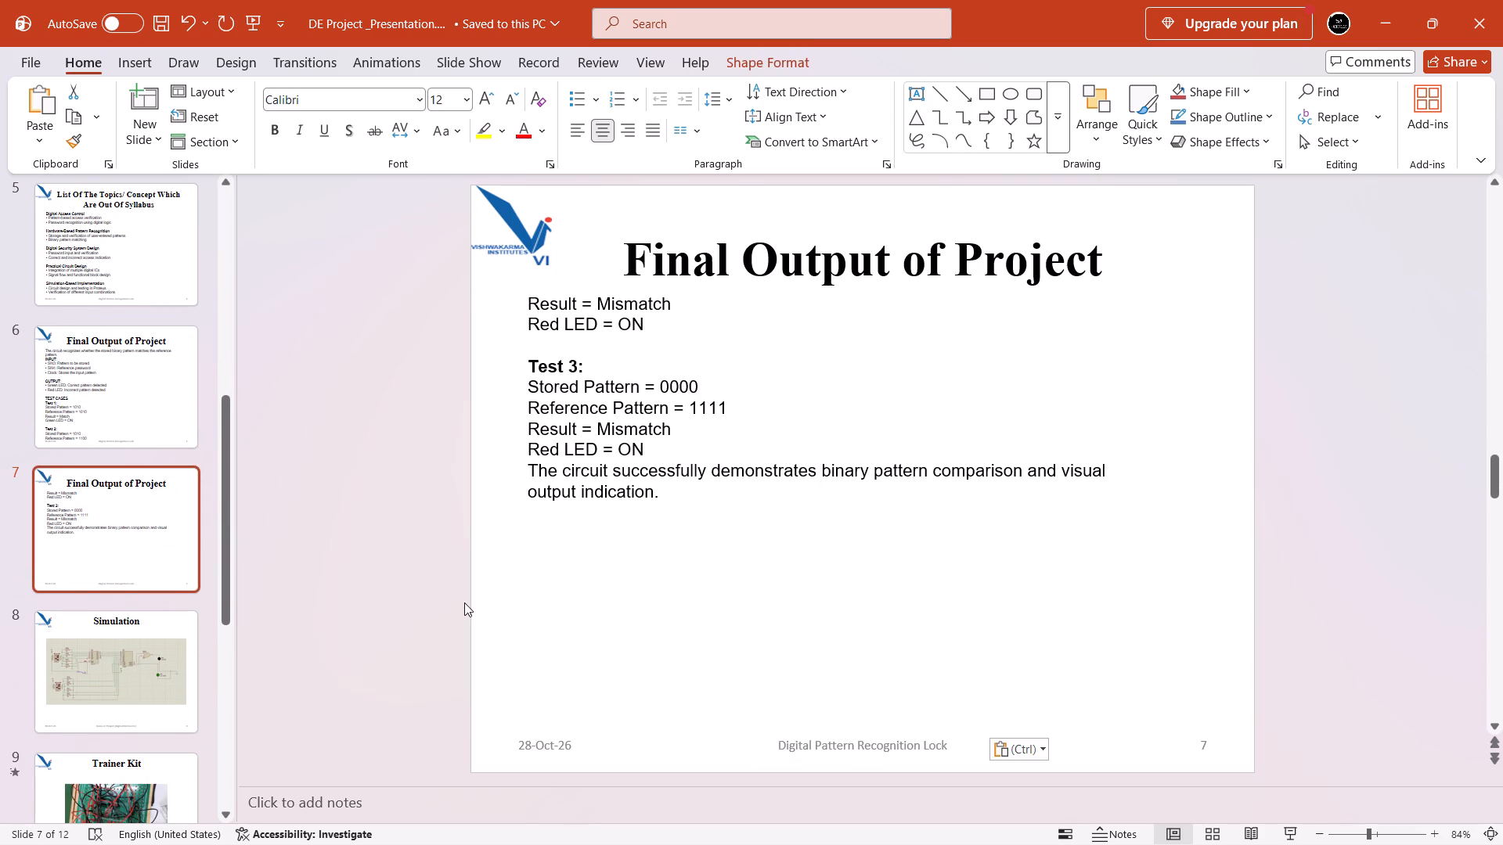
Replace the footer on the Simulation slide with the copied "Digital Pattern Recognition Lock" footer.
{"action": "key", "text": "Down"}
{"action": "left_click", "coordinate": [928, 737]}
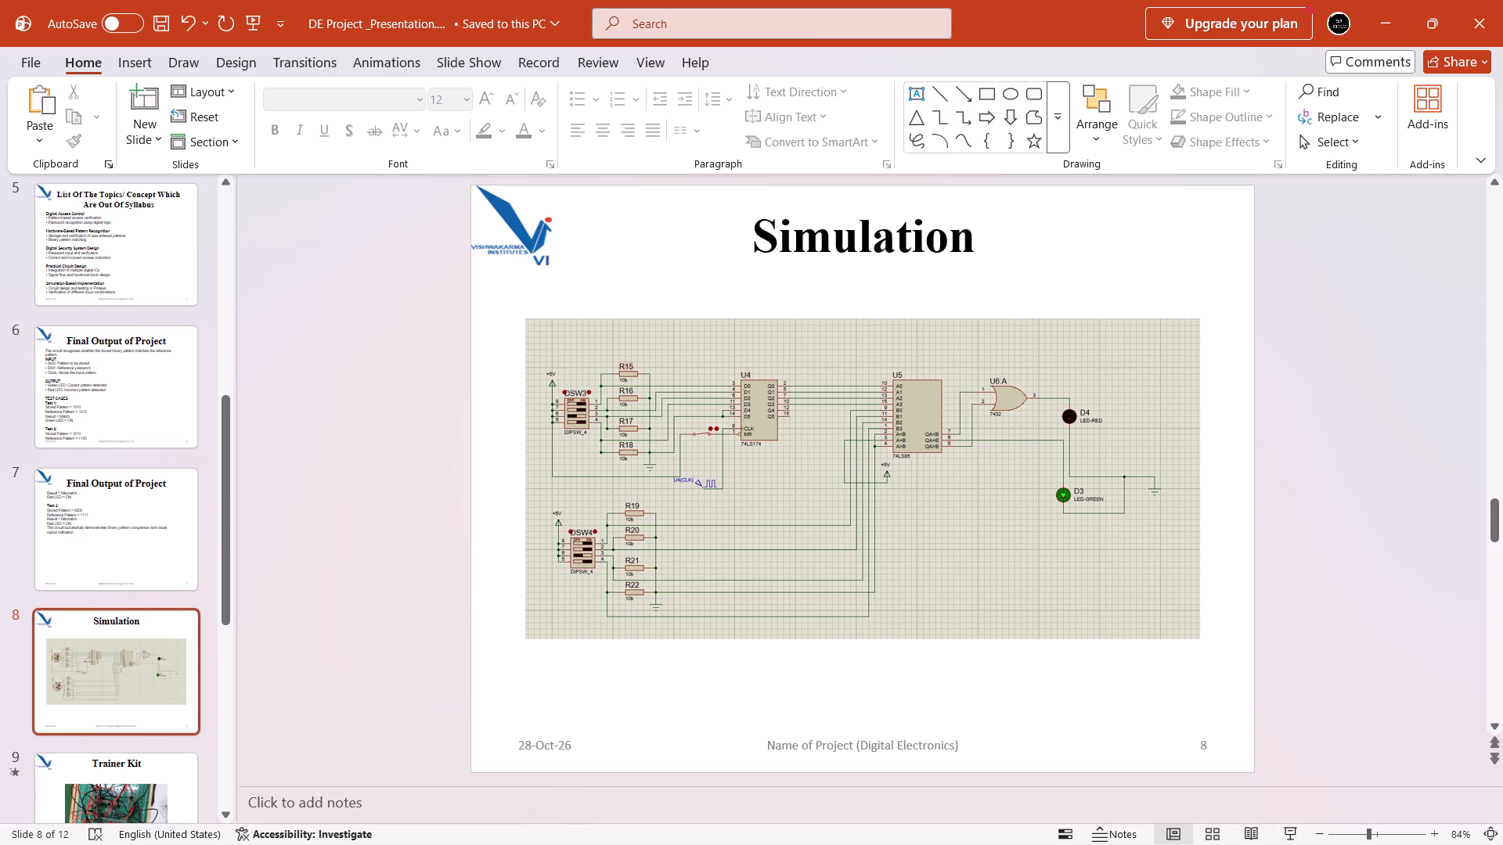
{"action": "left_click", "coordinate": [1110, 706]}
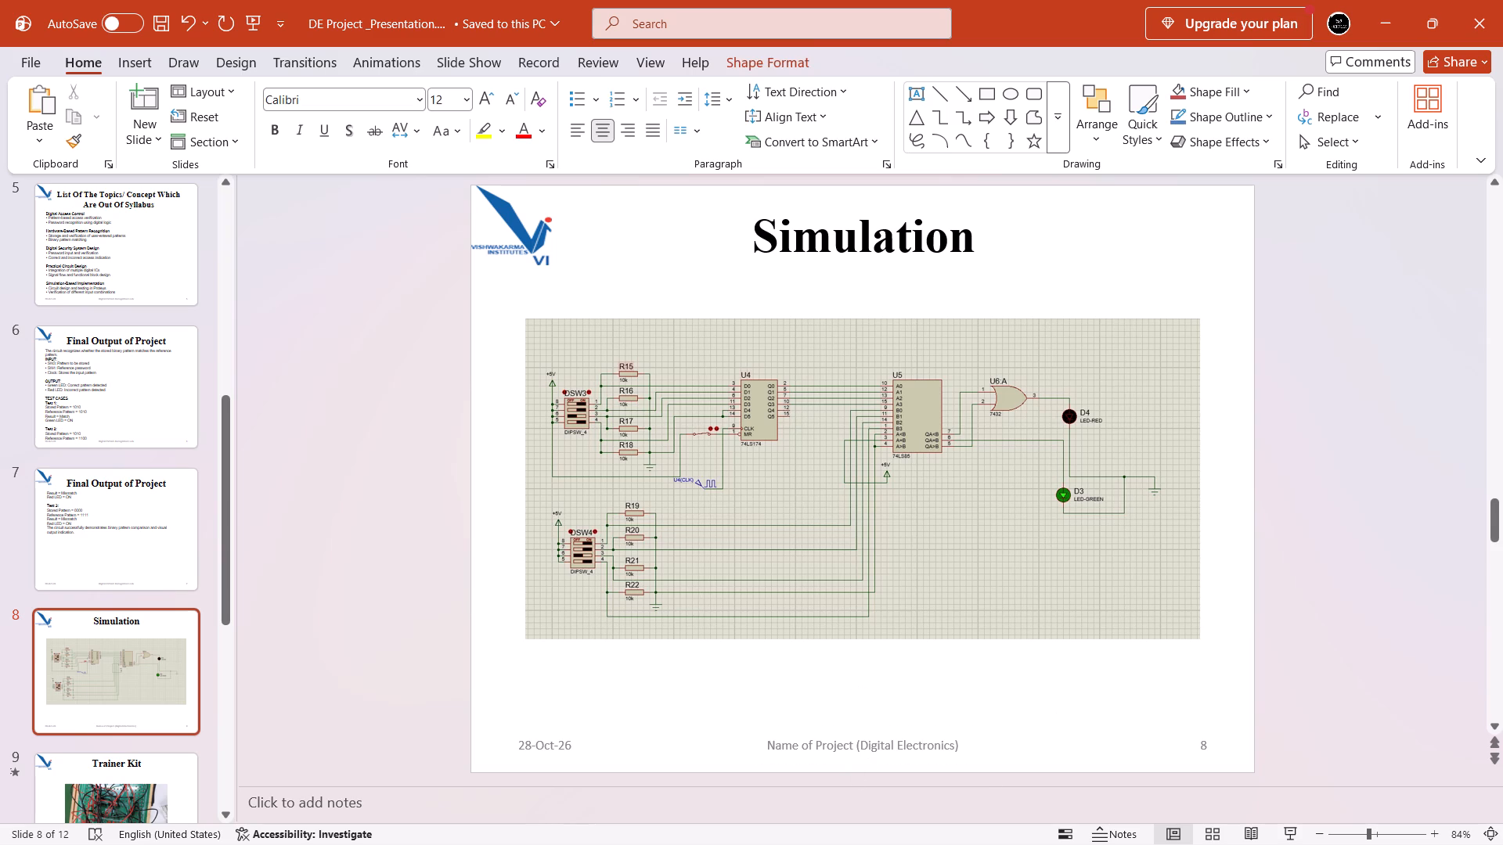
{"action": "left_click", "coordinate": [866, 732]}
{"action": "key", "text": "Delete"}
{"action": "key", "text": "ctrl+v"}
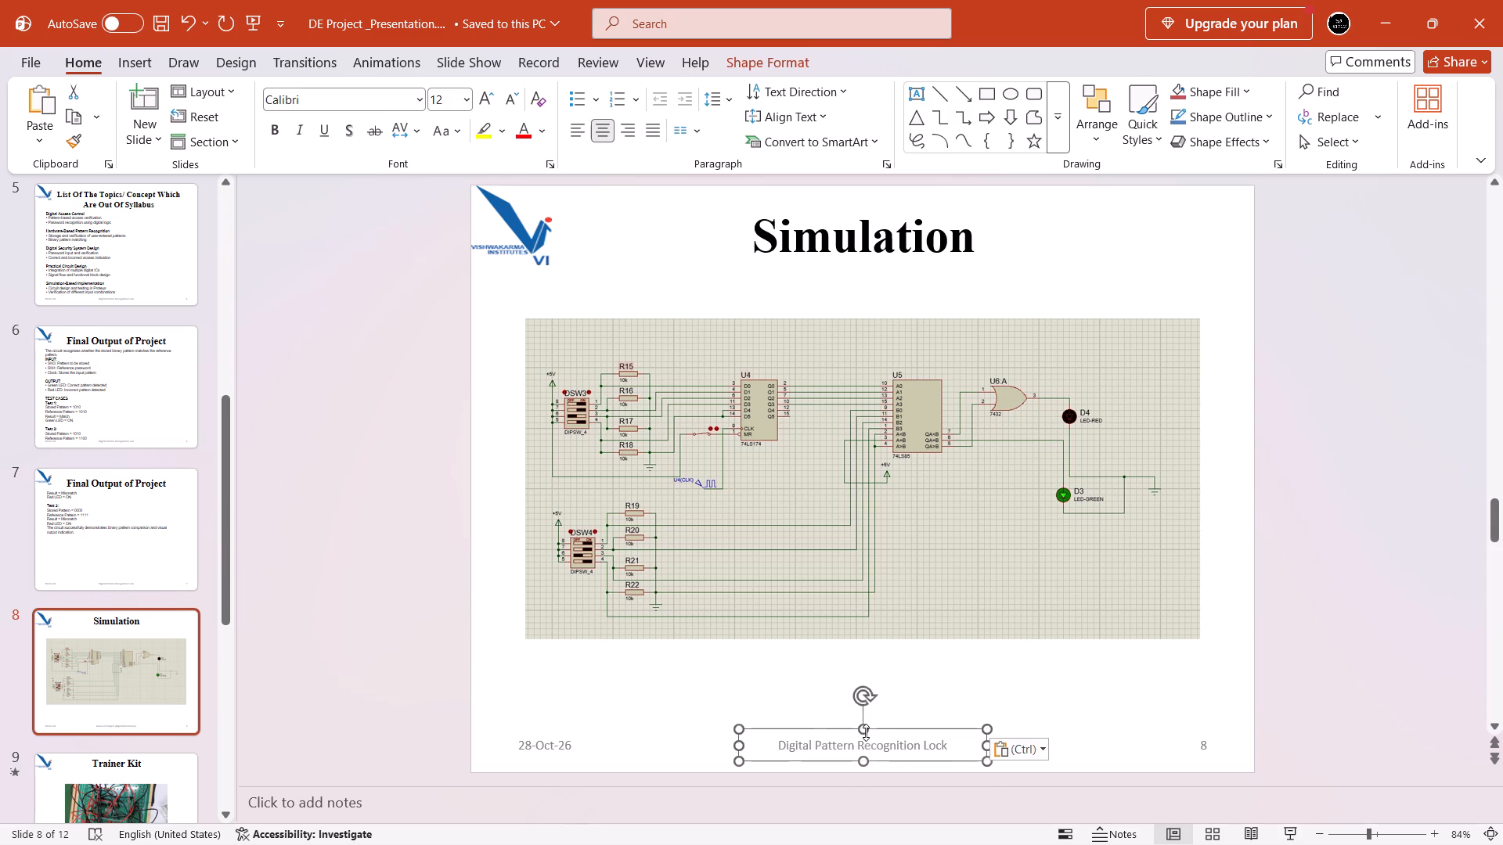
{"action": "left_click", "coordinate": [379, 600]}
Replace the footer on the Trainer Kit slide with the copied "Digital Pattern Recognition Lock" footer.
{"action": "key", "text": "Down"}
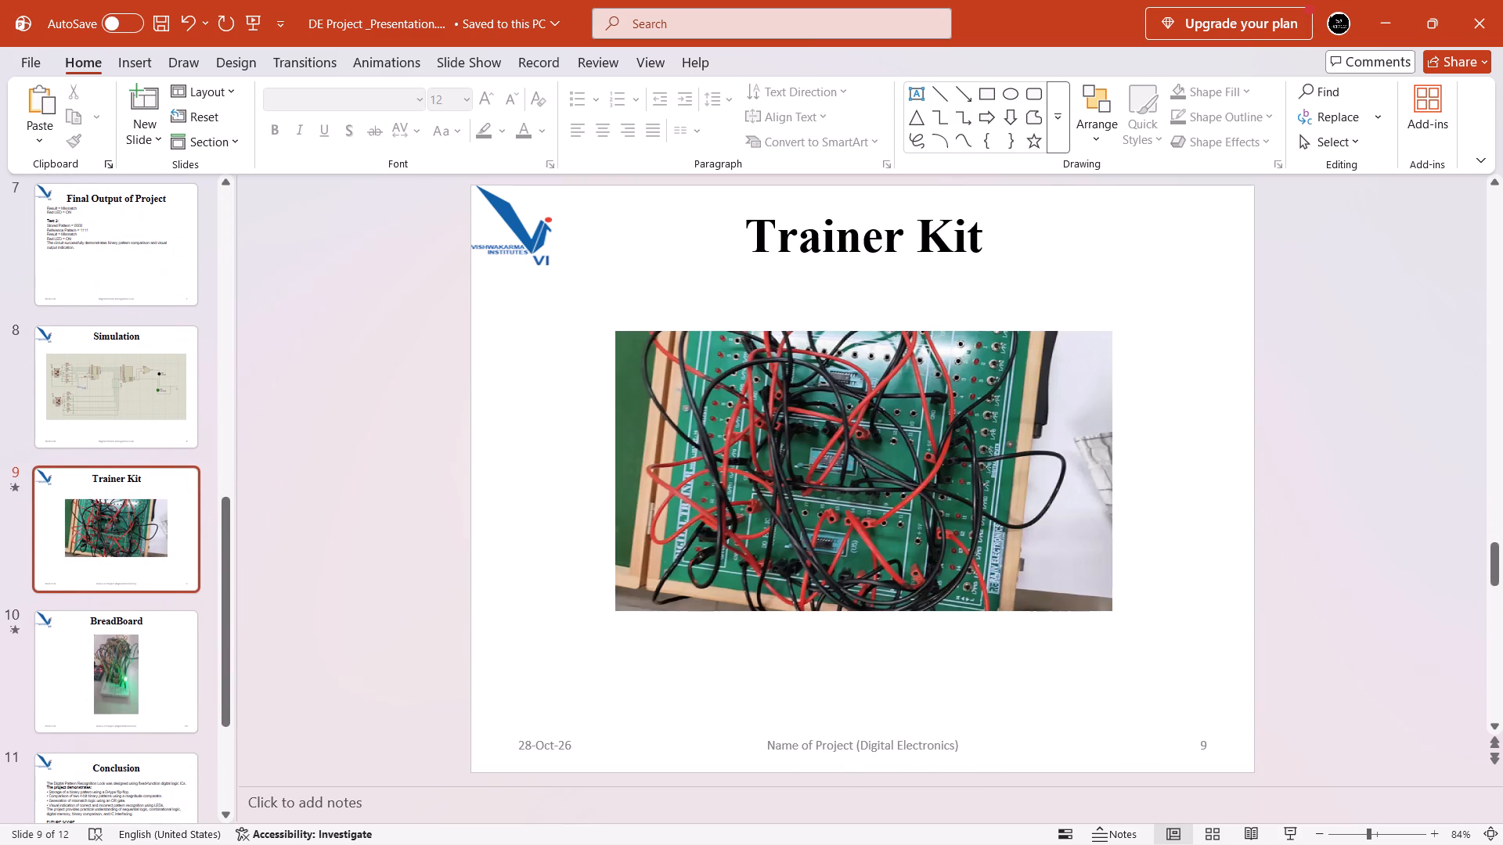
{"action": "left_click", "coordinate": [848, 733]}
{"action": "key", "text": "Delete"}
{"action": "key", "text": "ctrl+v"}
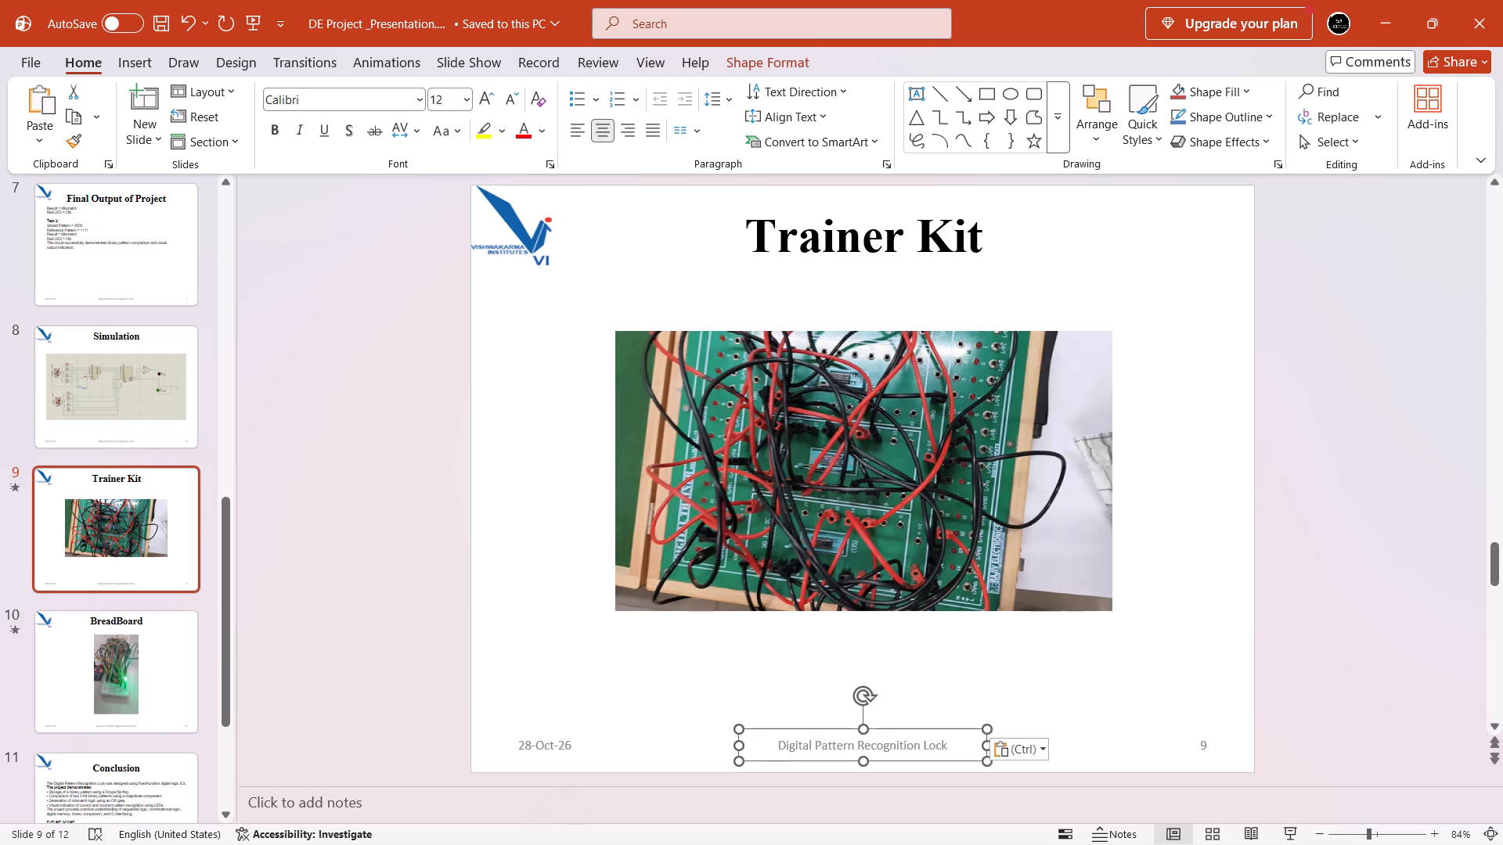
{"action": "left_click", "coordinate": [297, 476]}
Replace the footer on the BreadBoard slide with the copied "Digital Pattern Recognition Lock" footer.
{"action": "key", "text": "Down"}
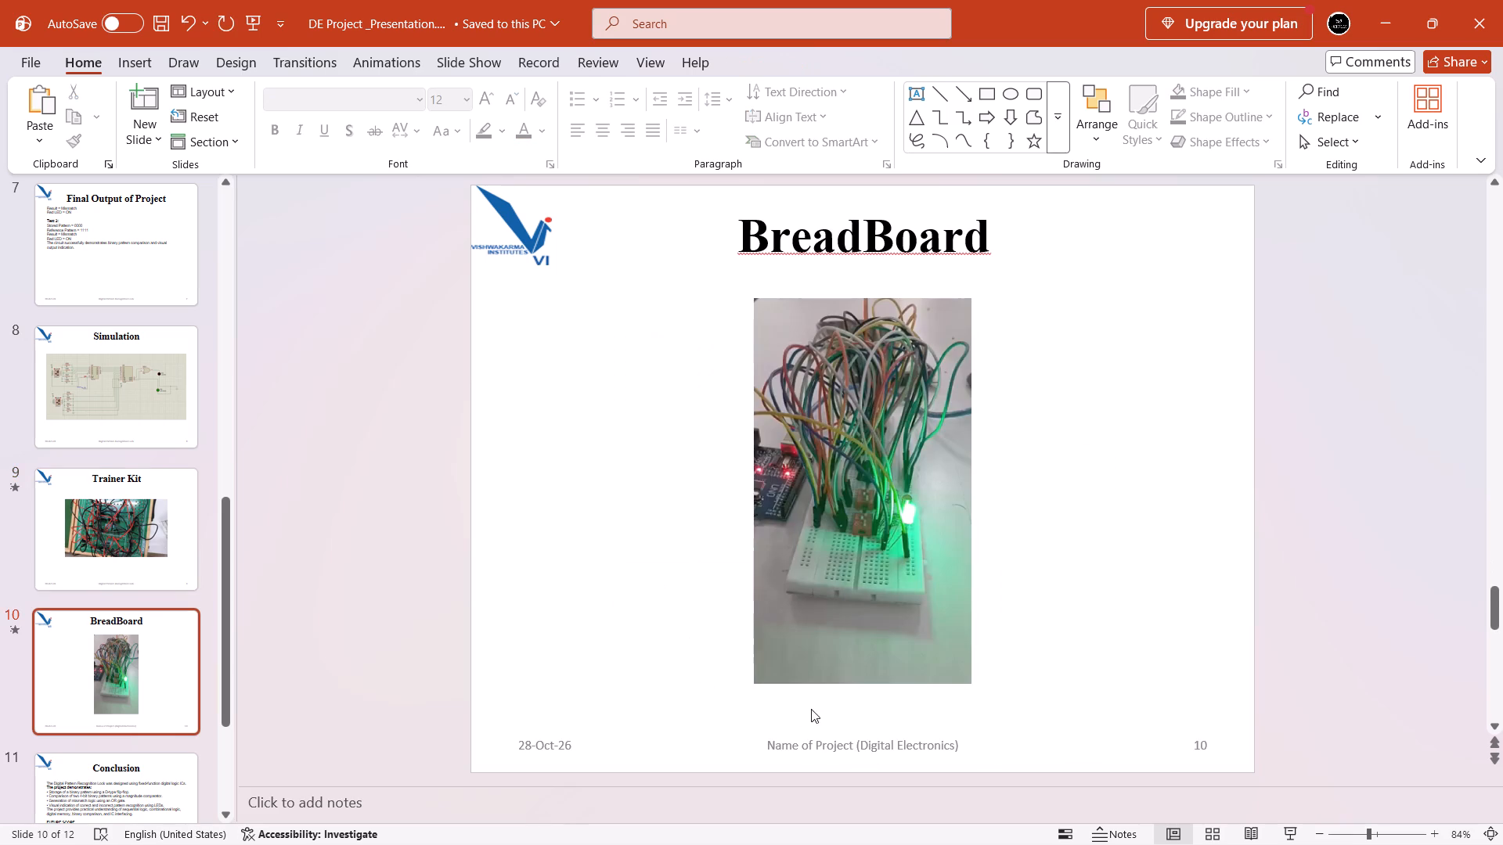
{"action": "left_click", "coordinate": [869, 737]}
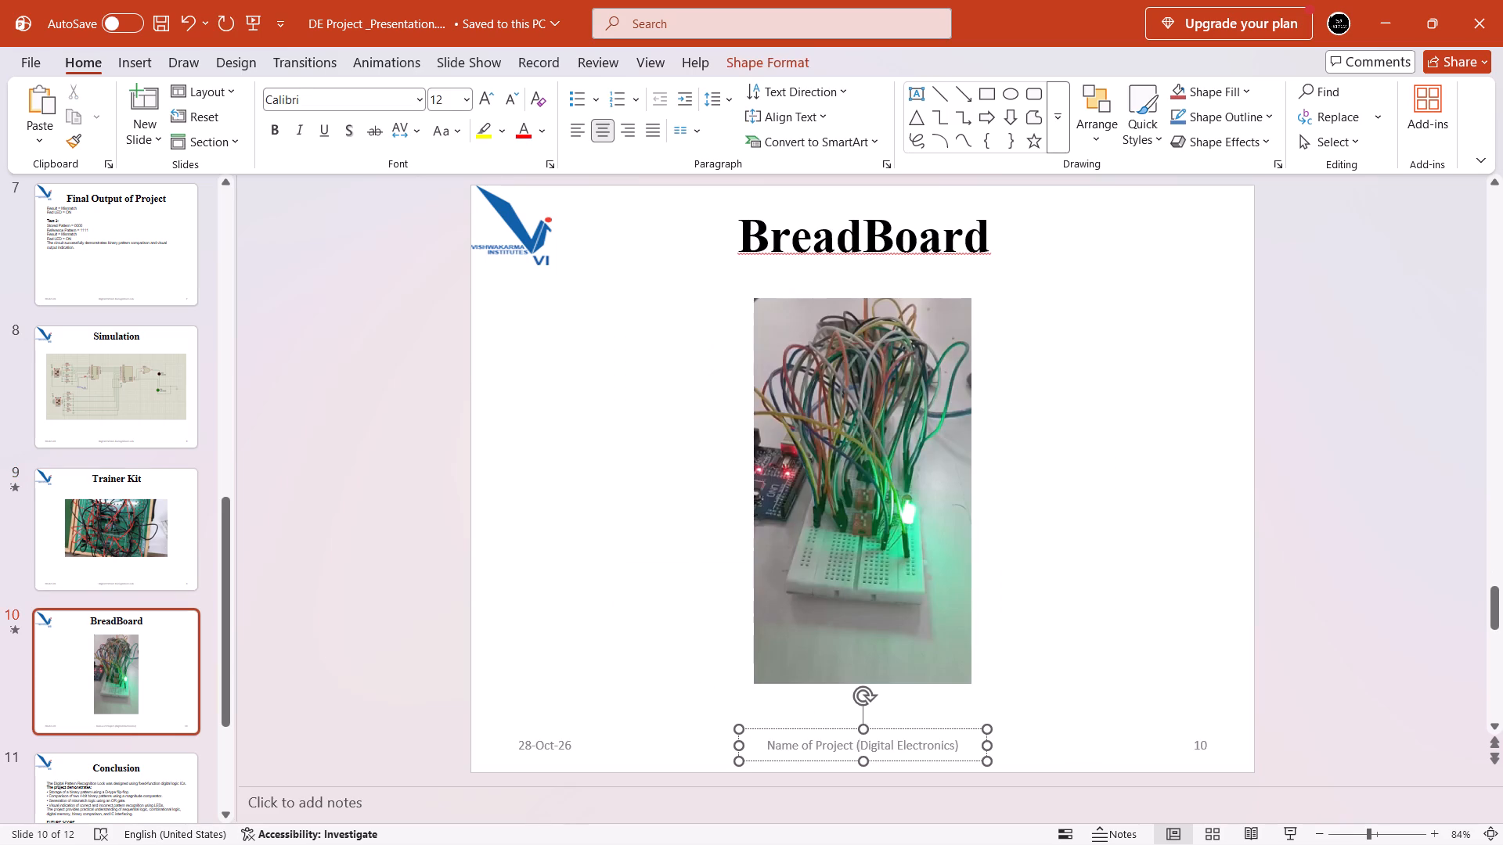
{"action": "left_click", "coordinate": [1033, 709]}
{"action": "left_click", "coordinate": [928, 731]}
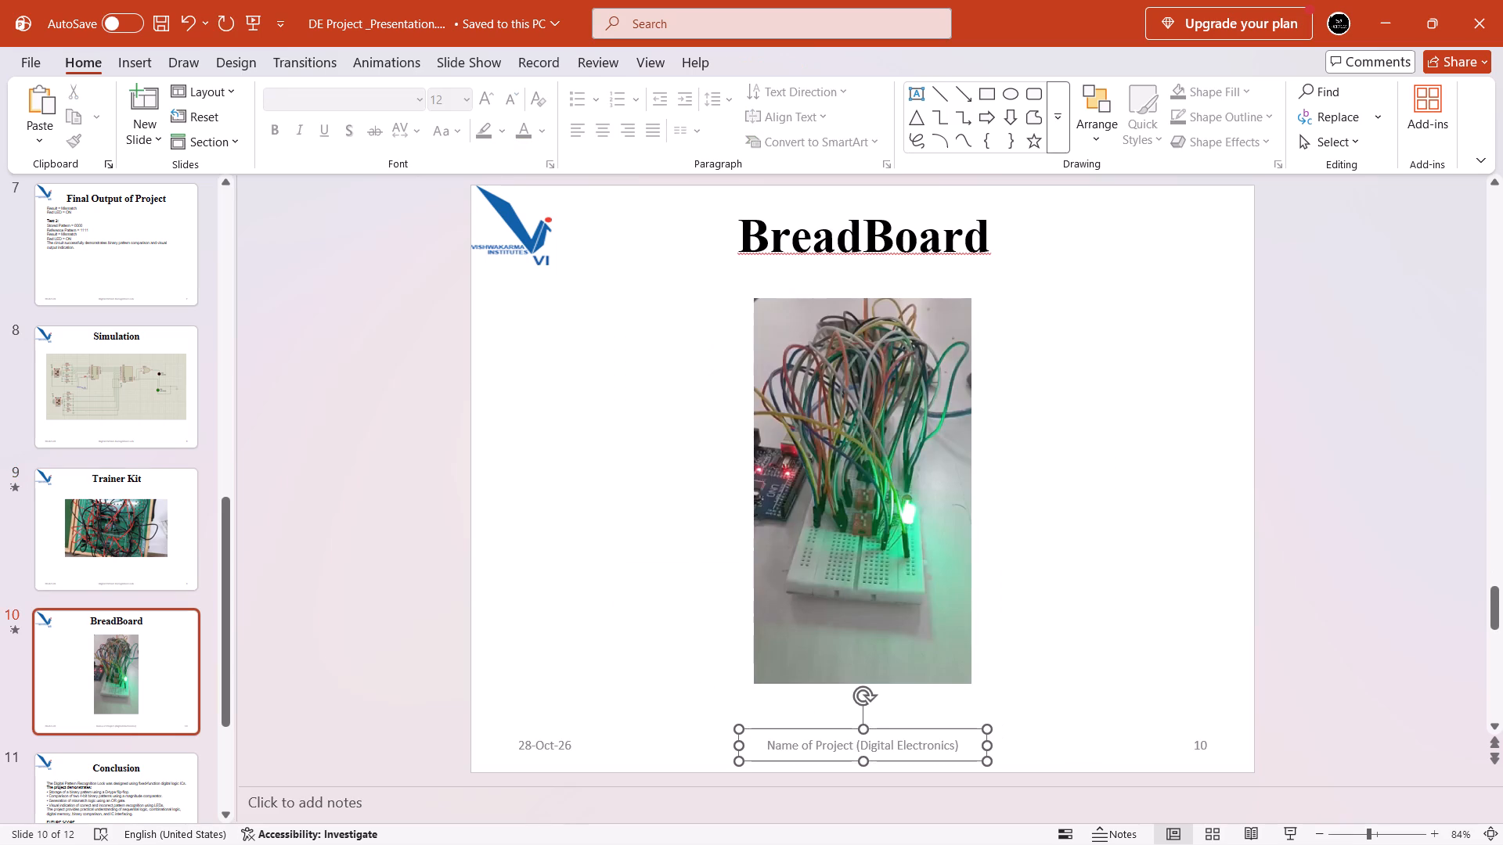
{"action": "key", "text": "Delete"}
{"action": "key", "text": "ctrl+v"}
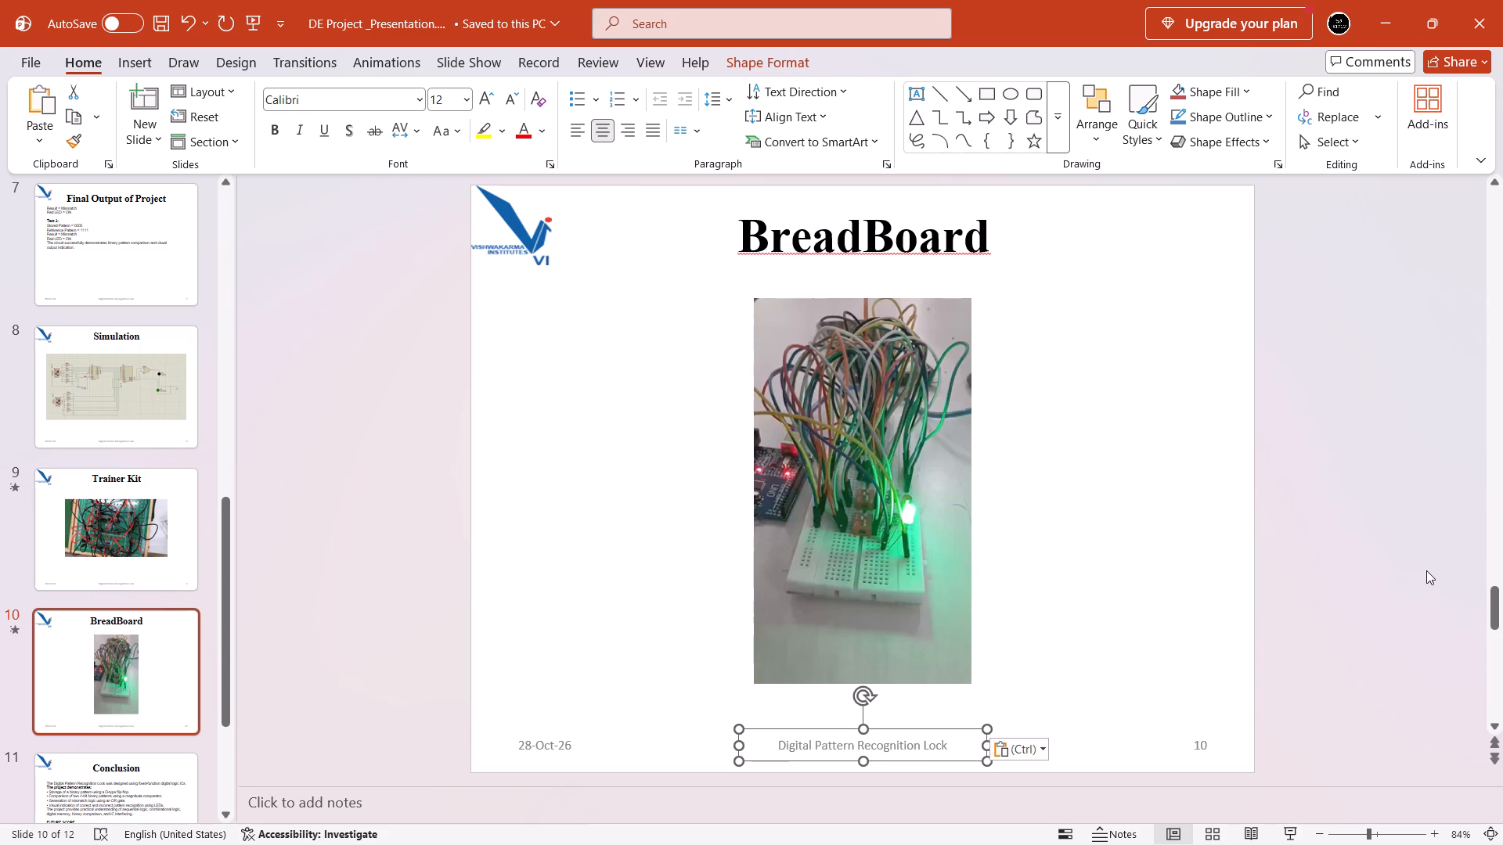
{"action": "left_click", "coordinate": [1426, 570]}
Replace the footer on the Conclusion slide with the copied "Digital Pattern Recognition Lock" footer.
{"action": "key", "text": "Down"}
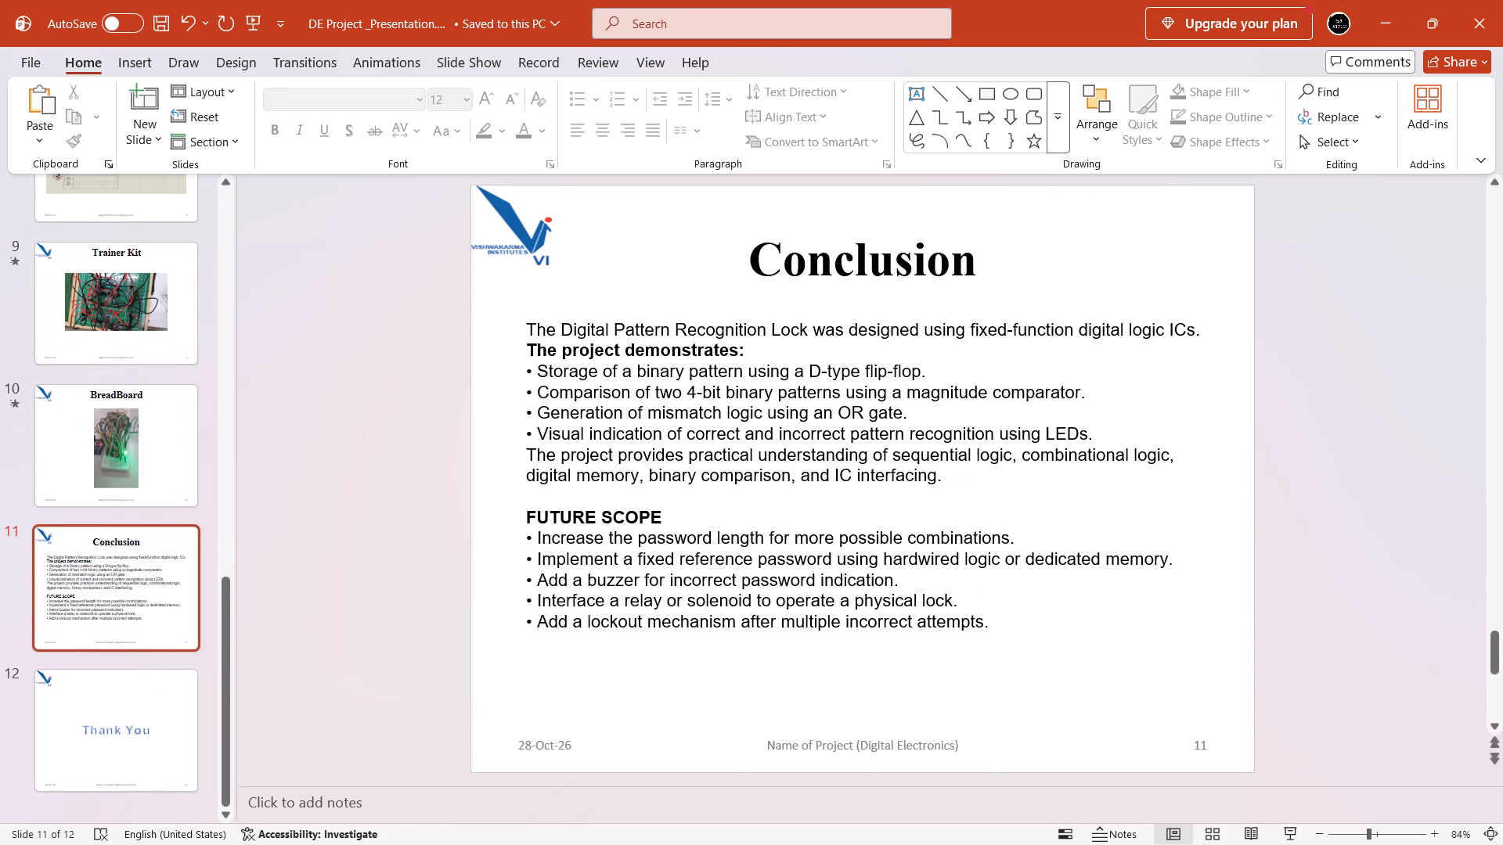
{"action": "left_click", "coordinate": [859, 728]}
{"action": "key", "text": "Delete"}
{"action": "key", "text": "ctrl+v"}
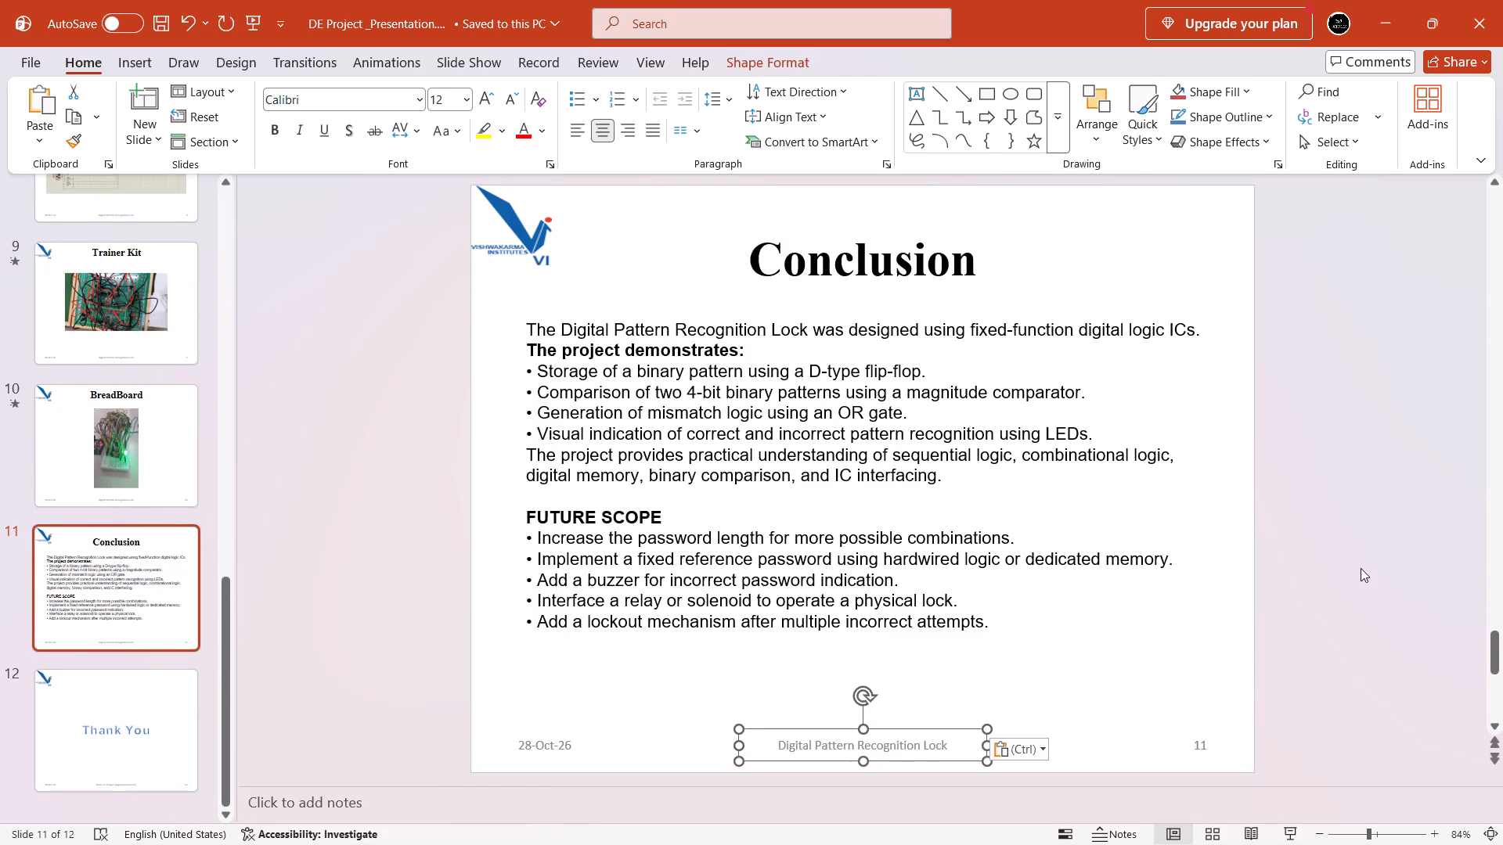
Replace the footer on the Thank You slide with the copied "Digital Pattern Recognition Lock" footer.
{"action": "left_click", "coordinate": [1361, 568]}
{"action": "key", "text": "Down"}
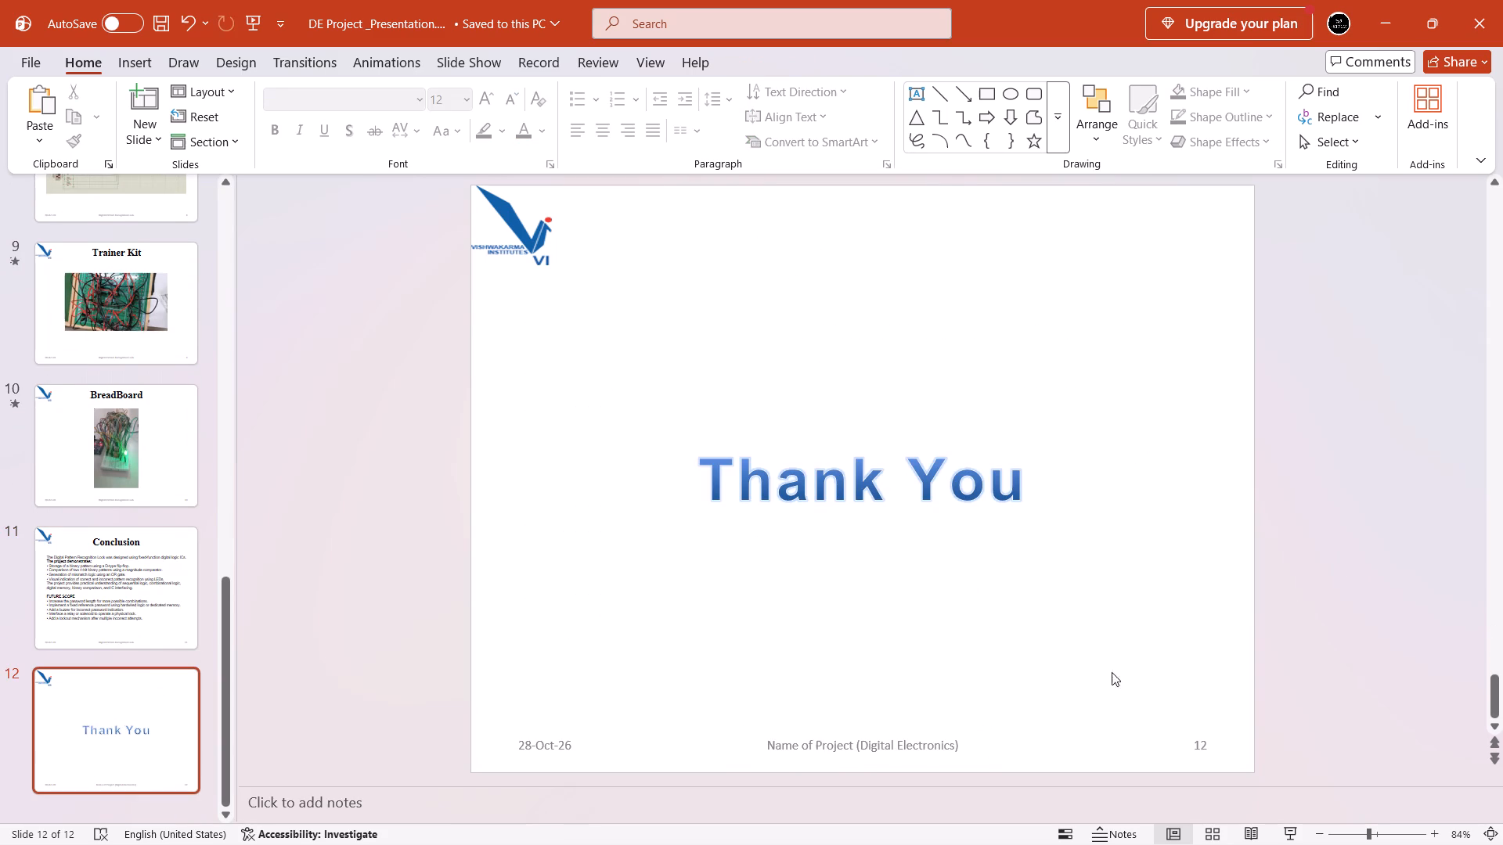
{"action": "left_click", "coordinate": [869, 732]}
{"action": "key", "text": "Delete"}
{"action": "key", "text": "ctrl+v"}
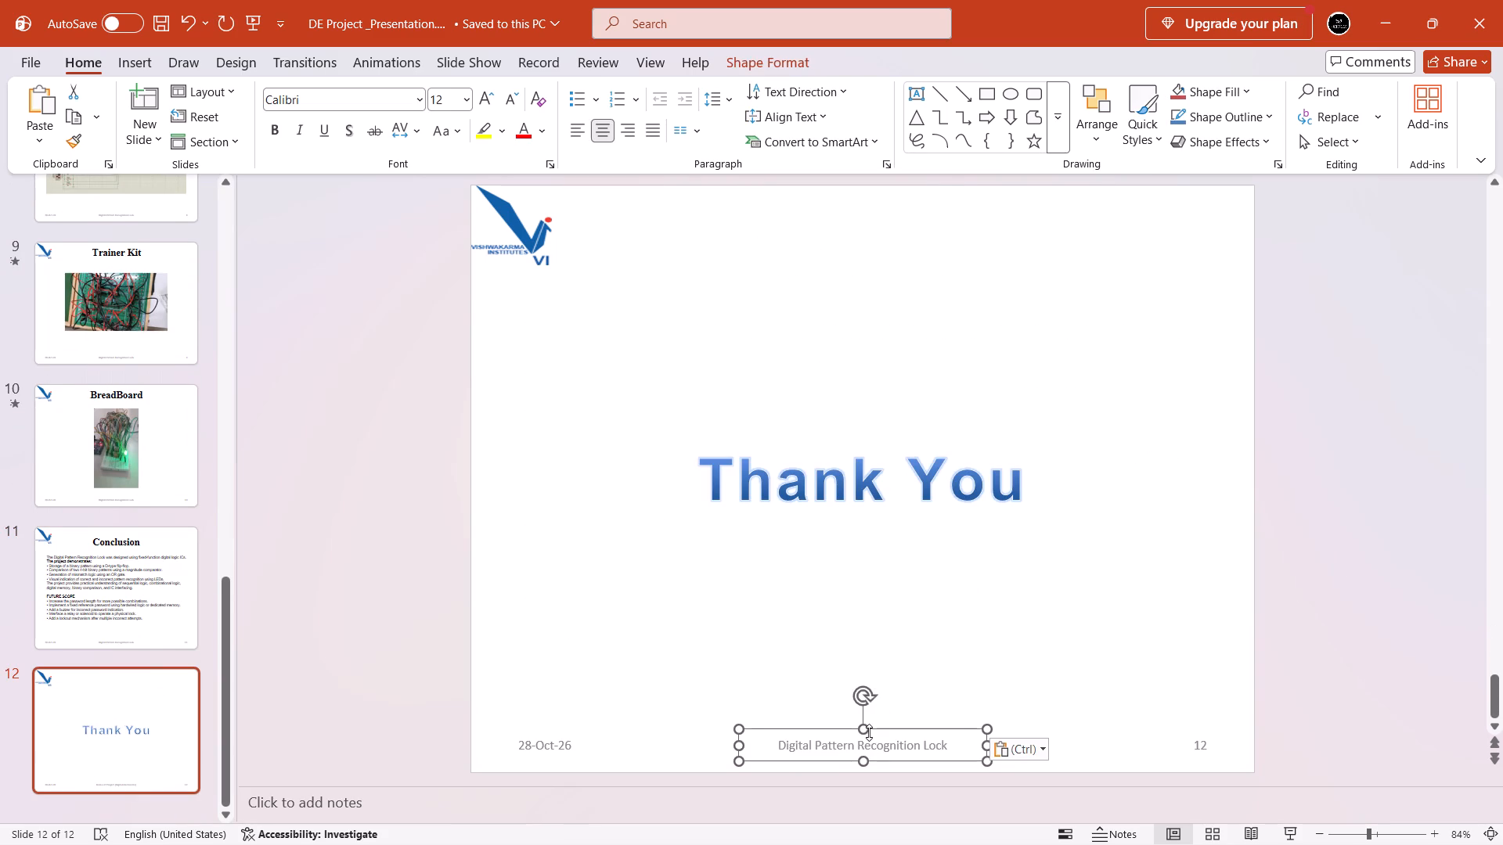
{"action": "left_click", "coordinate": [1358, 560]}
Review all the slides in order, from the title slide through to the Thank You slide.
{"action": "scroll", "coordinate": [1358, 560], "scroll_direction": "up", "scroll_amount": 19}
{"action": "scroll", "coordinate": [1358, 560], "scroll_direction": "up", "scroll_amount": 3}
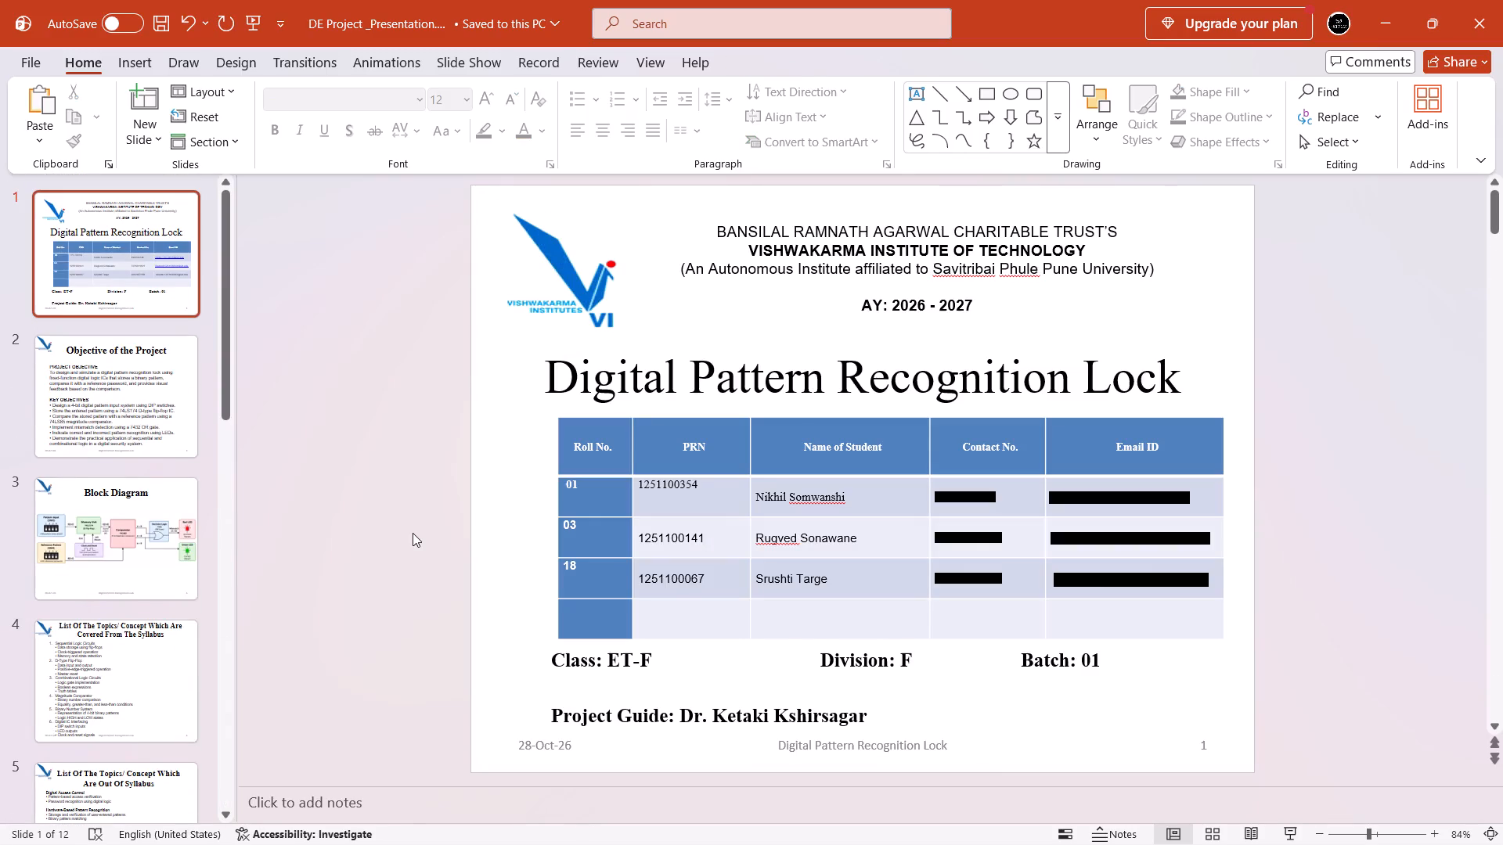
{"action": "key", "text": "Down"}
{"action": "key", "text": "Down"}
{"action": "key", "text": "Down"}
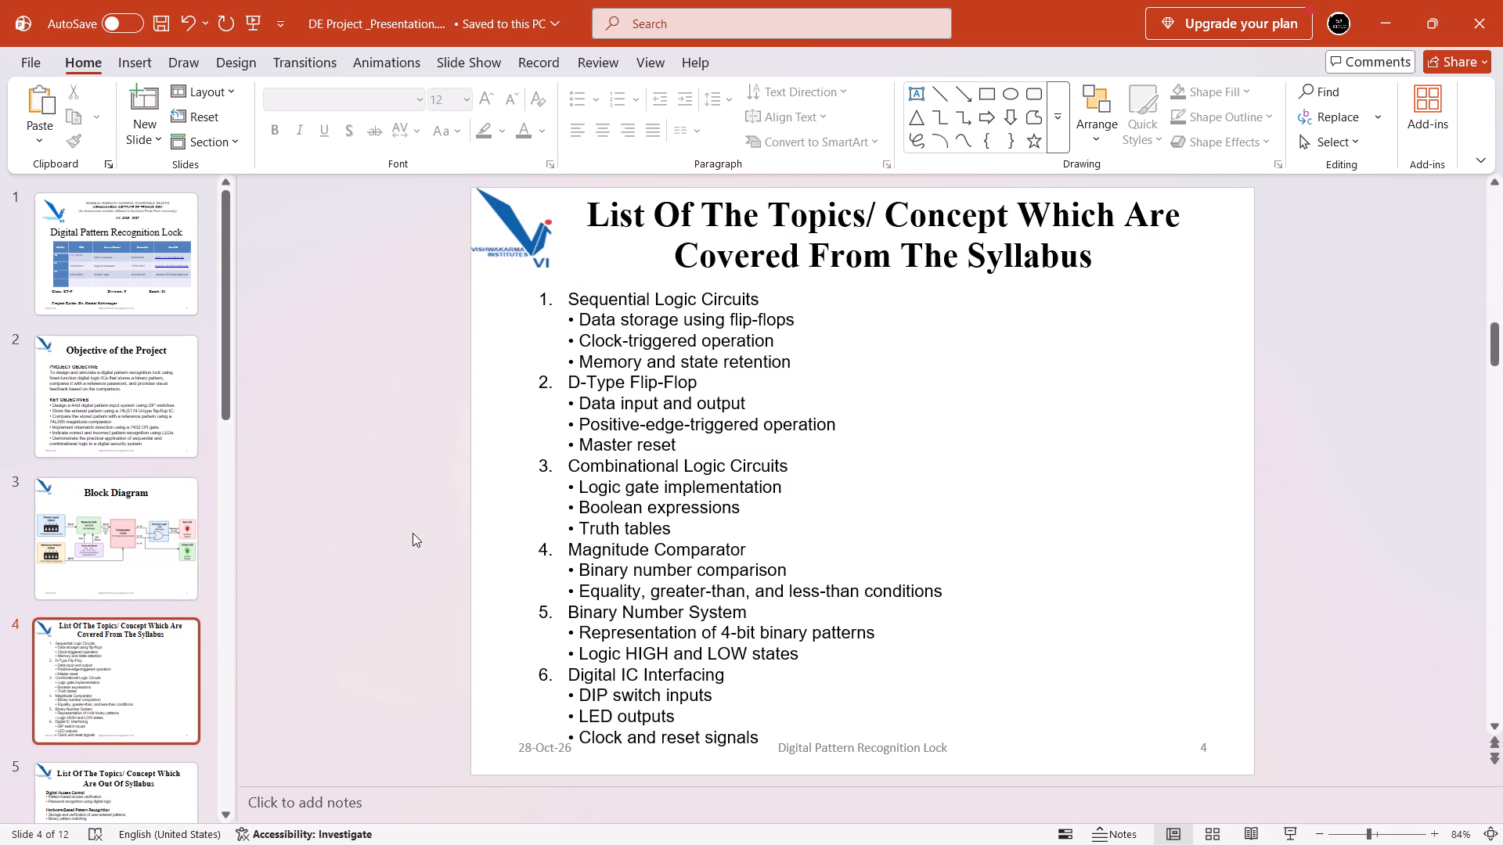
{"action": "key", "text": "Down"}
{"action": "key", "text": "Down"}
{"action": "key", "text": "Down"}
{"action": "key", "text": "Down"}
{"action": "key", "text": "Down"}
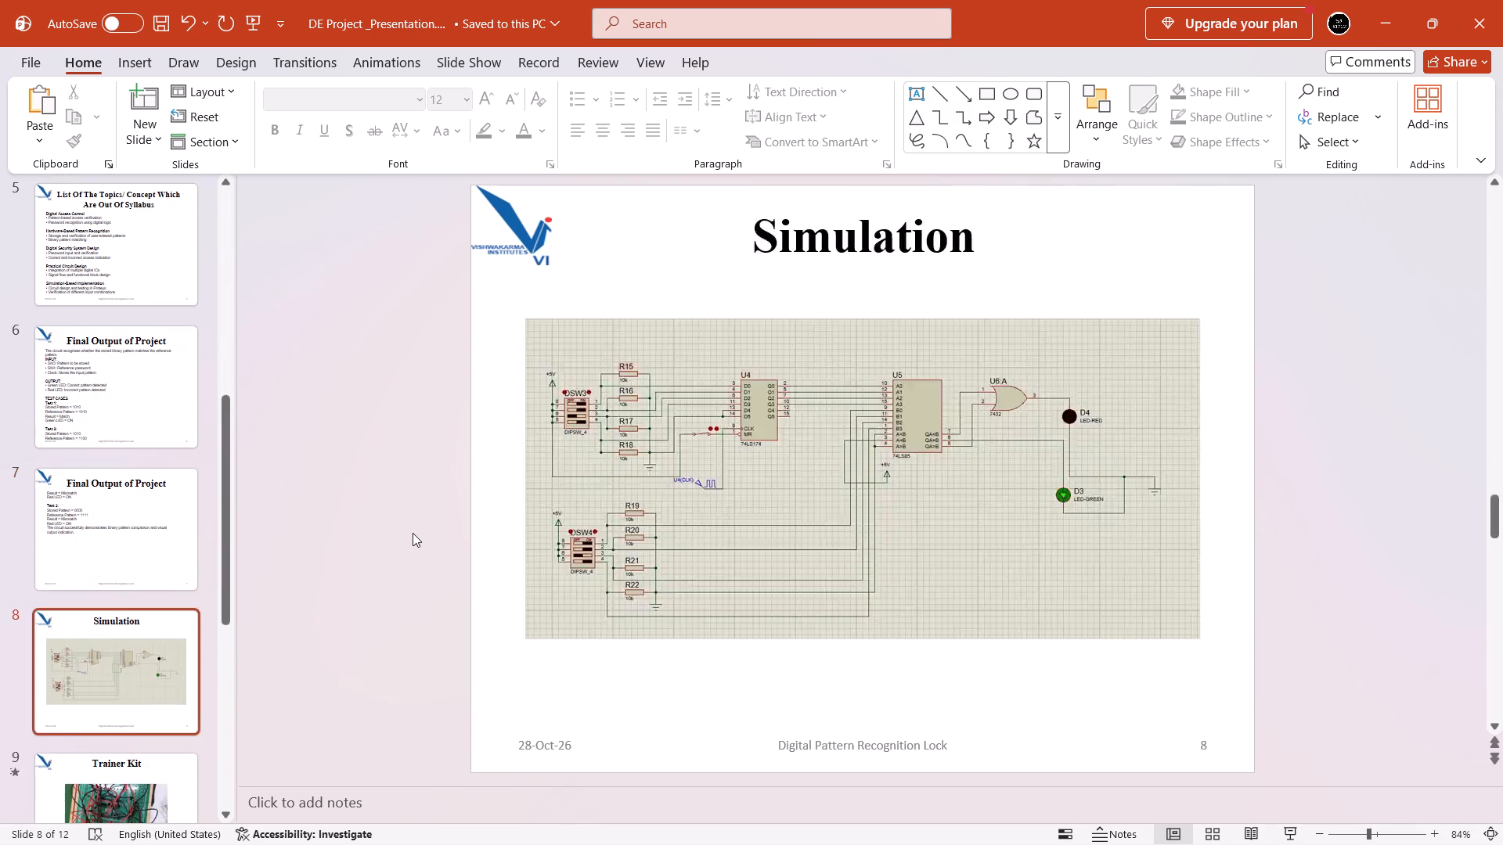
{"action": "key", "text": "Down"}
{"action": "key", "text": "Down"}
{"action": "key", "text": "Down"}
{"action": "key", "text": "Down"}
Save the finished presentation and close it.
{"action": "key", "text": "ctrl+s"}
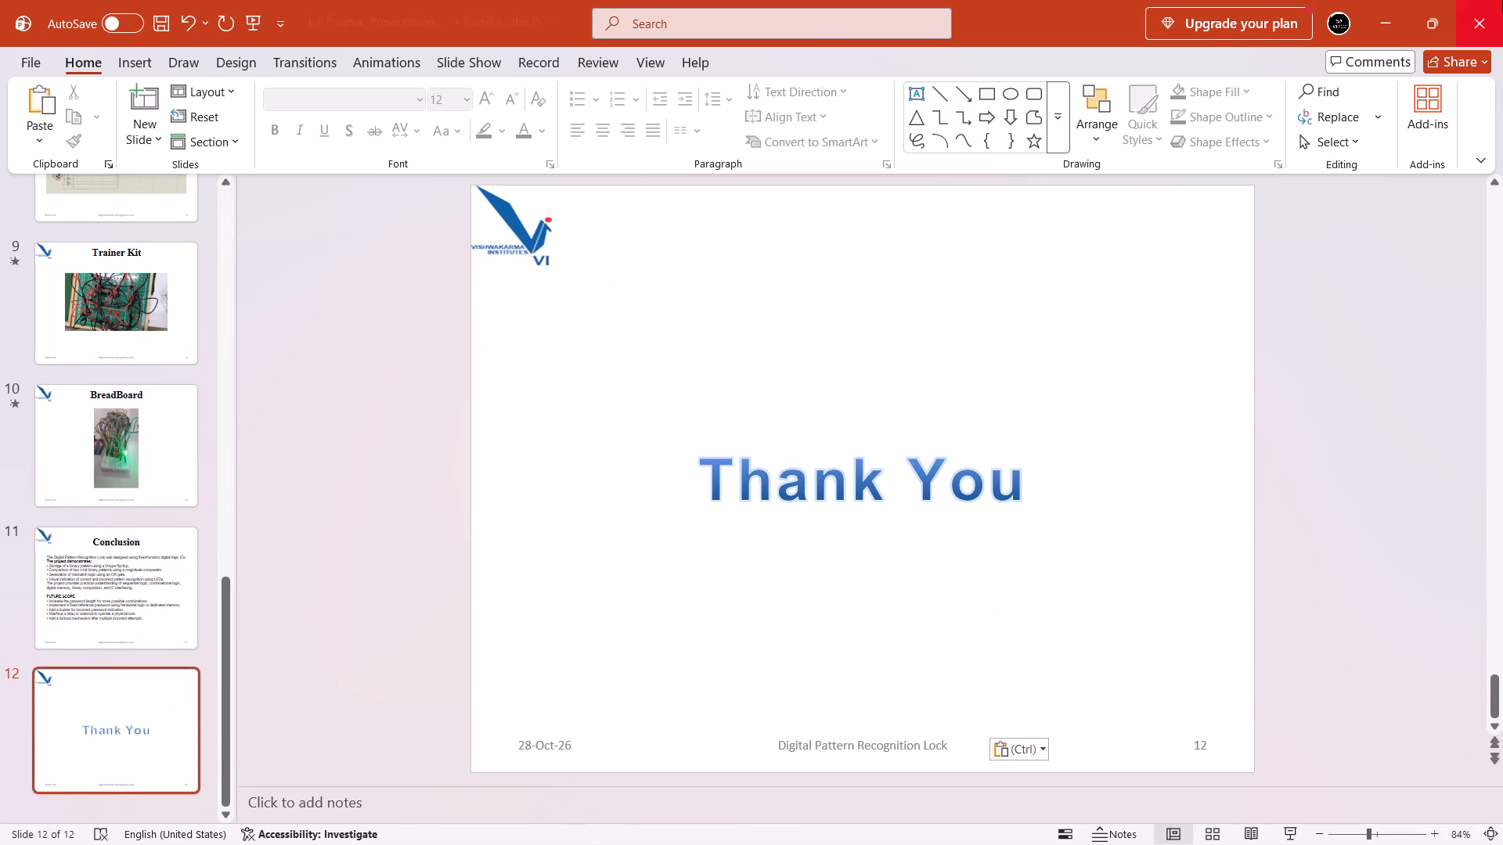
{"action": "left_click", "coordinate": [1502, 0]}
{"action": "left_click", "coordinate": [1502, 0]}
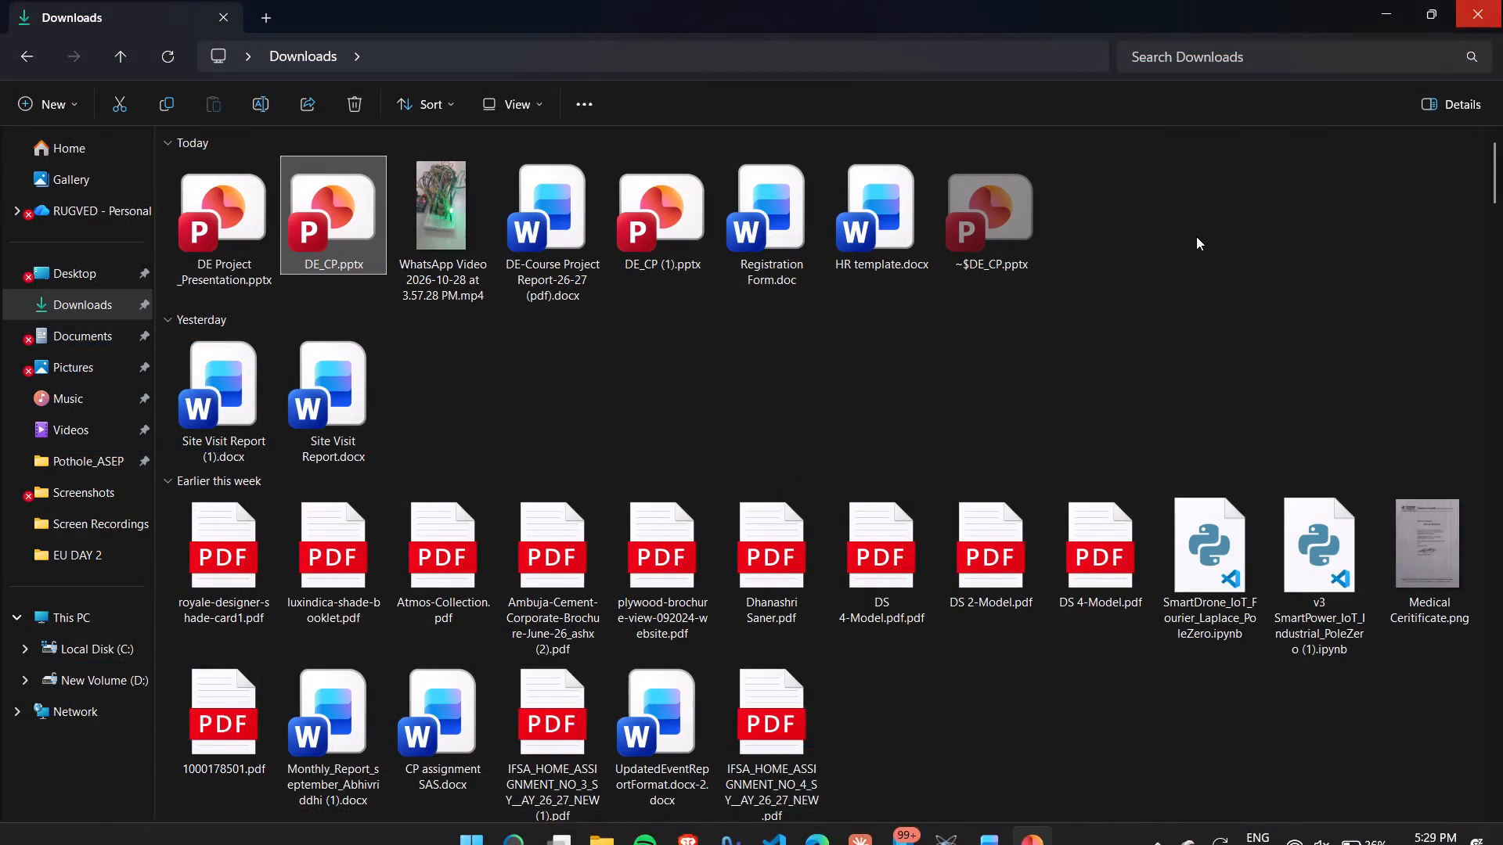
Switch to Google Classroom in the browser and open the Course Project PPT assignment of the SY_F_DE class.
{"action": "left_click", "coordinate": [724, 806]}
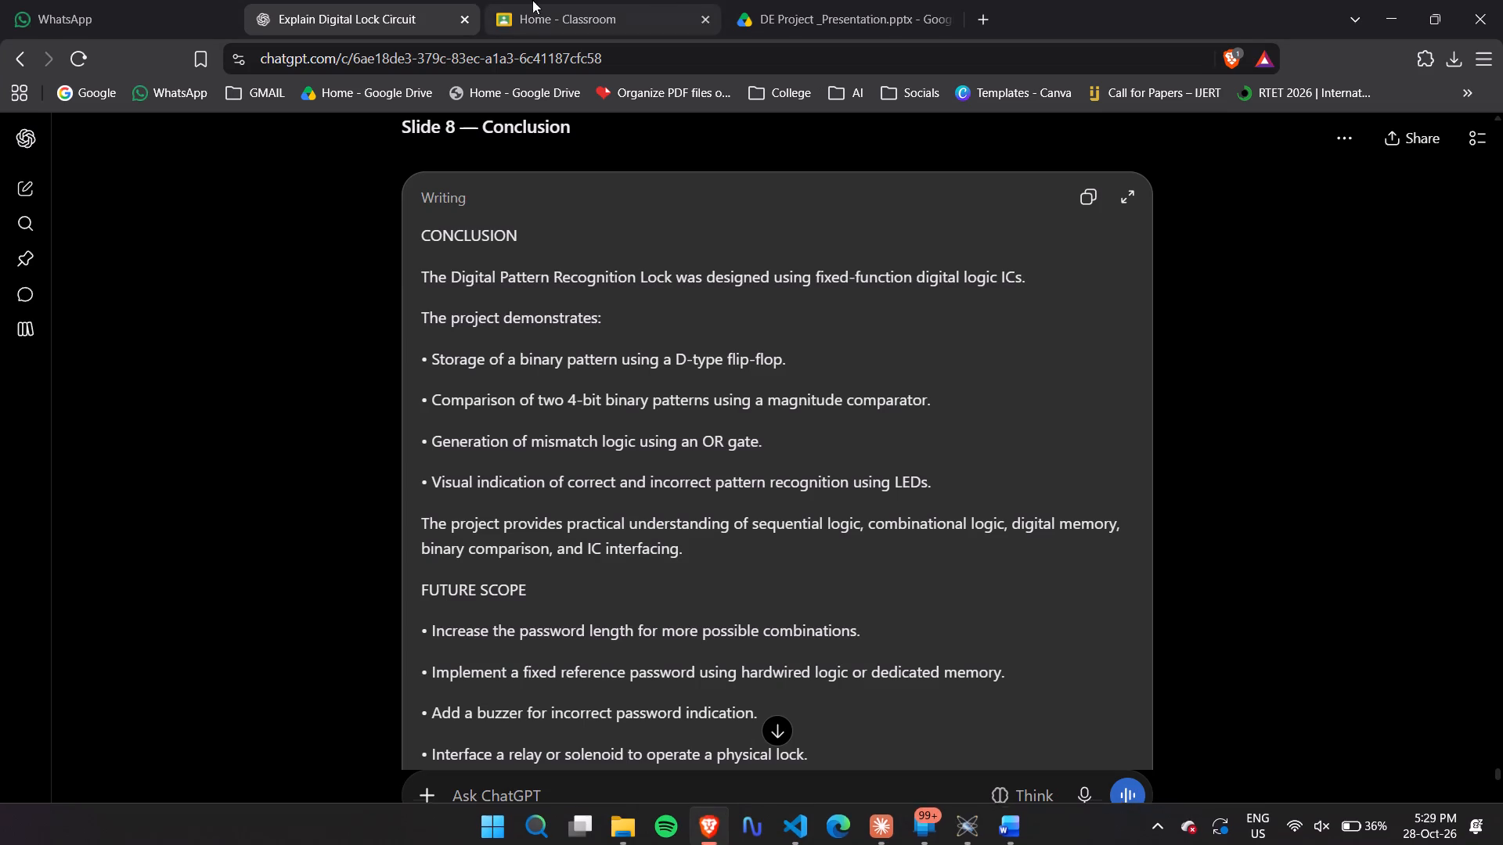
{"action": "left_click", "coordinate": [473, 0]}
{"action": "left_click", "coordinate": [497, 0]}
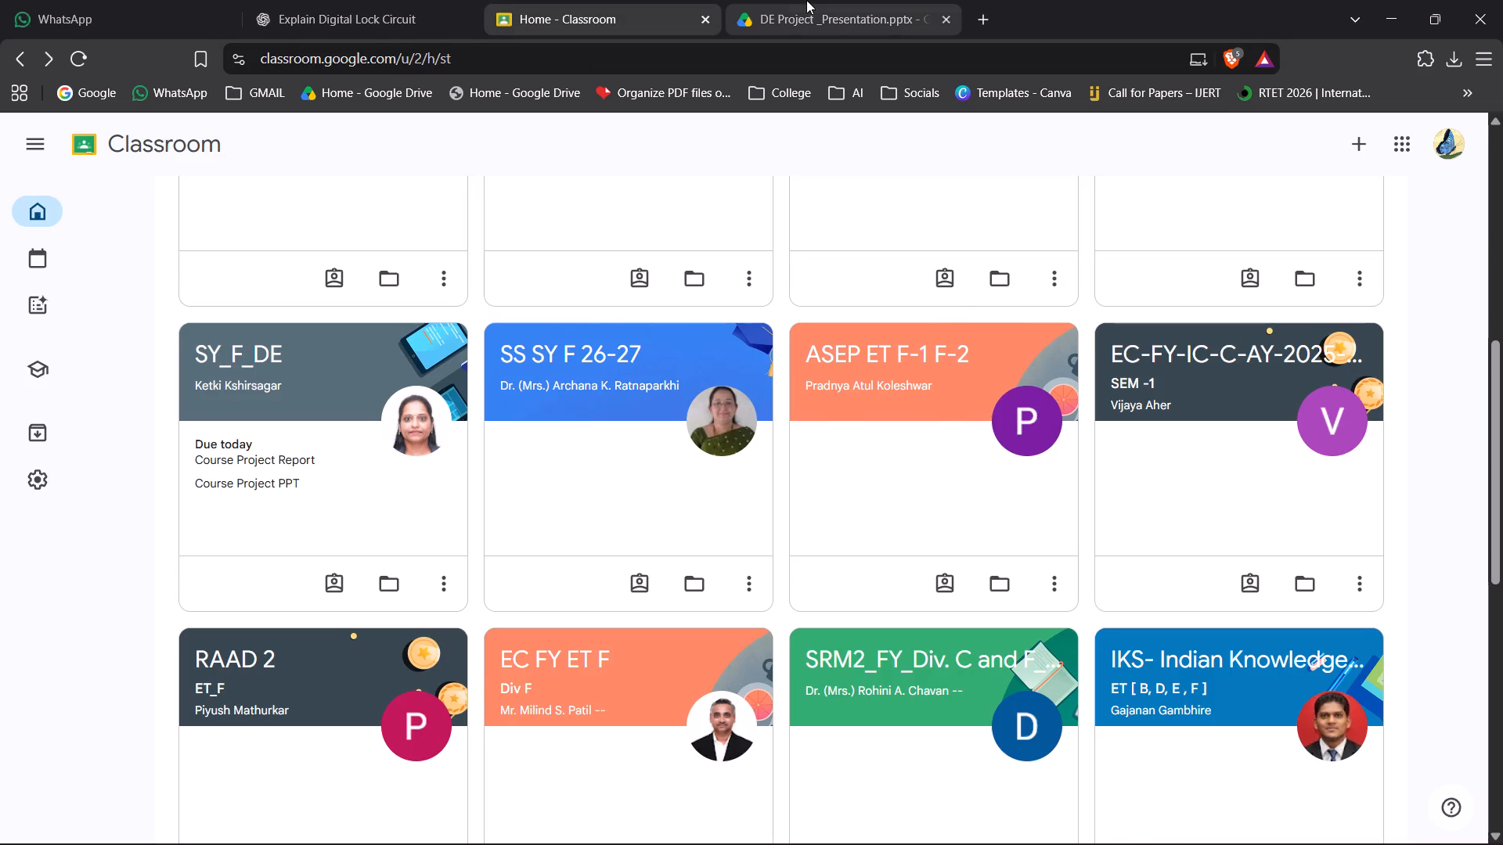
{"action": "left_click", "coordinate": [806, 0]}
{"action": "left_click", "coordinate": [622, 0]}
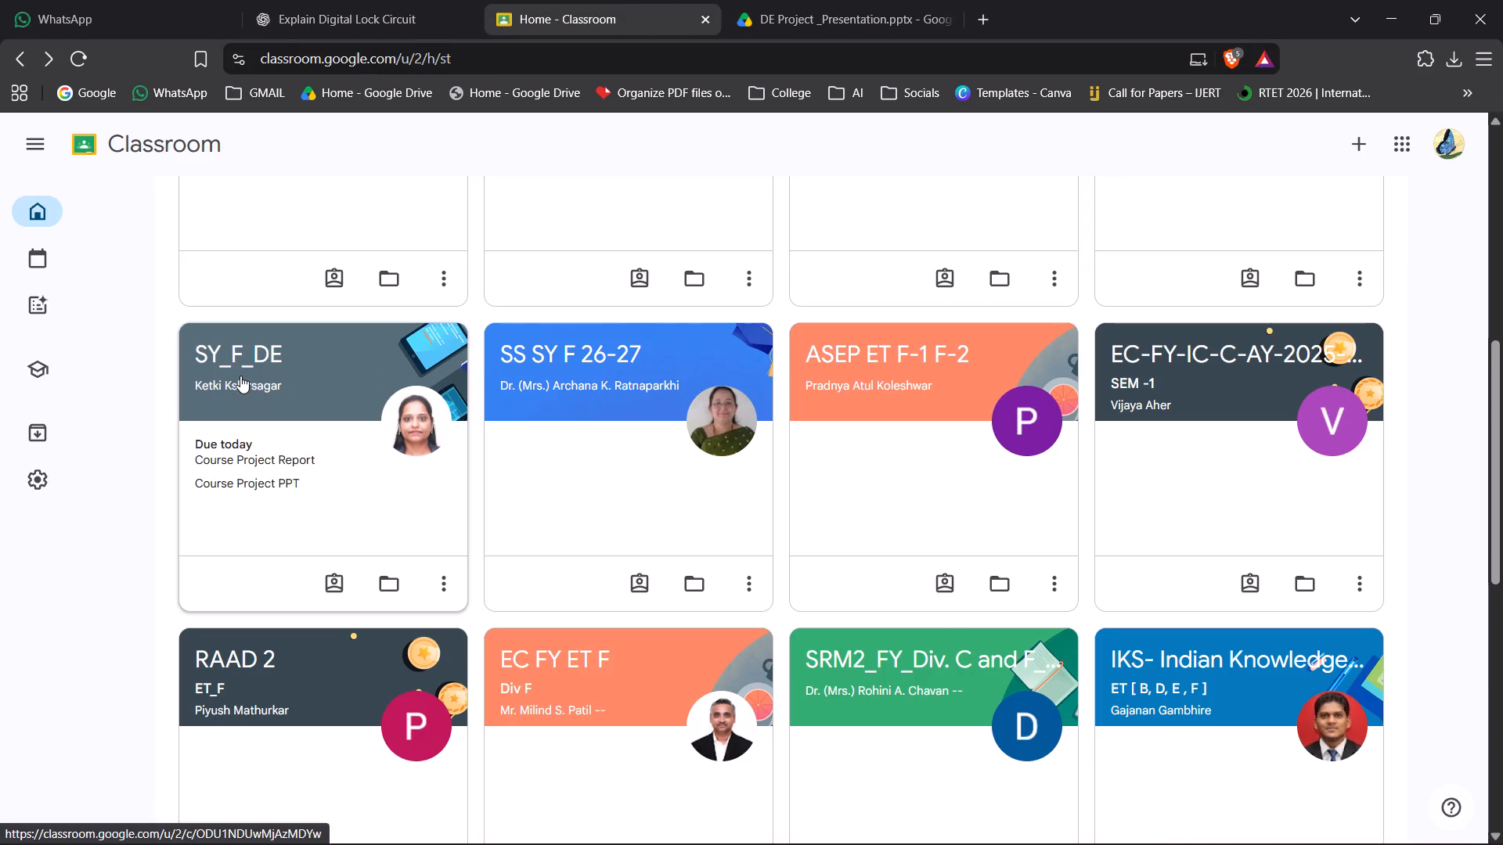
{"action": "left_click", "coordinate": [240, 376]}
{"action": "scroll", "coordinate": [608, 492], "scroll_direction": "up", "scroll_amount": 12}
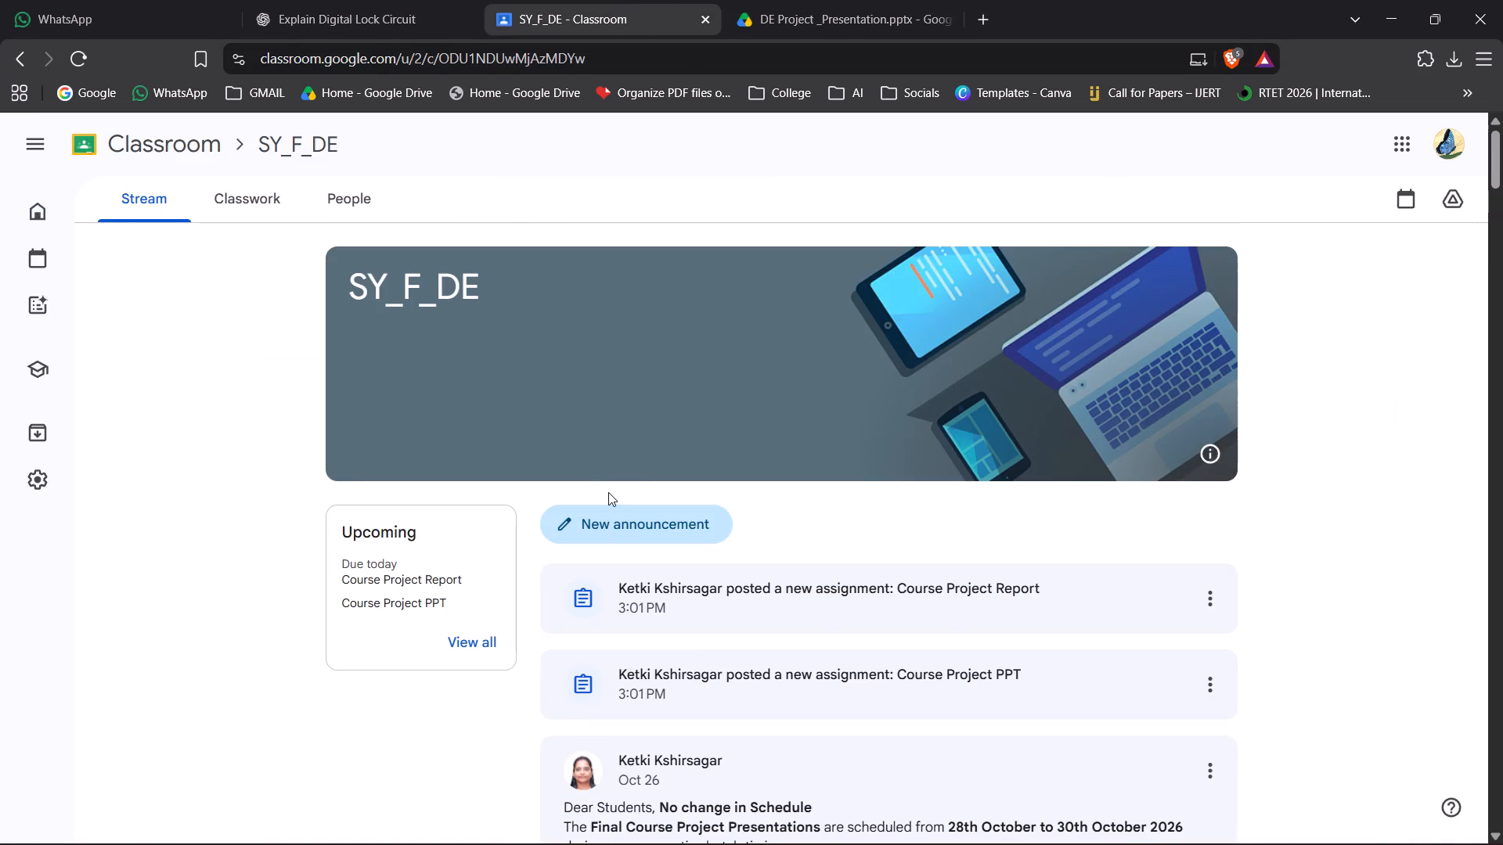
{"action": "scroll", "coordinate": [608, 492], "scroll_direction": "right", "scroll_amount": 9}
{"action": "left_click", "coordinate": [259, 348]}
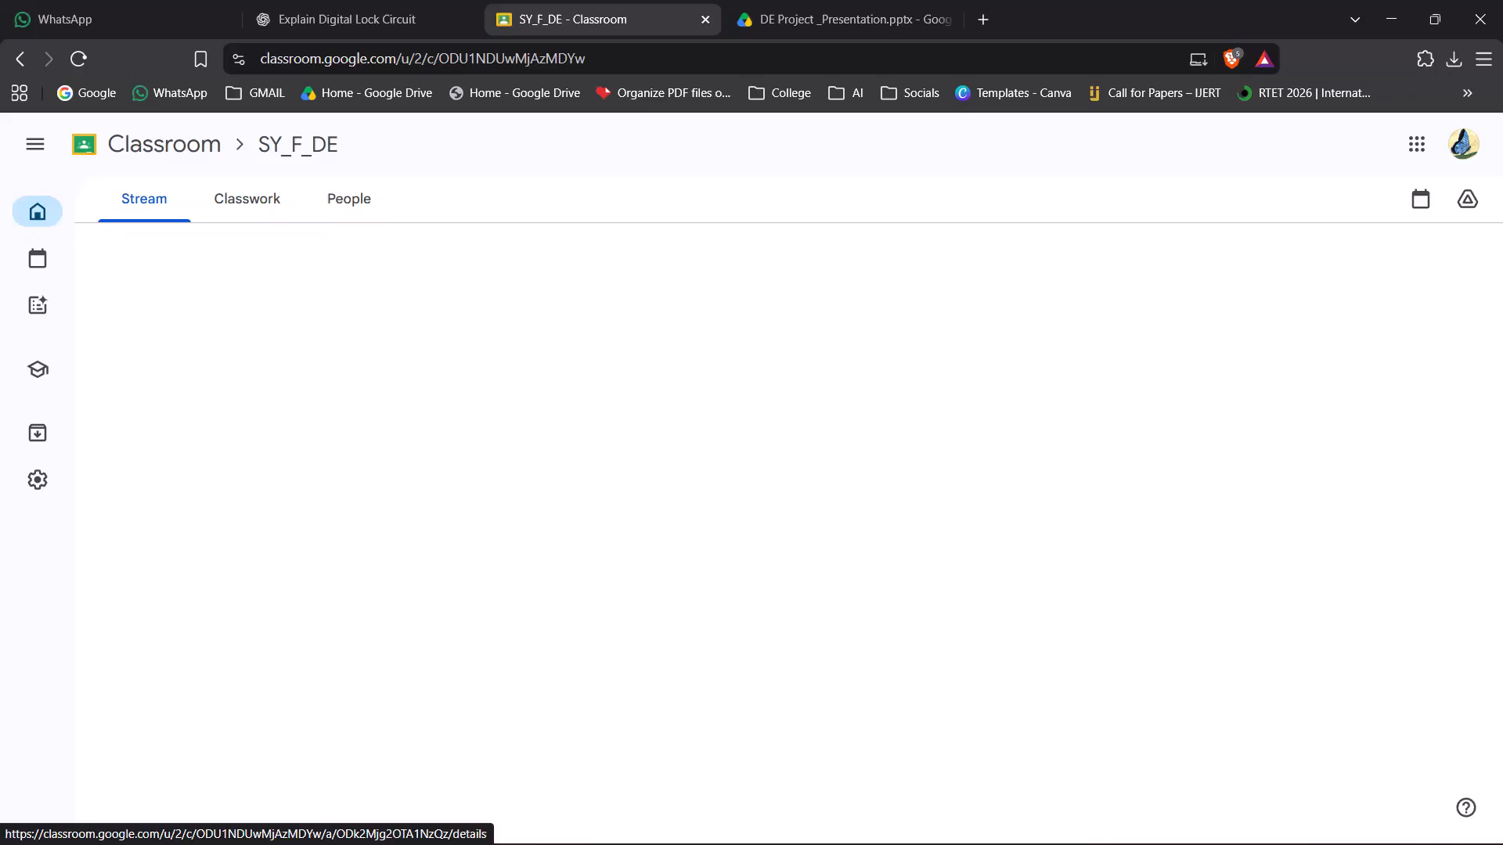
{"action": "scroll", "coordinate": [899, 469], "scroll_direction": "up", "scroll_amount": 2}
{"action": "scroll", "coordinate": [899, 469], "scroll_direction": "down", "scroll_amount": 3}
{"action": "scroll", "coordinate": [899, 469], "scroll_direction": "up", "scroll_amount": 1}
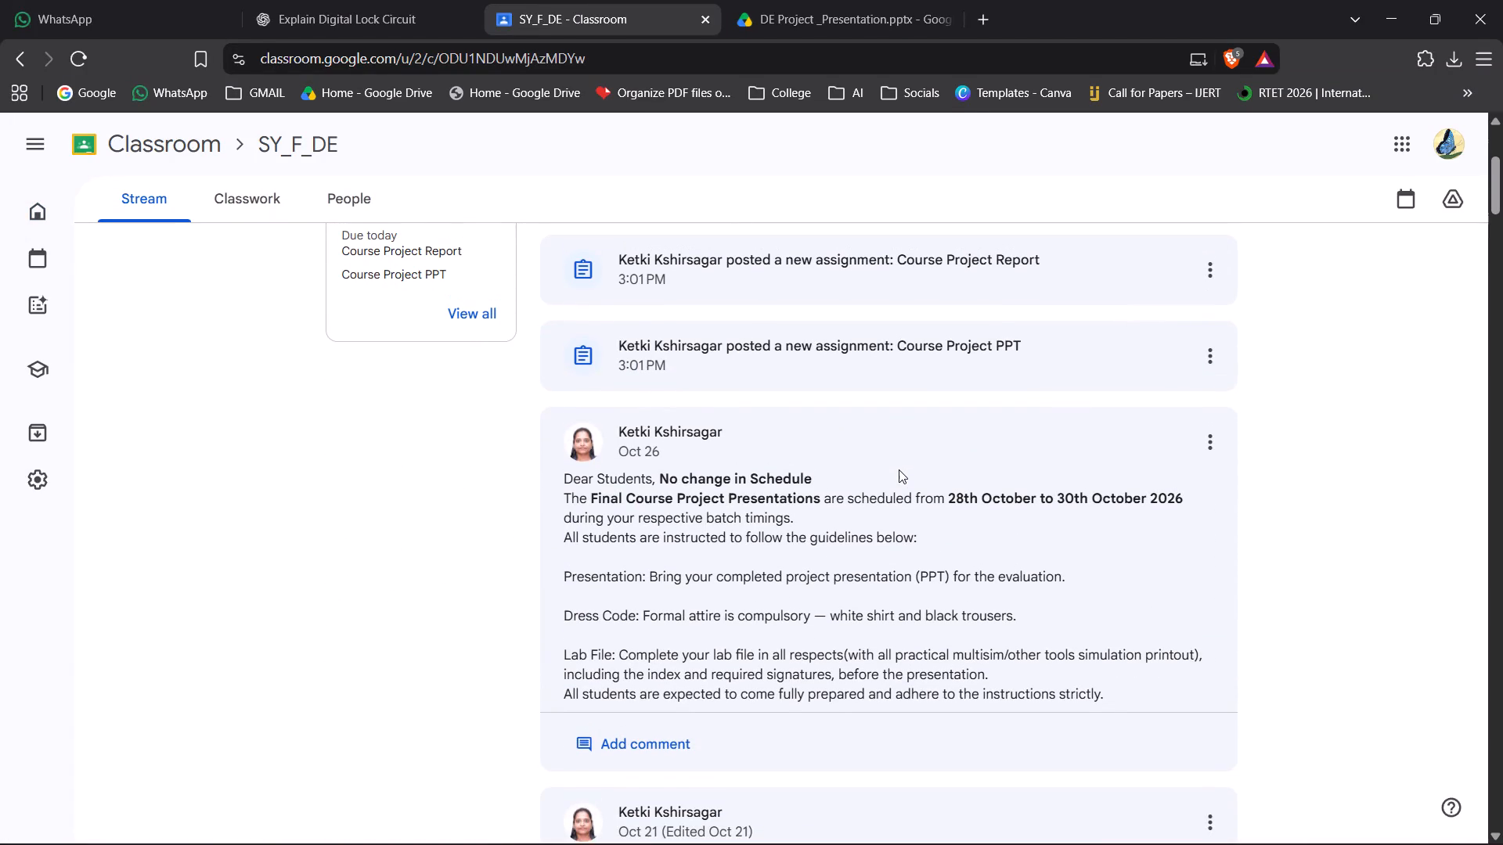
{"action": "left_click", "coordinate": [1032, 345]}
Attach DE Project _Presentation.pptx from the Downloads folder to the Course Project PPT assignment.
{"action": "left_click", "coordinate": [1341, 289]}
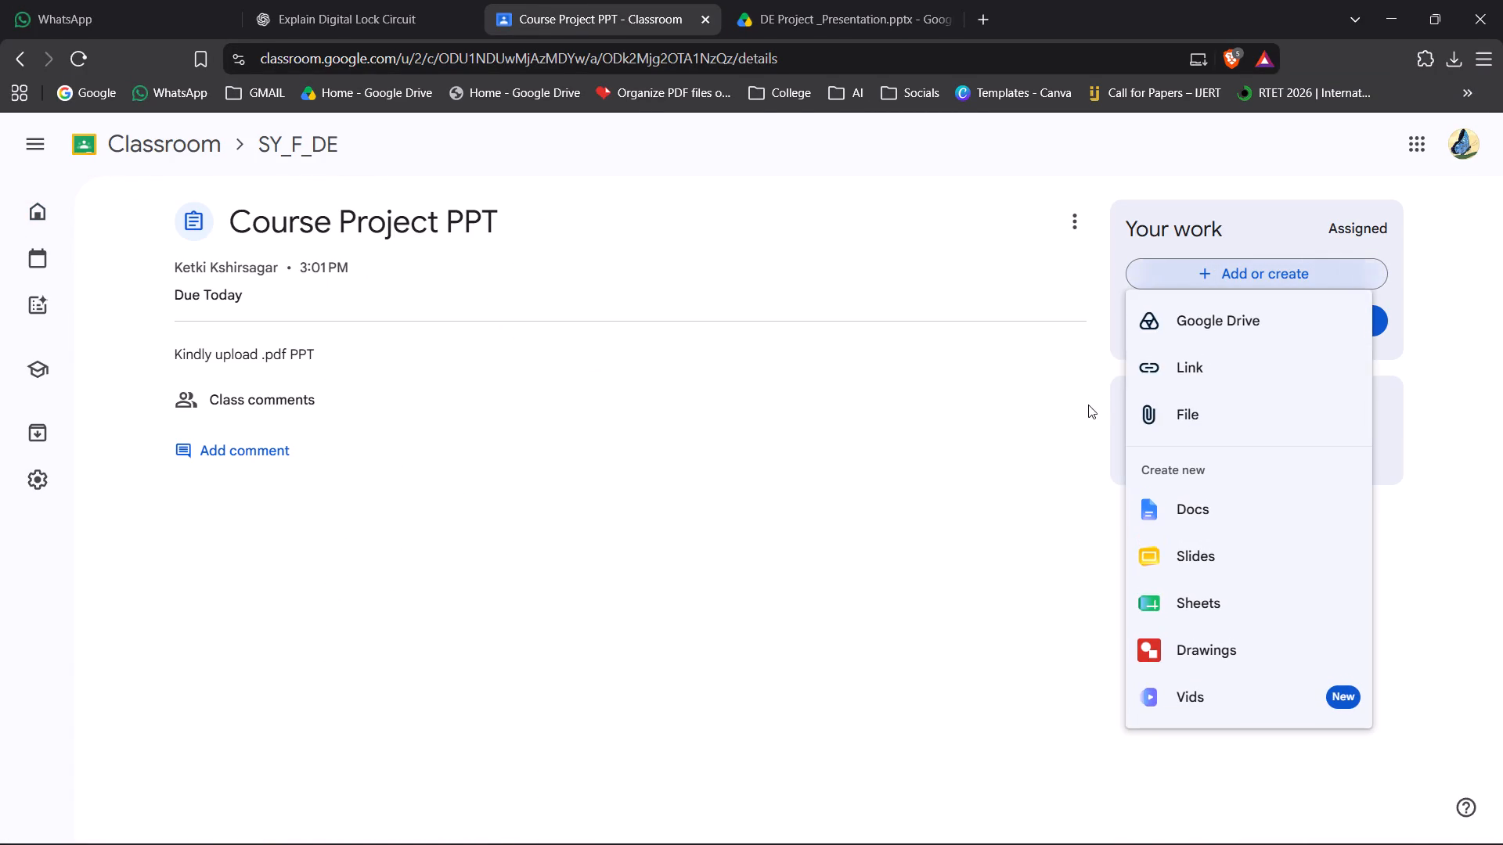
{"action": "left_click", "coordinate": [1169, 413]}
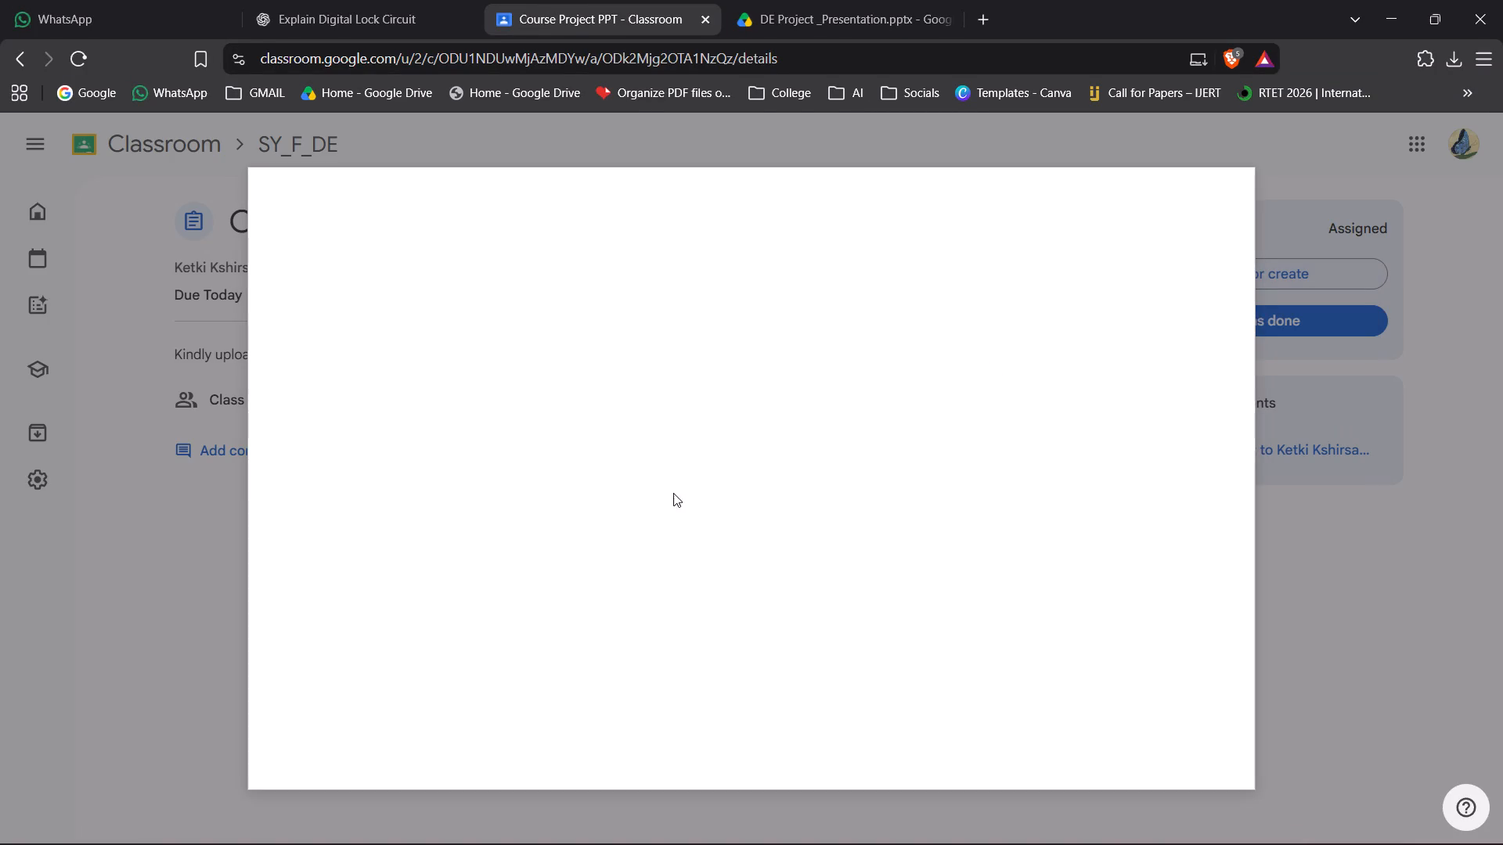
{"action": "left_click", "coordinate": [737, 595]}
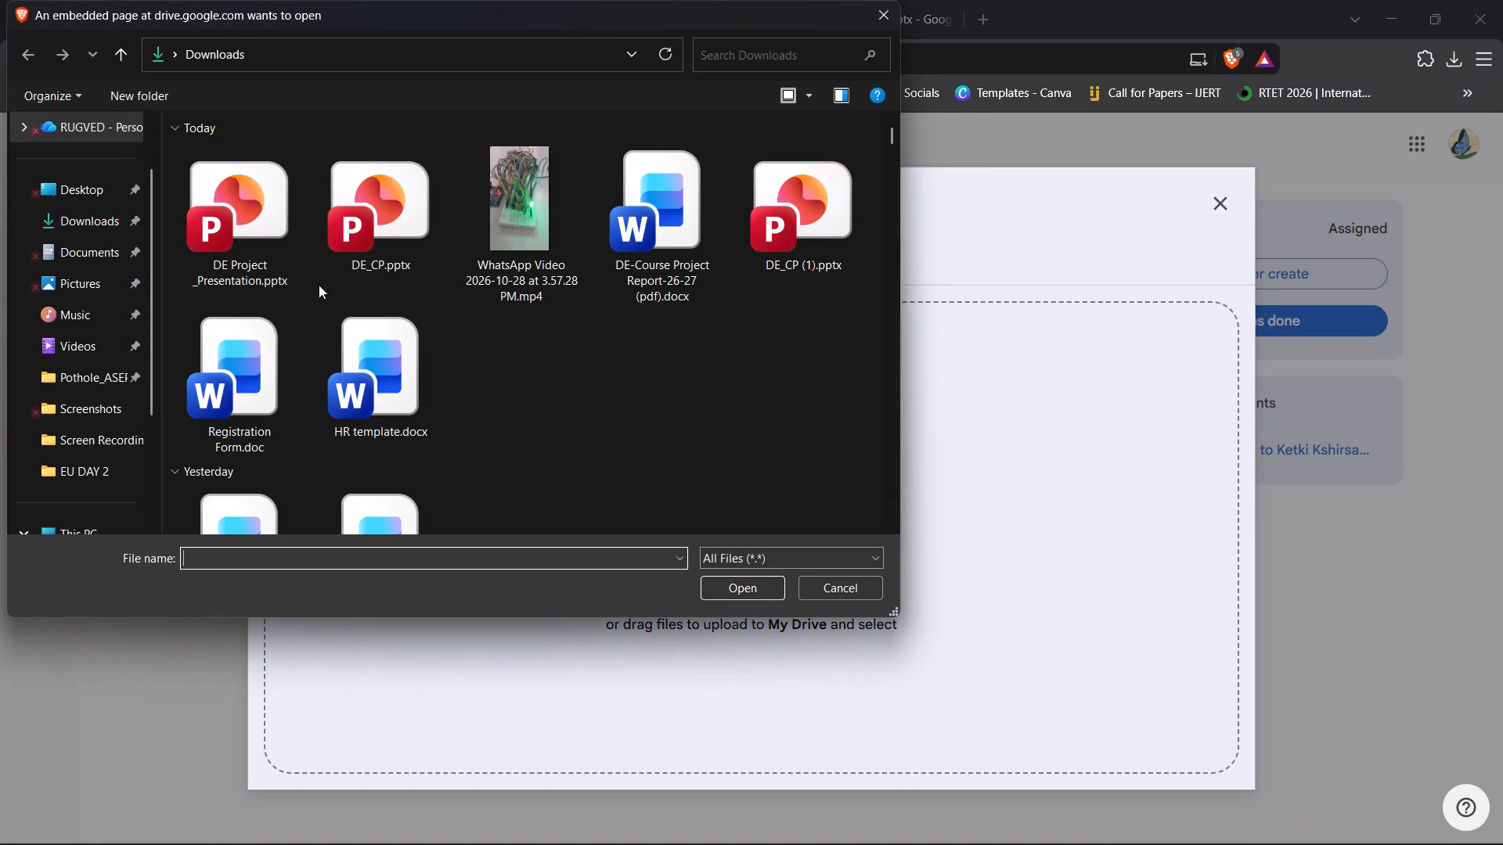
{"action": "double_click", "coordinate": [262, 240]}
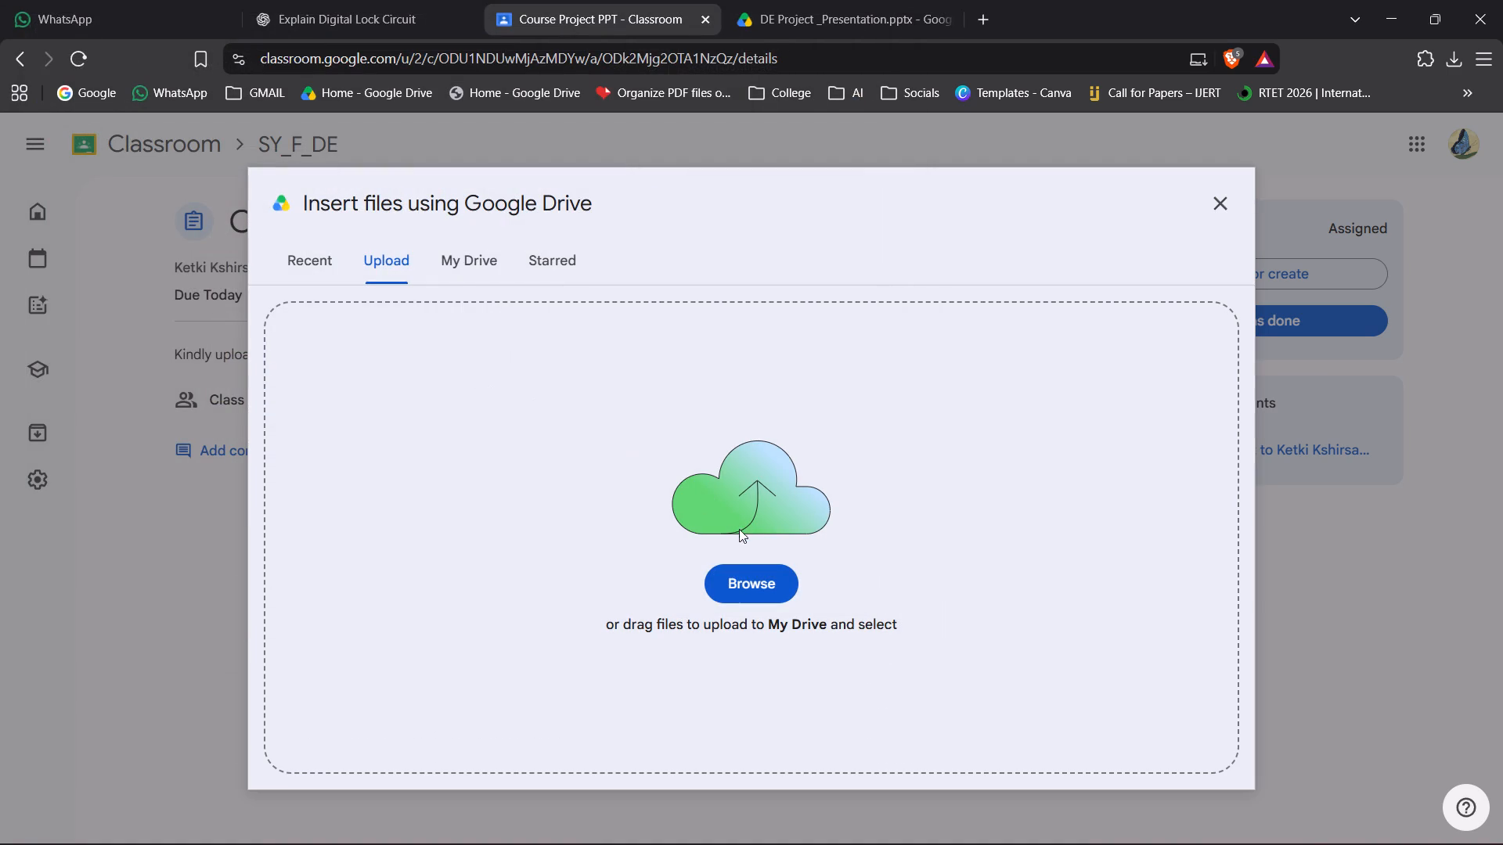
{"action": "left_click", "coordinate": [729, 575]}
{"action": "double_click", "coordinate": [245, 206]}
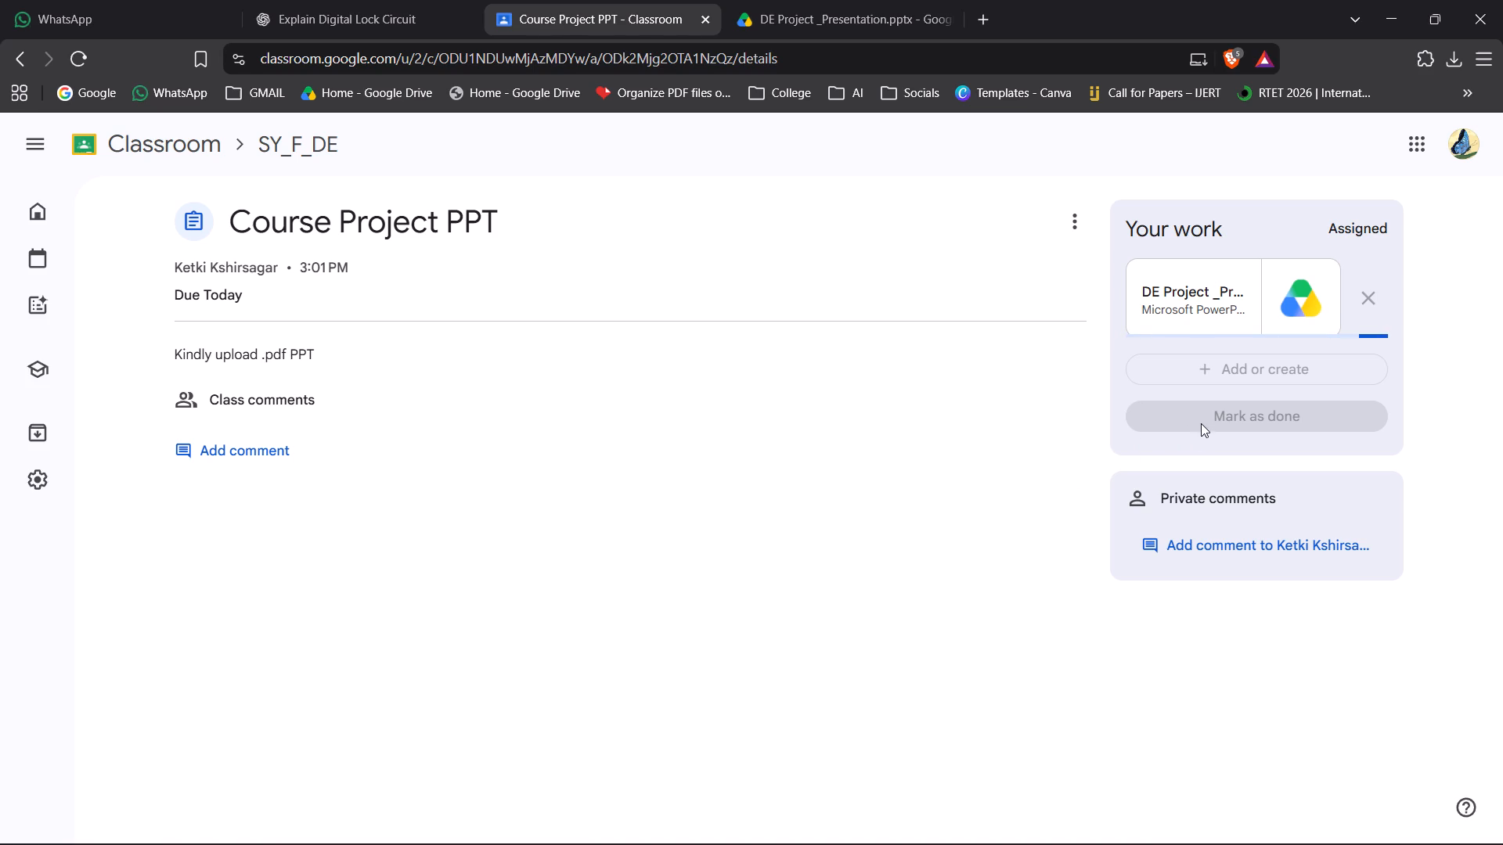
Preview the attached presentation, try opening it in Google Slides, and return to the assignment page.
{"action": "left_click", "coordinate": [1193, 300]}
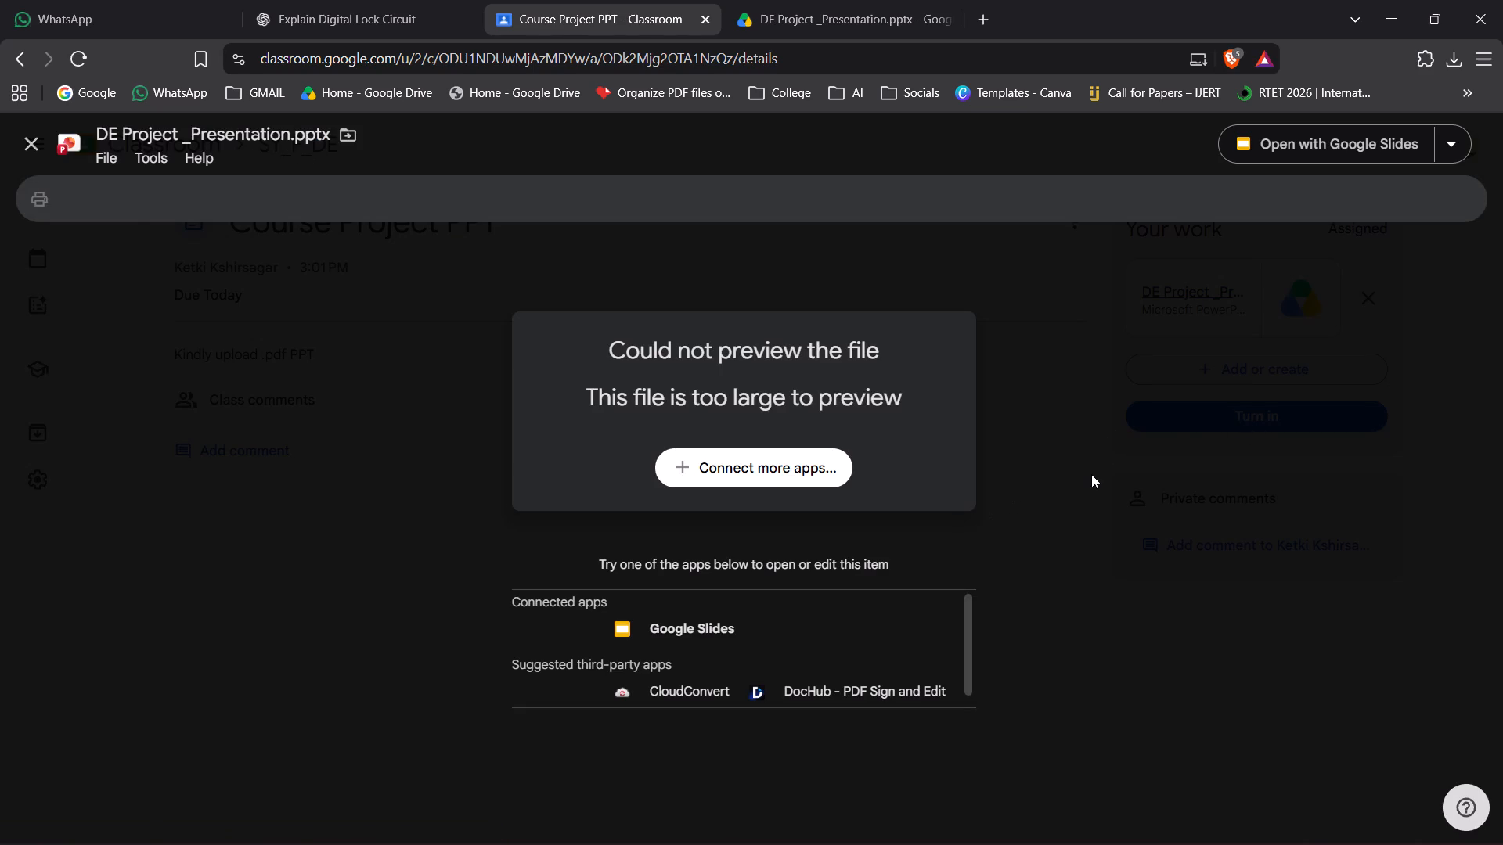
{"action": "left_click", "coordinate": [712, 631]}
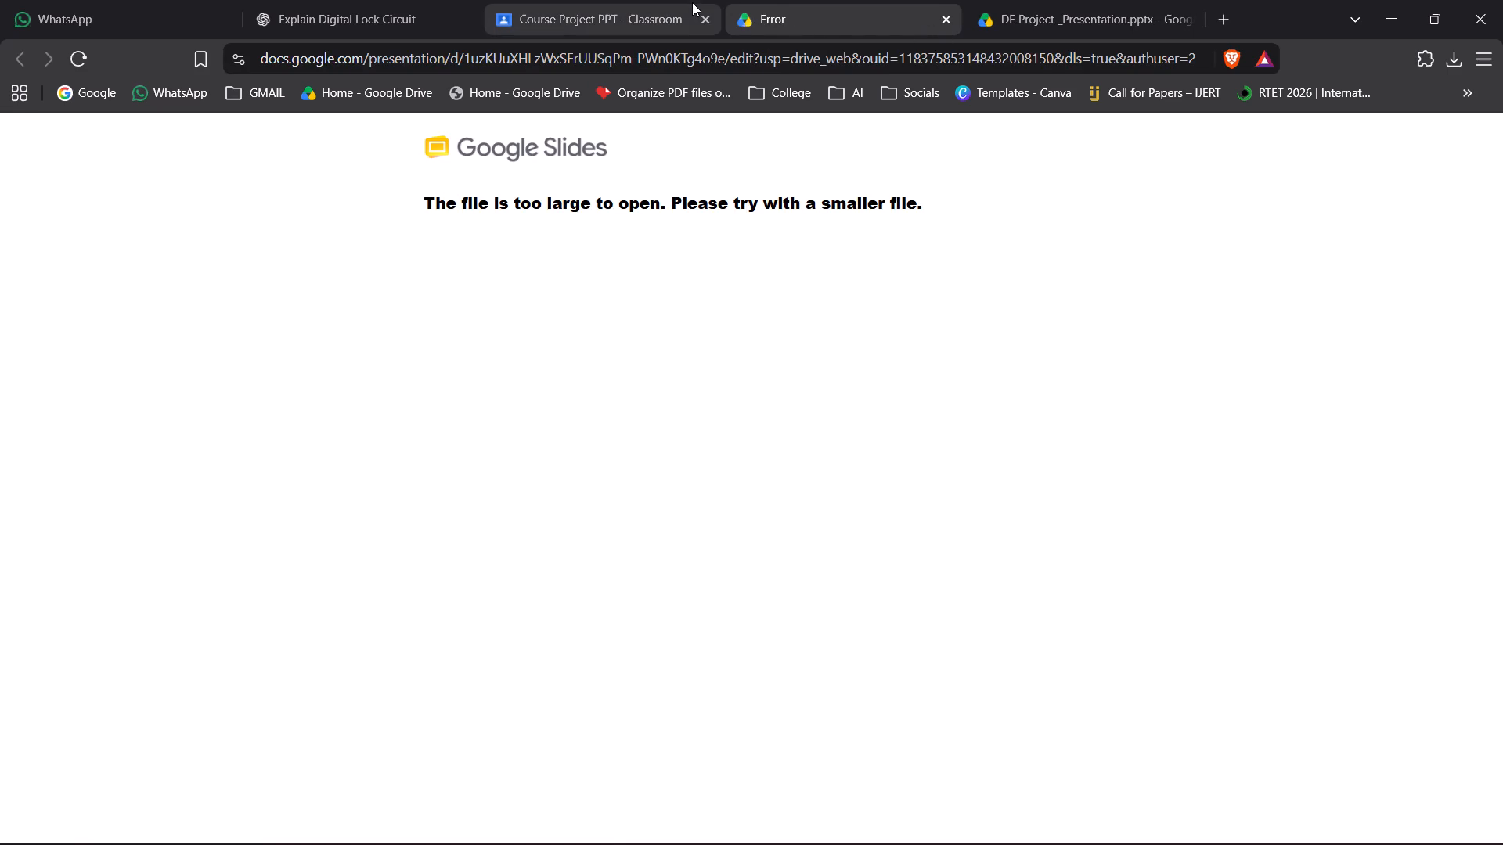
{"action": "left_click", "coordinate": [692, 2]}
{"action": "left_click", "coordinate": [940, 18]}
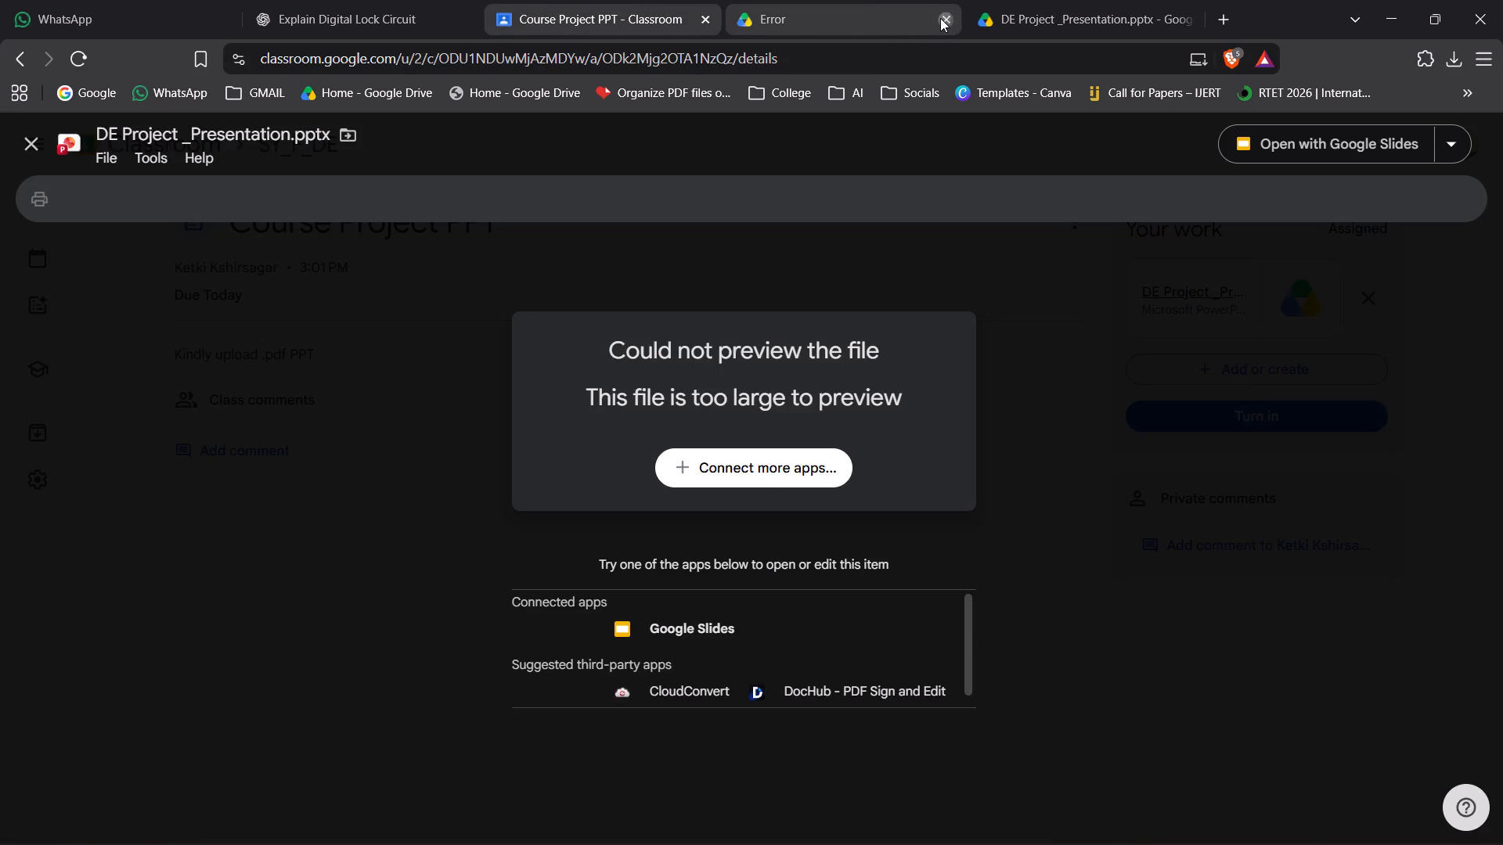
{"action": "left_click", "coordinate": [1134, 548]}
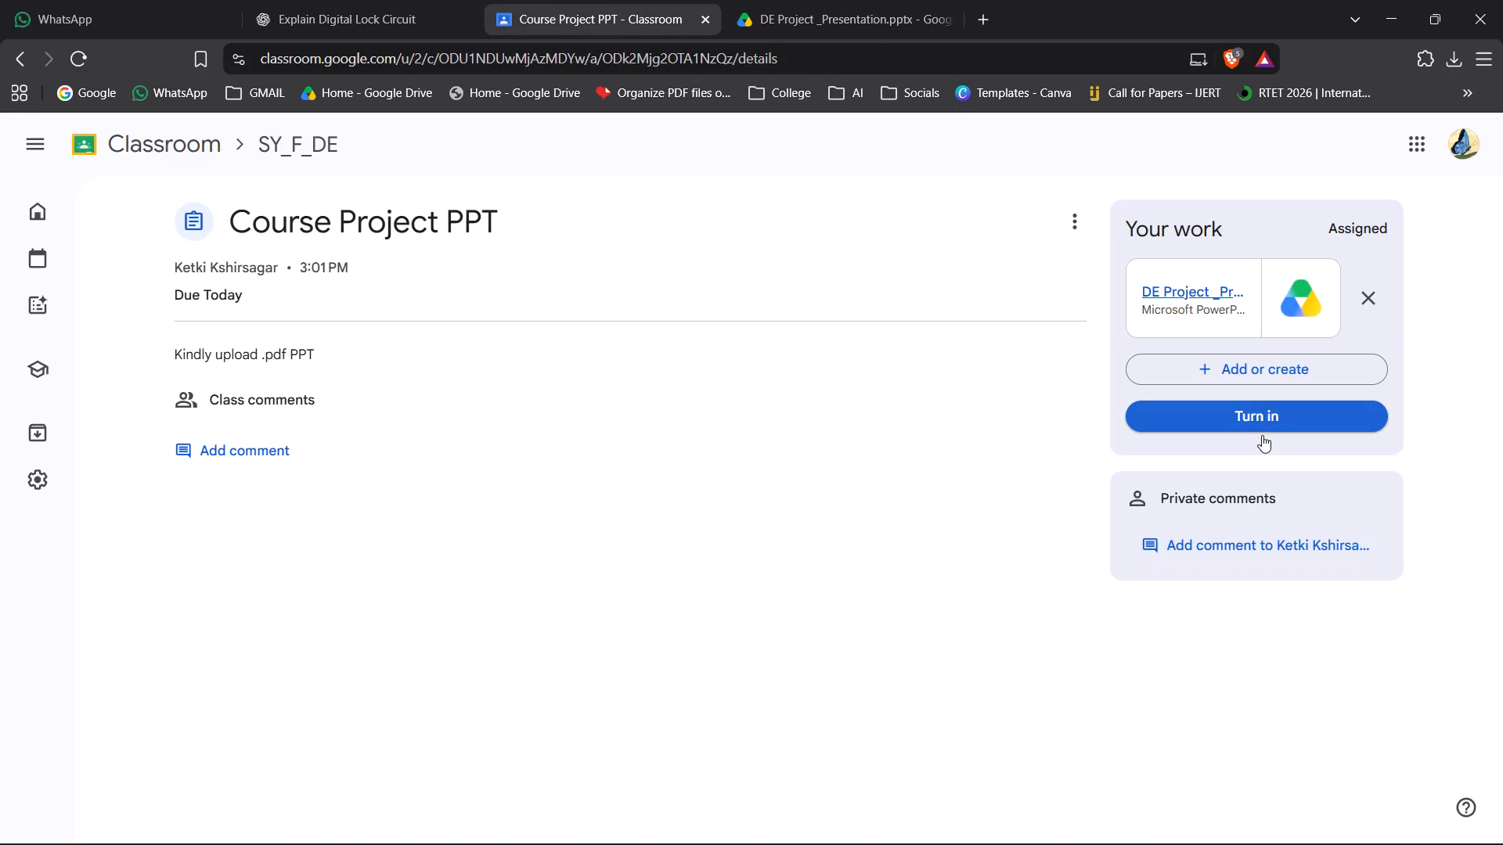
Turn in the Course Project PPT assignment with the attached presentation.
{"action": "left_click", "coordinate": [1262, 435]}
{"action": "left_click", "coordinate": [938, 569]}
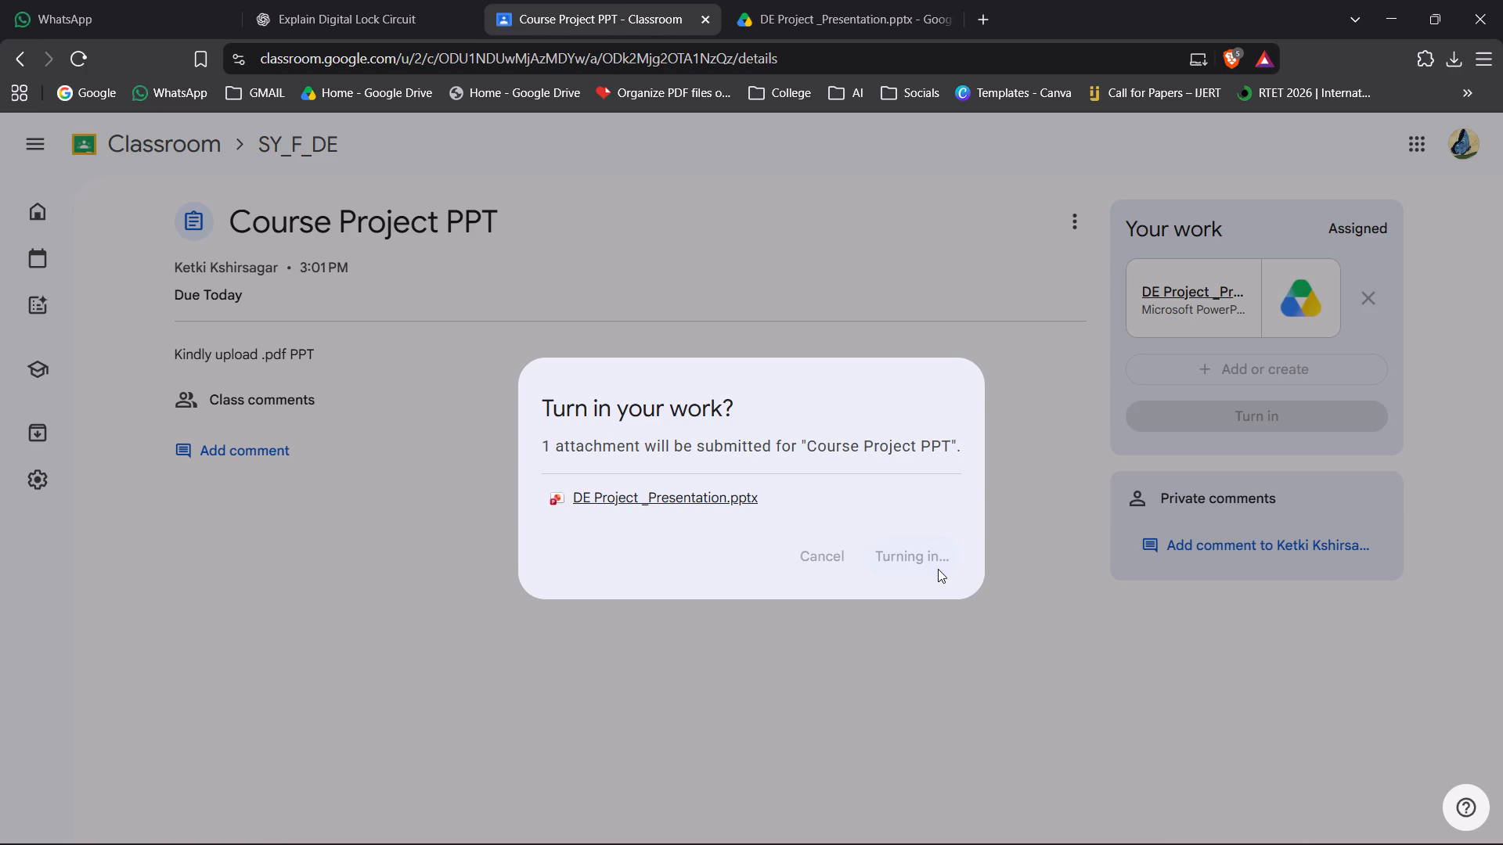
{"action": "left_click", "coordinate": [938, 569]}
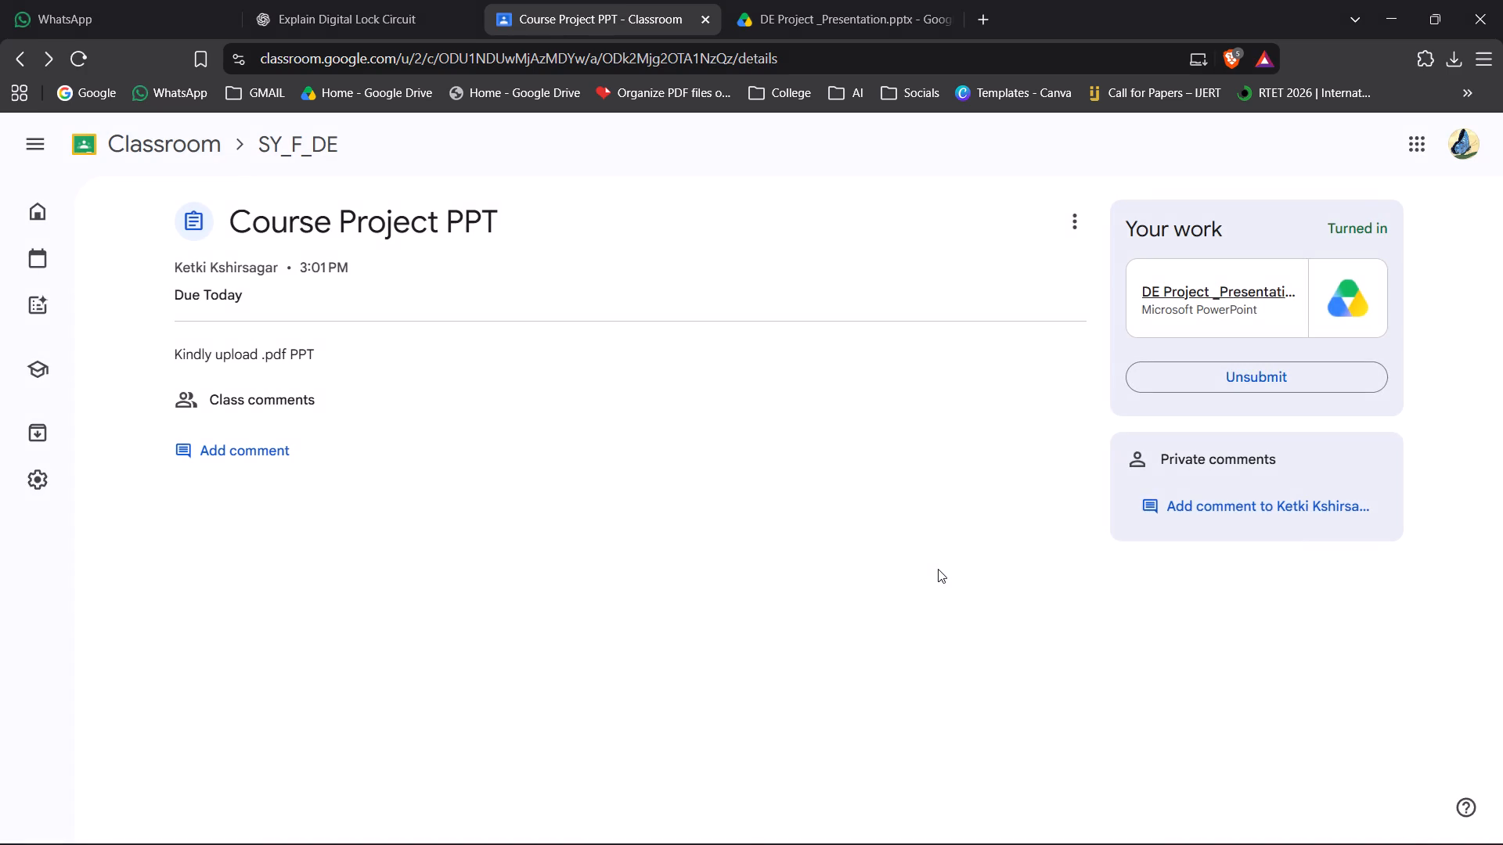
Open the Course Project Report assignment from the class stream to check its attached report.
{"action": "scroll", "coordinate": [938, 569], "scroll_direction": "right", "scroll_amount": 5}
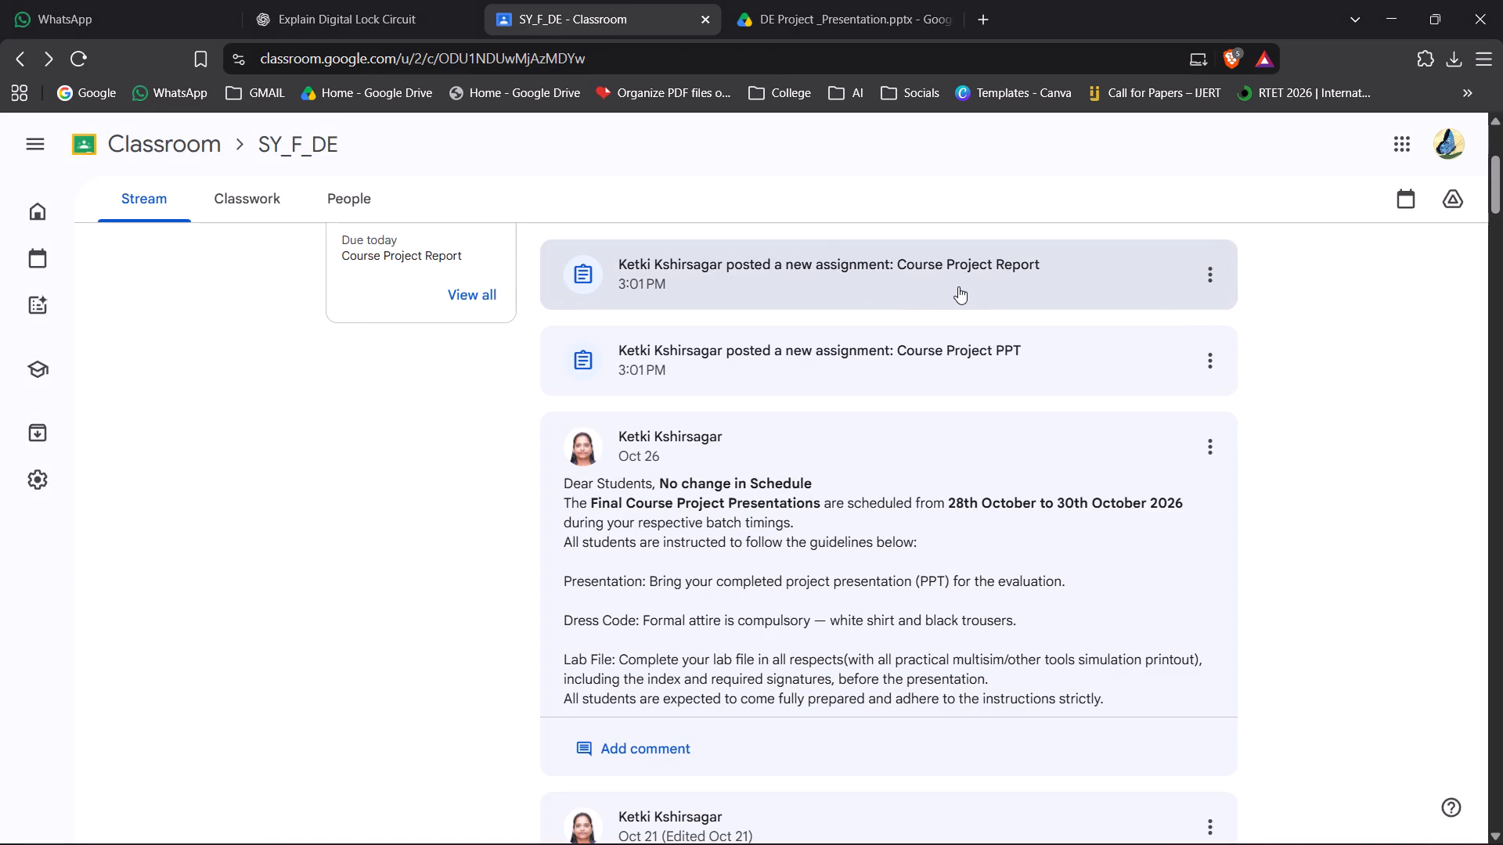
{"action": "left_click", "coordinate": [959, 286]}
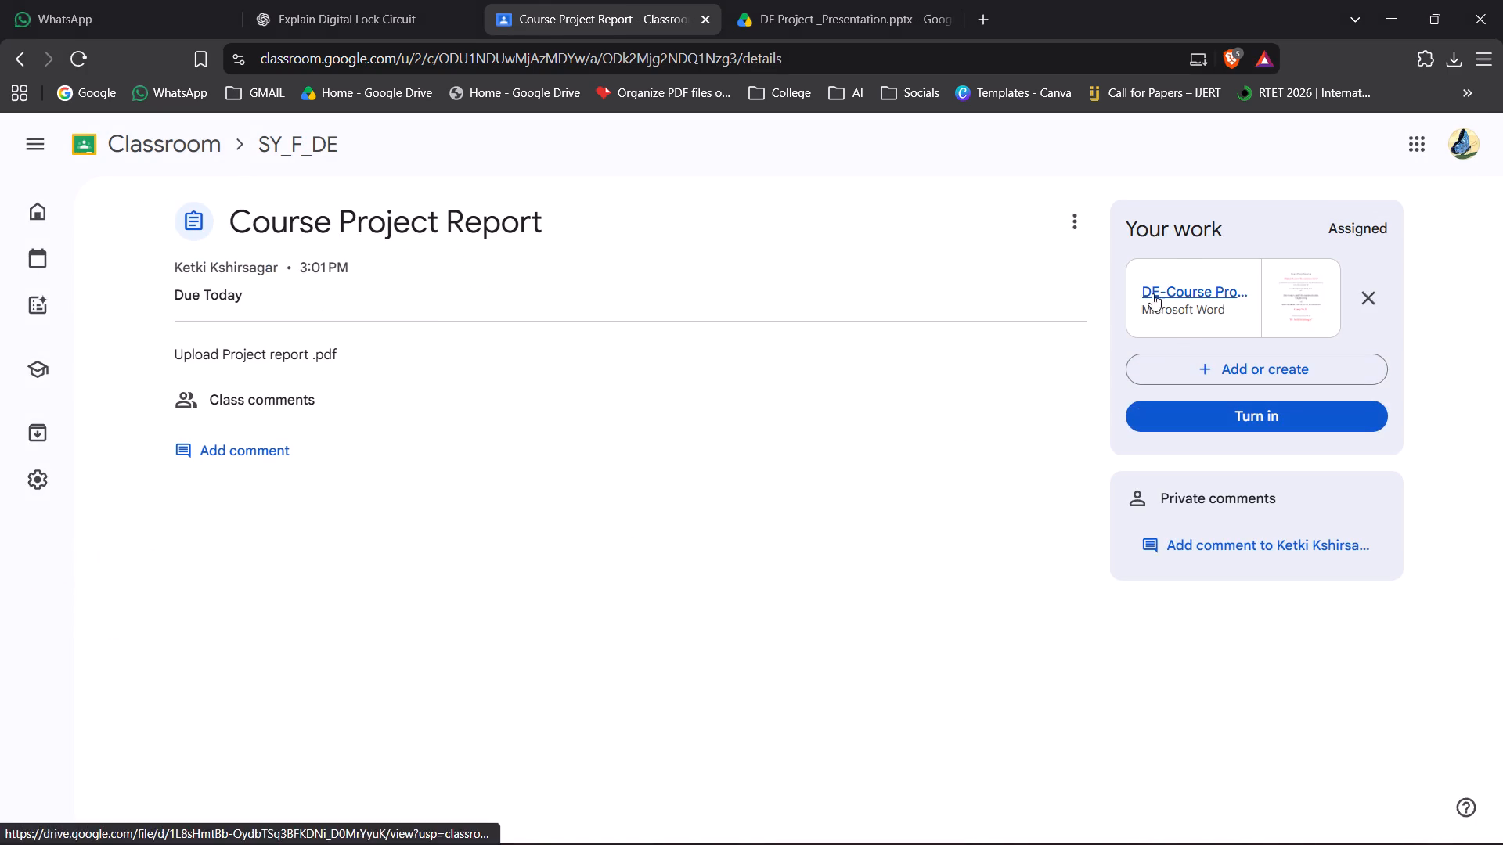
Open the teacher's DE-Course Project Report-26-27.docx template from the class stream and examine its first pages.
{"action": "scroll", "coordinate": [552, 491], "scroll_direction": "right", "scroll_amount": 5}
{"action": "scroll", "coordinate": [552, 491], "scroll_direction": "down", "scroll_amount": 4}
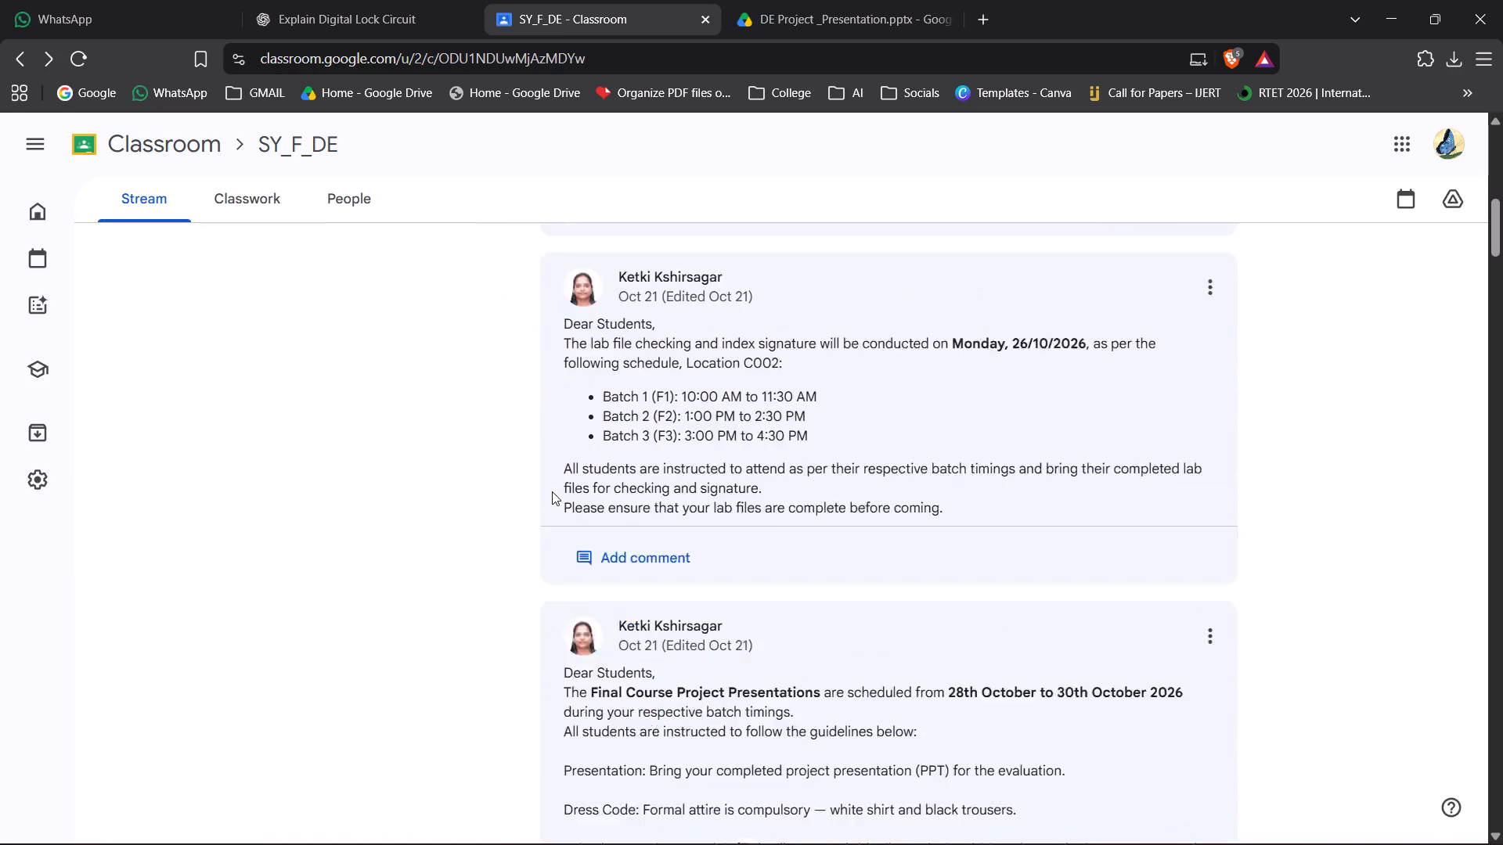
{"action": "scroll", "coordinate": [552, 491], "scroll_direction": "down", "scroll_amount": 5}
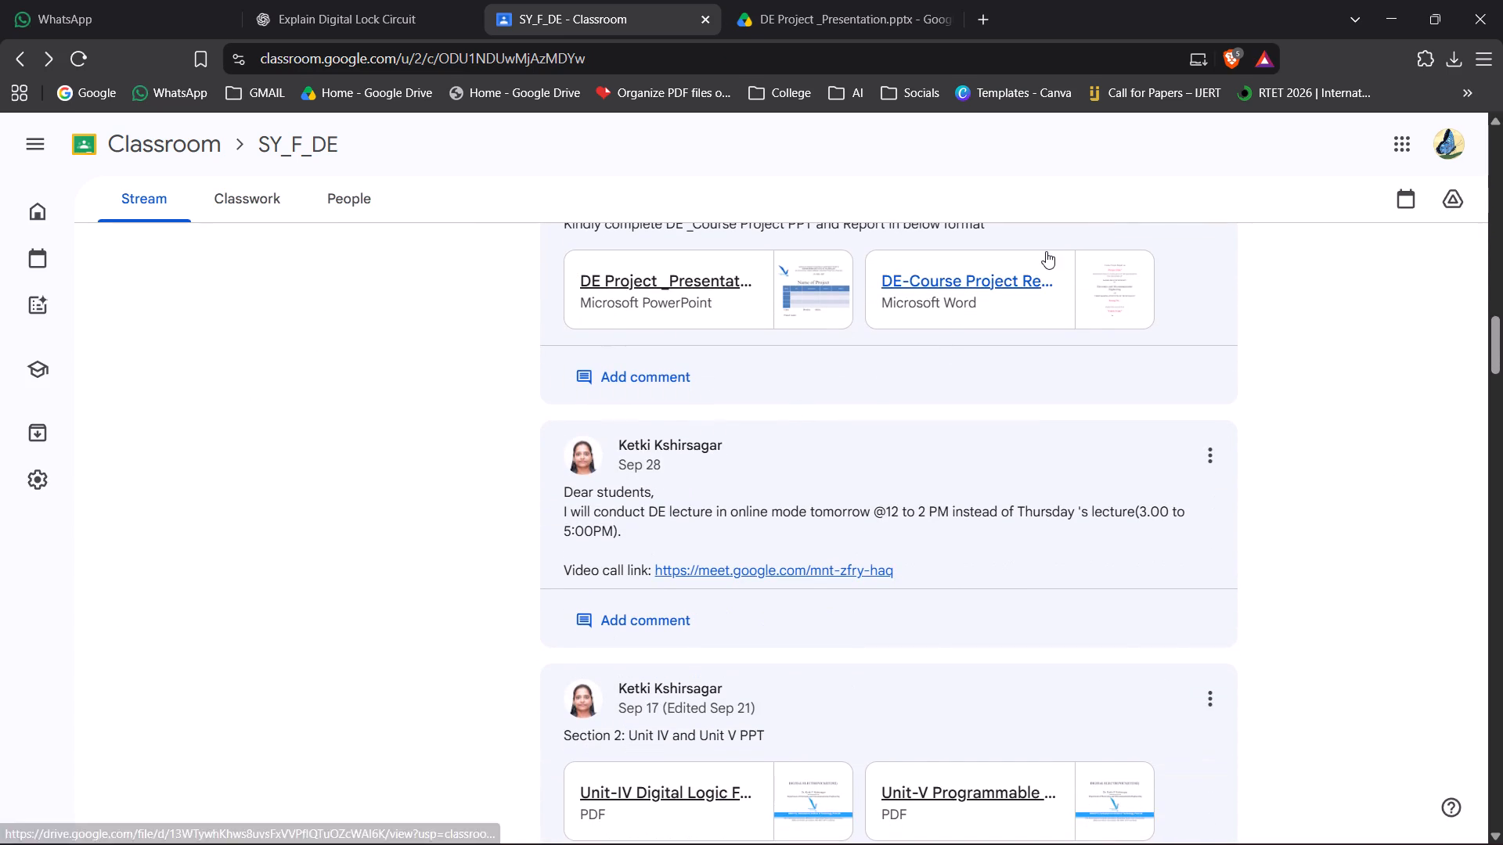
{"action": "left_click", "coordinate": [1046, 251]}
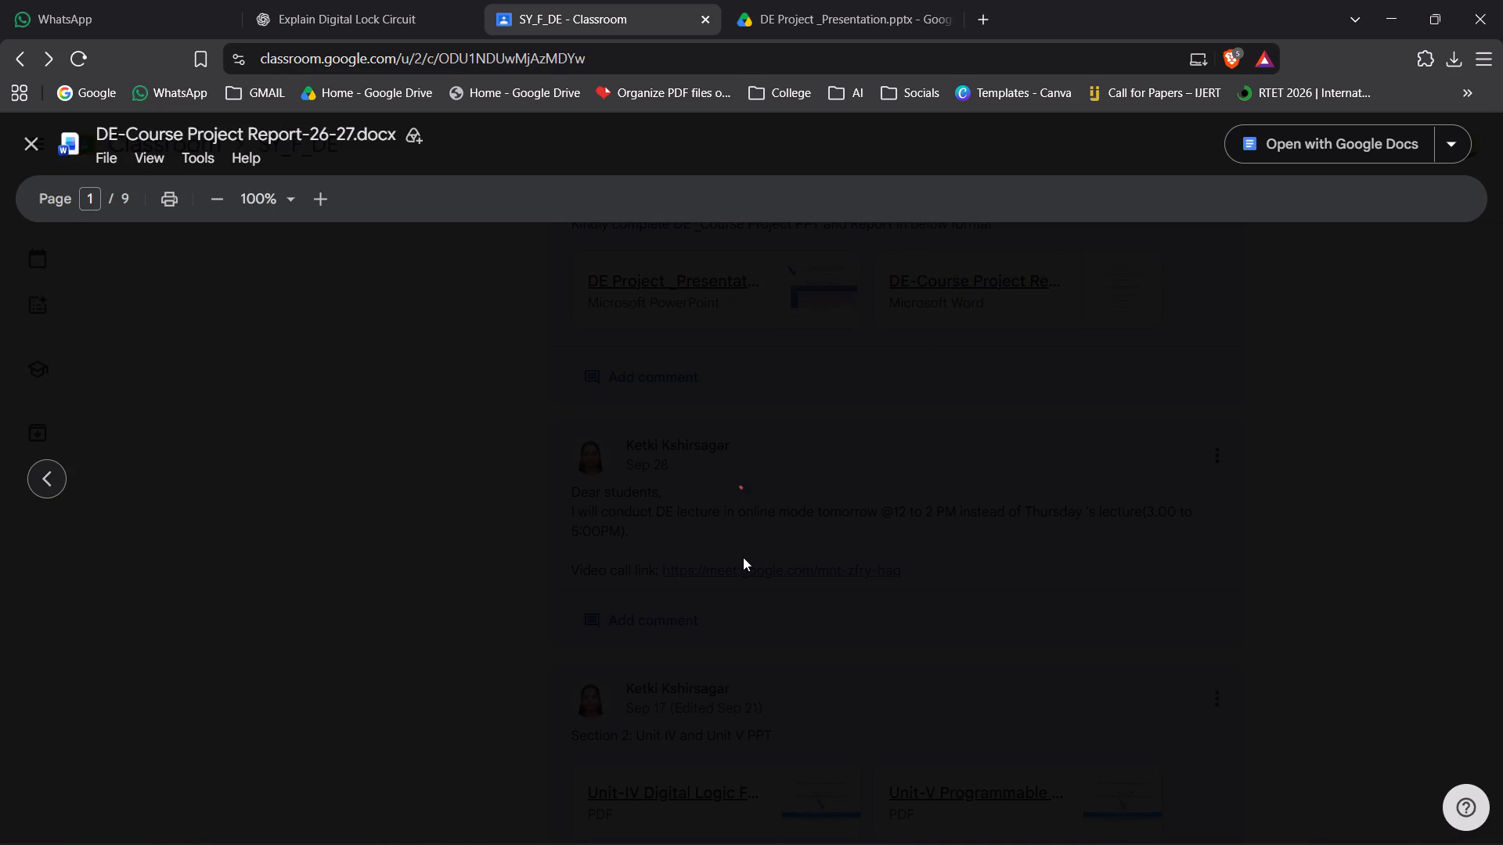
{"action": "right_click", "coordinate": [743, 557]}
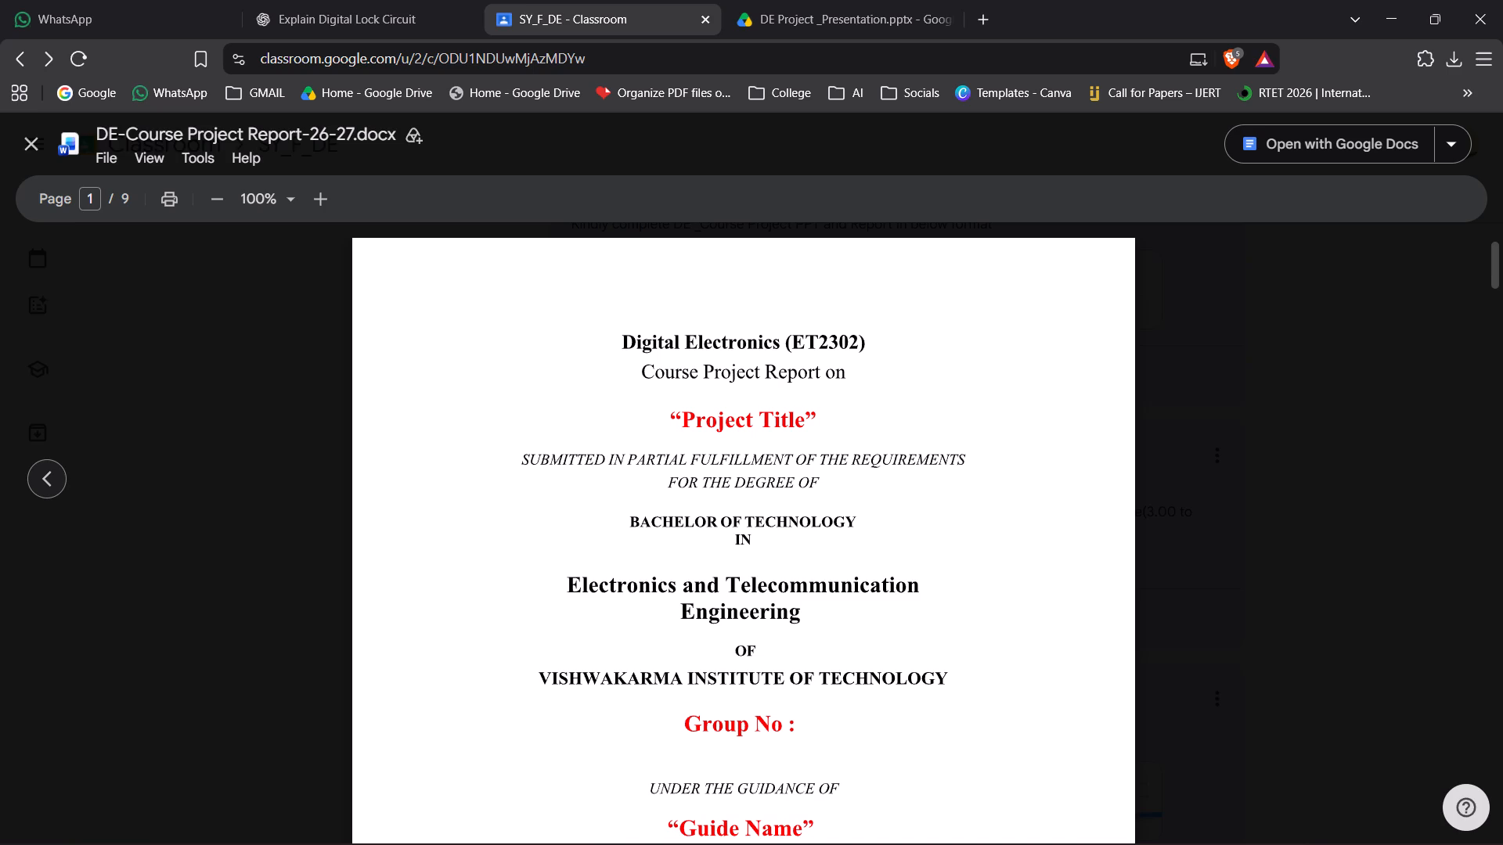
{"action": "scroll", "coordinate": [743, 557], "scroll_direction": "down", "scroll_amount": 3}
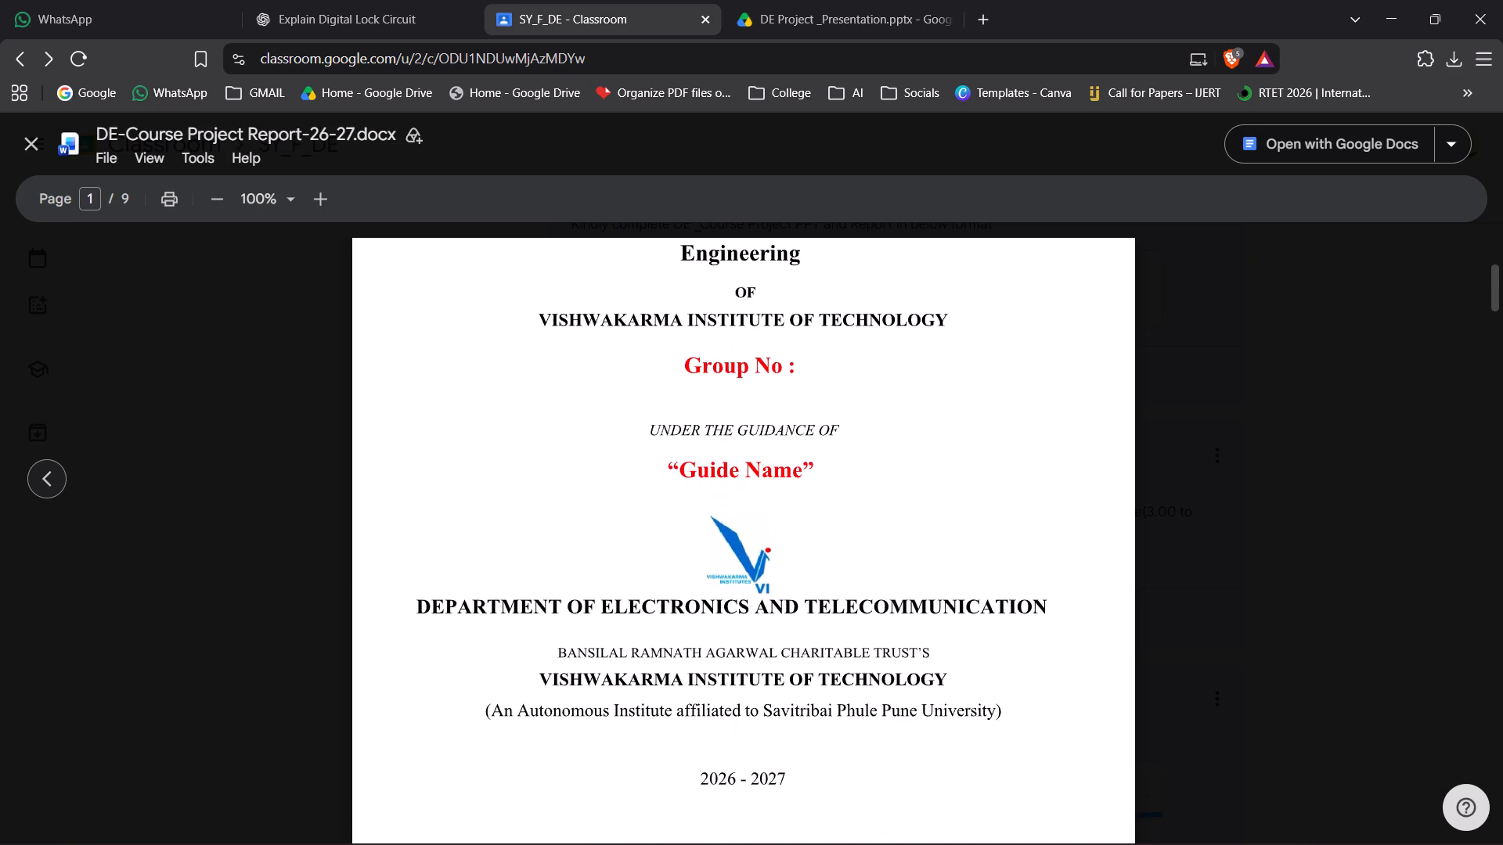
{"action": "scroll", "coordinate": [743, 557], "scroll_direction": "down", "scroll_amount": 8}
{"action": "scroll", "coordinate": [743, 557], "scroll_direction": "up", "scroll_amount": 1}
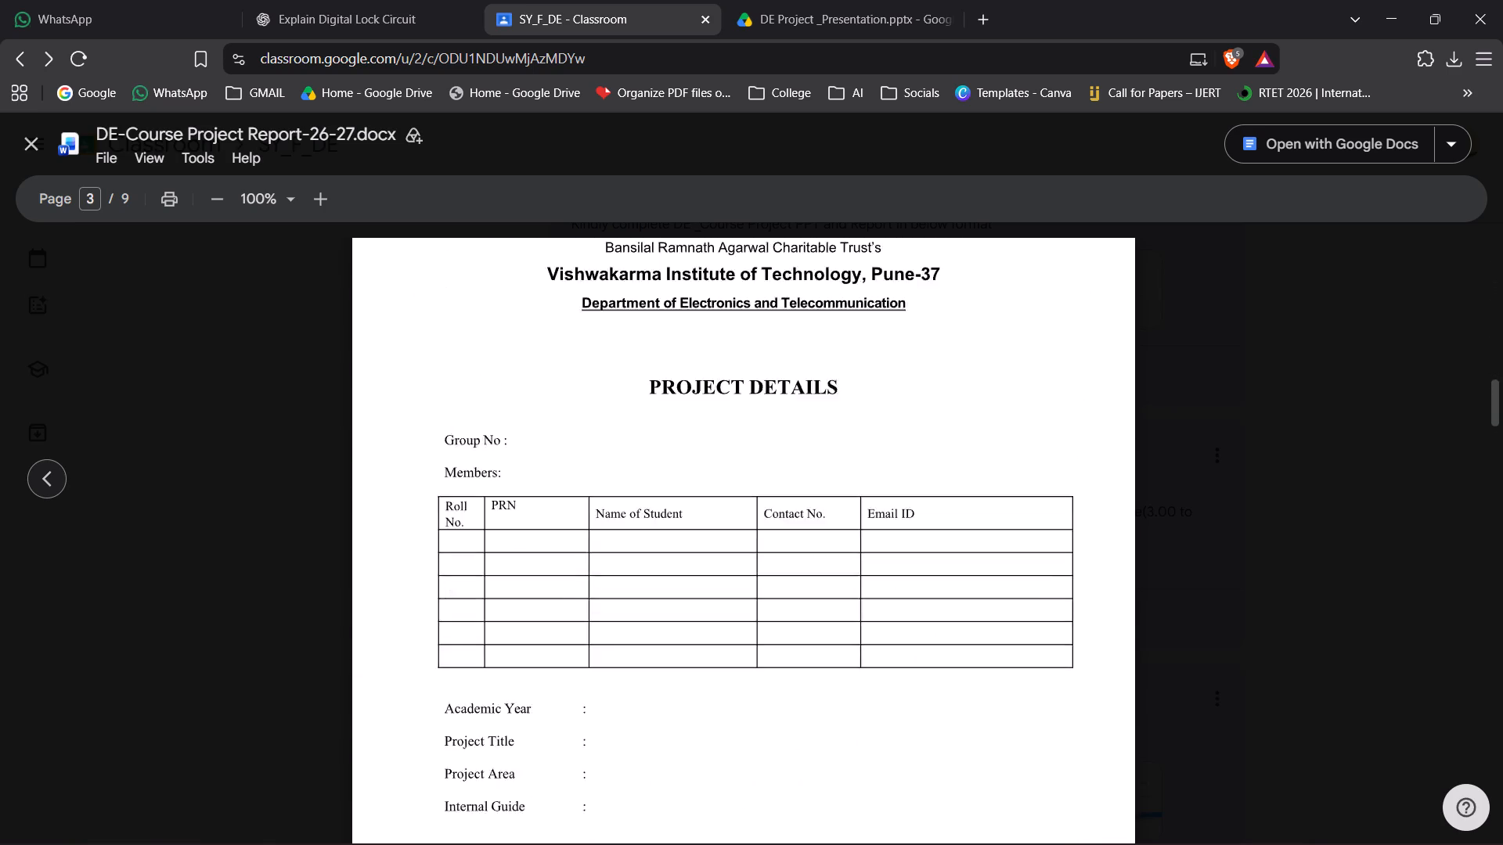
{"action": "scroll", "coordinate": [743, 557], "scroll_direction": "up", "scroll_amount": 3}
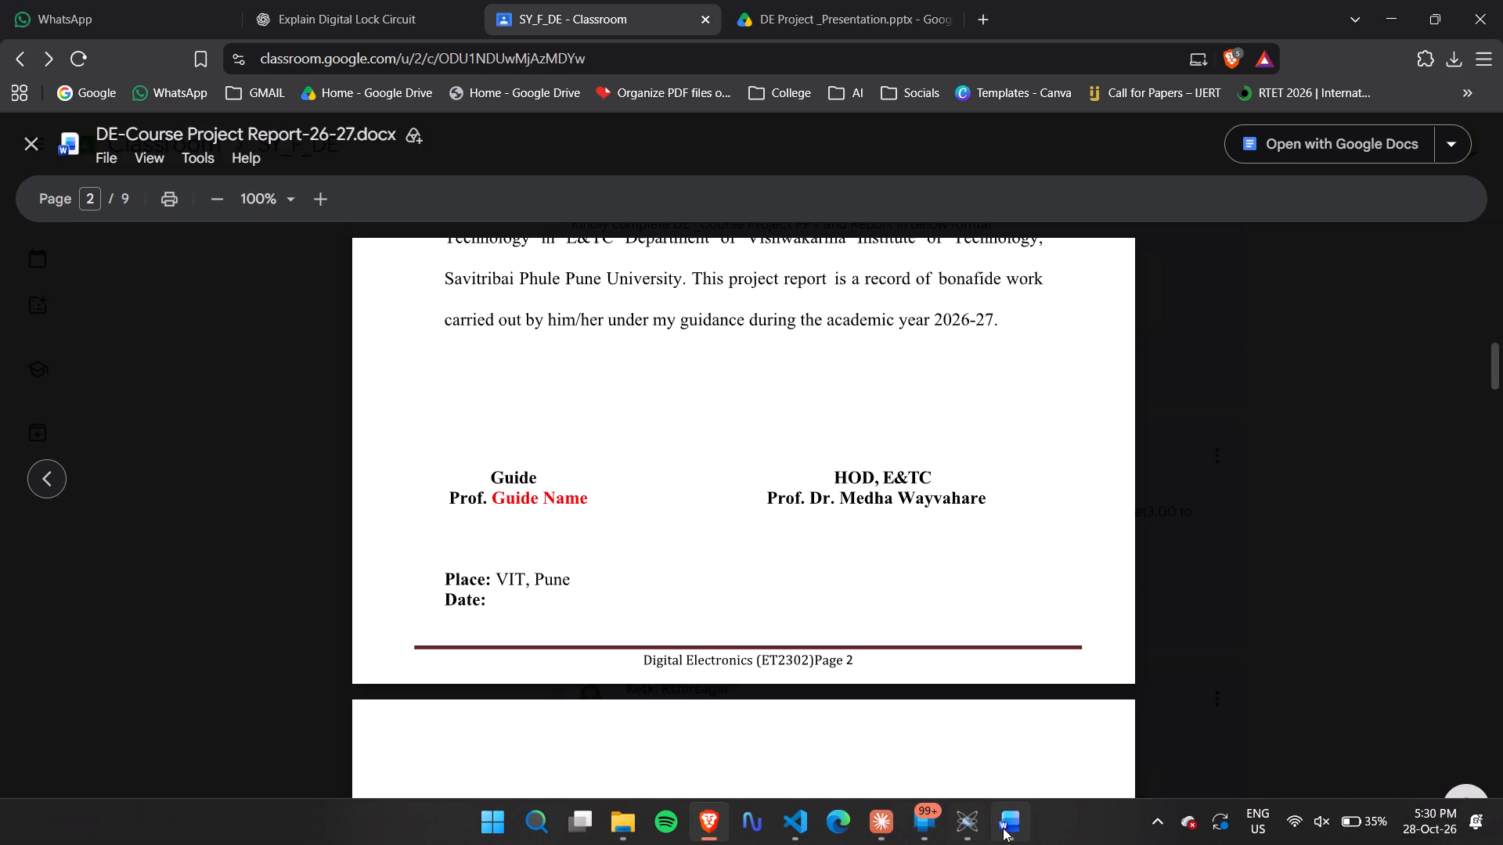
Switch to the course project report in Word, check its certificate page against the template, and close the document.
{"action": "left_click", "coordinate": [1004, 825]}
{"action": "scroll", "coordinate": [1028, 611], "scroll_direction": "down", "scroll_amount": 3}
{"action": "scroll", "coordinate": [1028, 611], "scroll_direction": "up", "scroll_amount": 1}
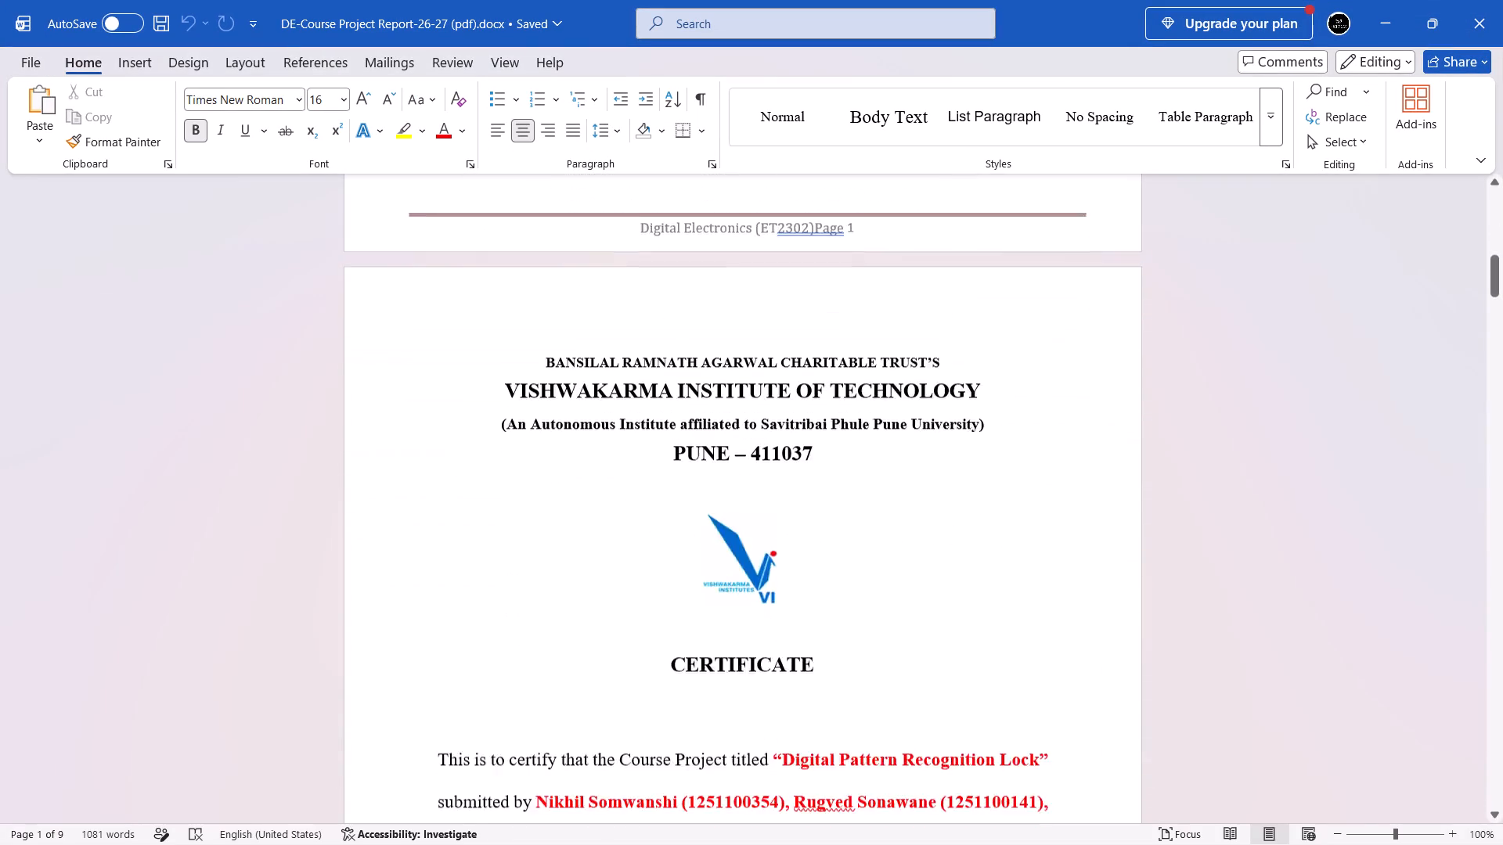
{"action": "scroll", "coordinate": [1028, 611], "scroll_direction": "up", "scroll_amount": 1}
{"action": "scroll", "coordinate": [1028, 611], "scroll_direction": "down", "scroll_amount": 4}
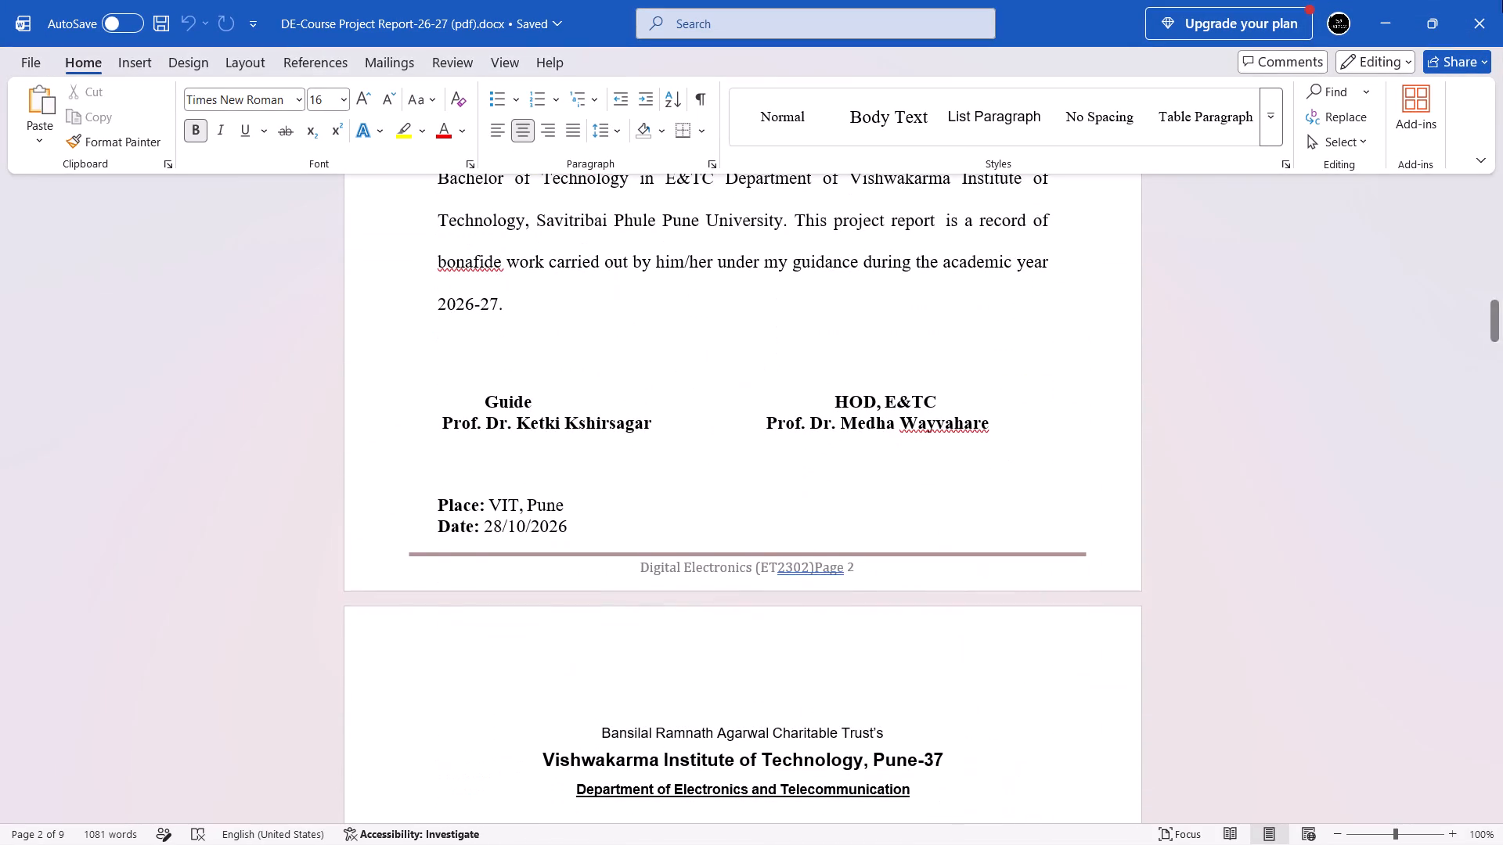
{"action": "left_click", "coordinate": [1502, 0]}
Examine the remaining pages of the DE-Course Project Report-26-27.docx template up to the Conclusion section and close its preview.
{"action": "scroll", "coordinate": [867, 653], "scroll_direction": "down", "scroll_amount": 16}
{"action": "scroll", "coordinate": [867, 653], "scroll_direction": "up", "scroll_amount": 5}
{"action": "scroll", "coordinate": [867, 653], "scroll_direction": "right", "scroll_amount": 1}
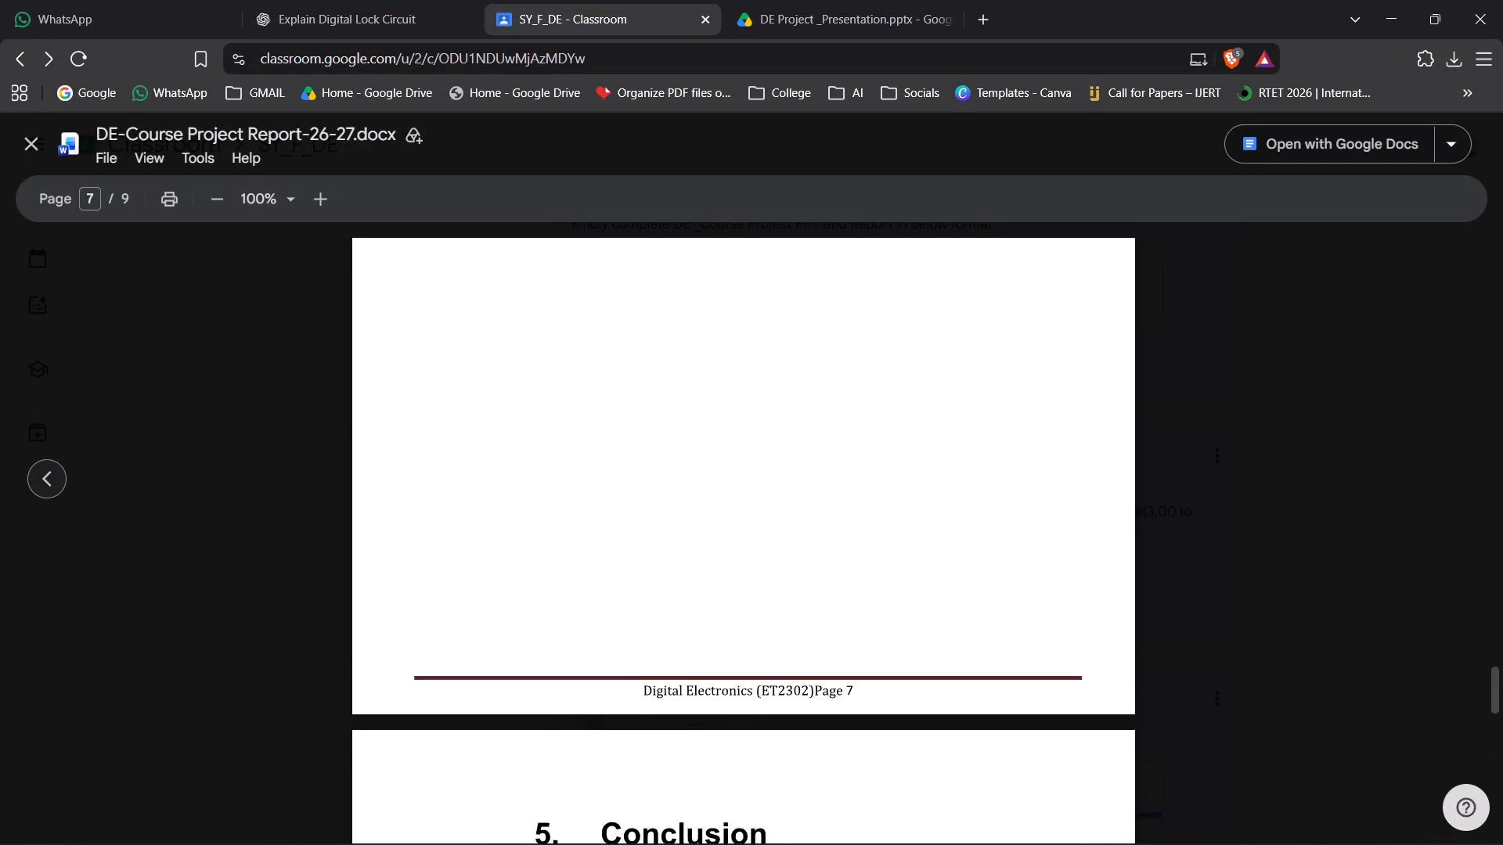
{"action": "scroll", "coordinate": [867, 653], "scroll_direction": "right", "scroll_amount": 1}
{"action": "scroll", "coordinate": [867, 653], "scroll_direction": "down", "scroll_amount": 1}
{"action": "scroll", "coordinate": [867, 653], "scroll_direction": "up", "scroll_amount": 3}
{"action": "left_click", "coordinate": [1400, 381]}
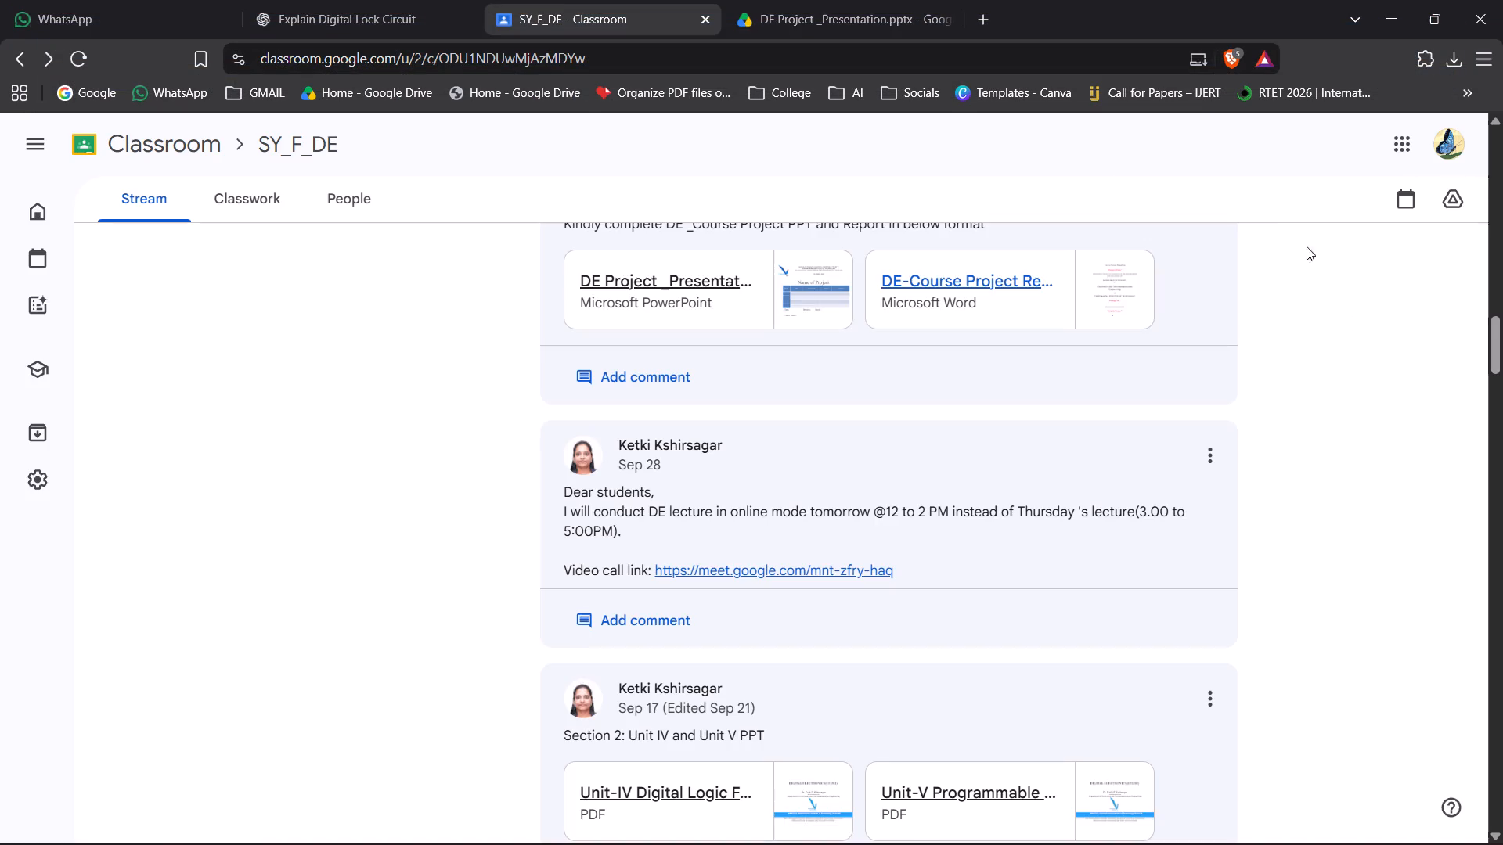
Turn in the Course Project Report assignment with the attached DE-Course Project Report-26-27 (pdf).docx and return to the class stream.
{"action": "scroll", "coordinate": [896, 437], "scroll_direction": "up", "scroll_amount": 10}
{"action": "left_click", "coordinate": [788, 725]}
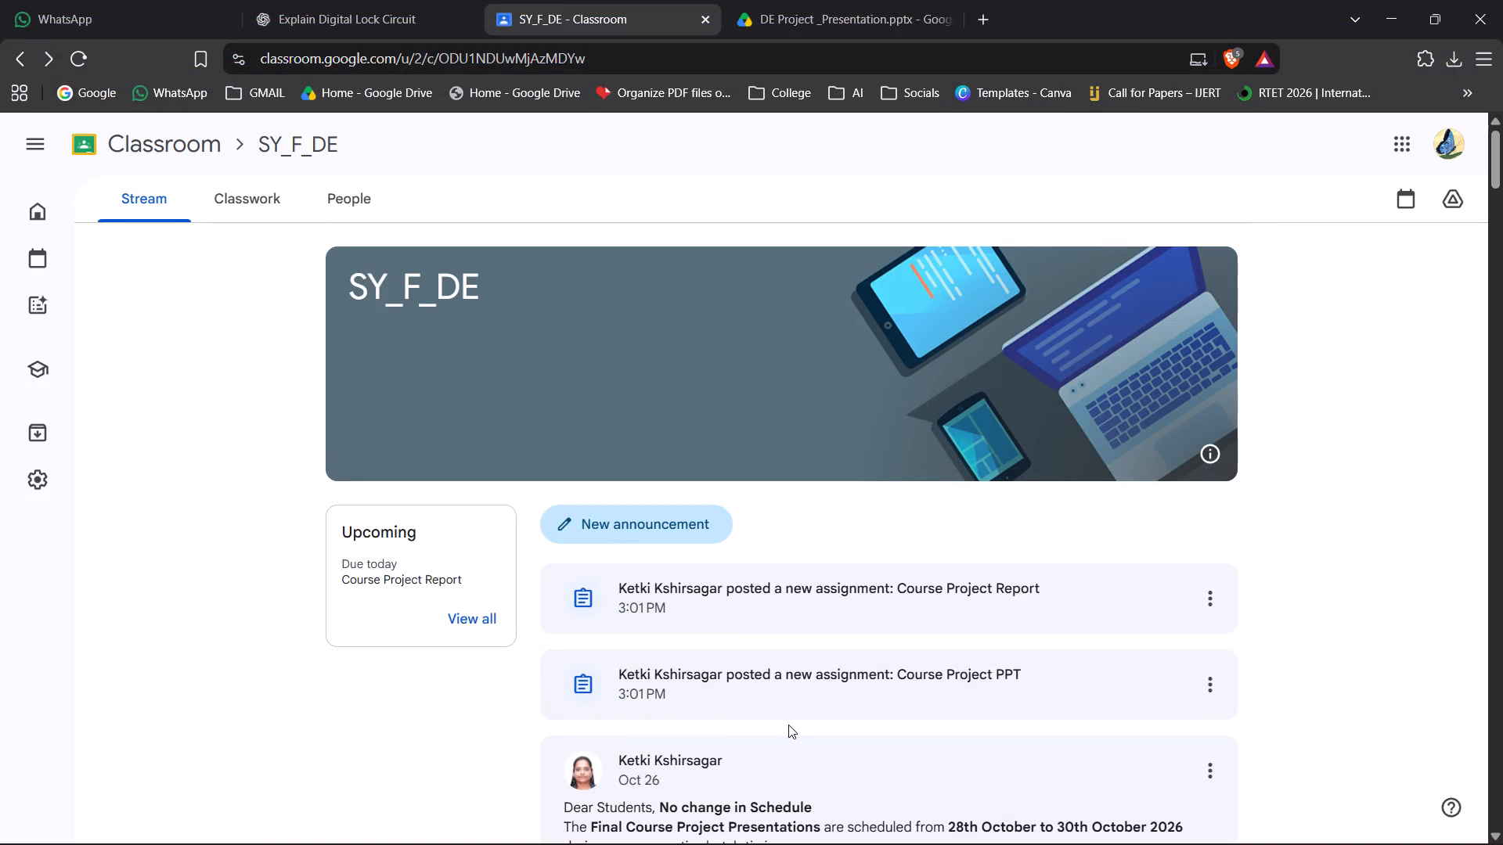
{"action": "left_click", "coordinate": [816, 681]}
{"action": "scroll", "coordinate": [816, 681], "scroll_direction": "right", "scroll_amount": 7}
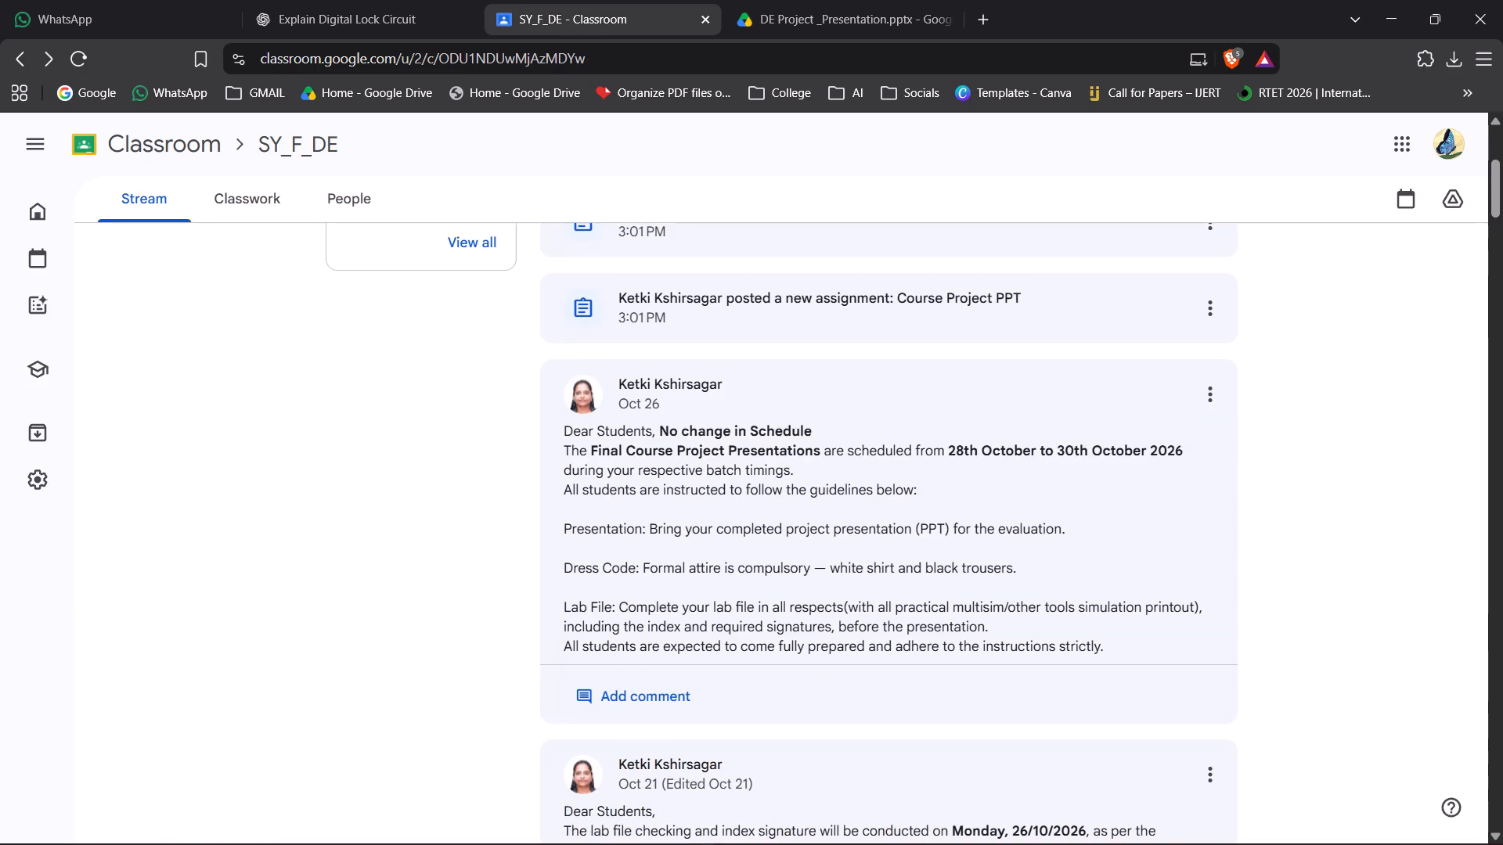
{"action": "scroll", "coordinate": [914, 522], "scroll_direction": "up", "scroll_amount": 7}
{"action": "left_click", "coordinate": [891, 596]}
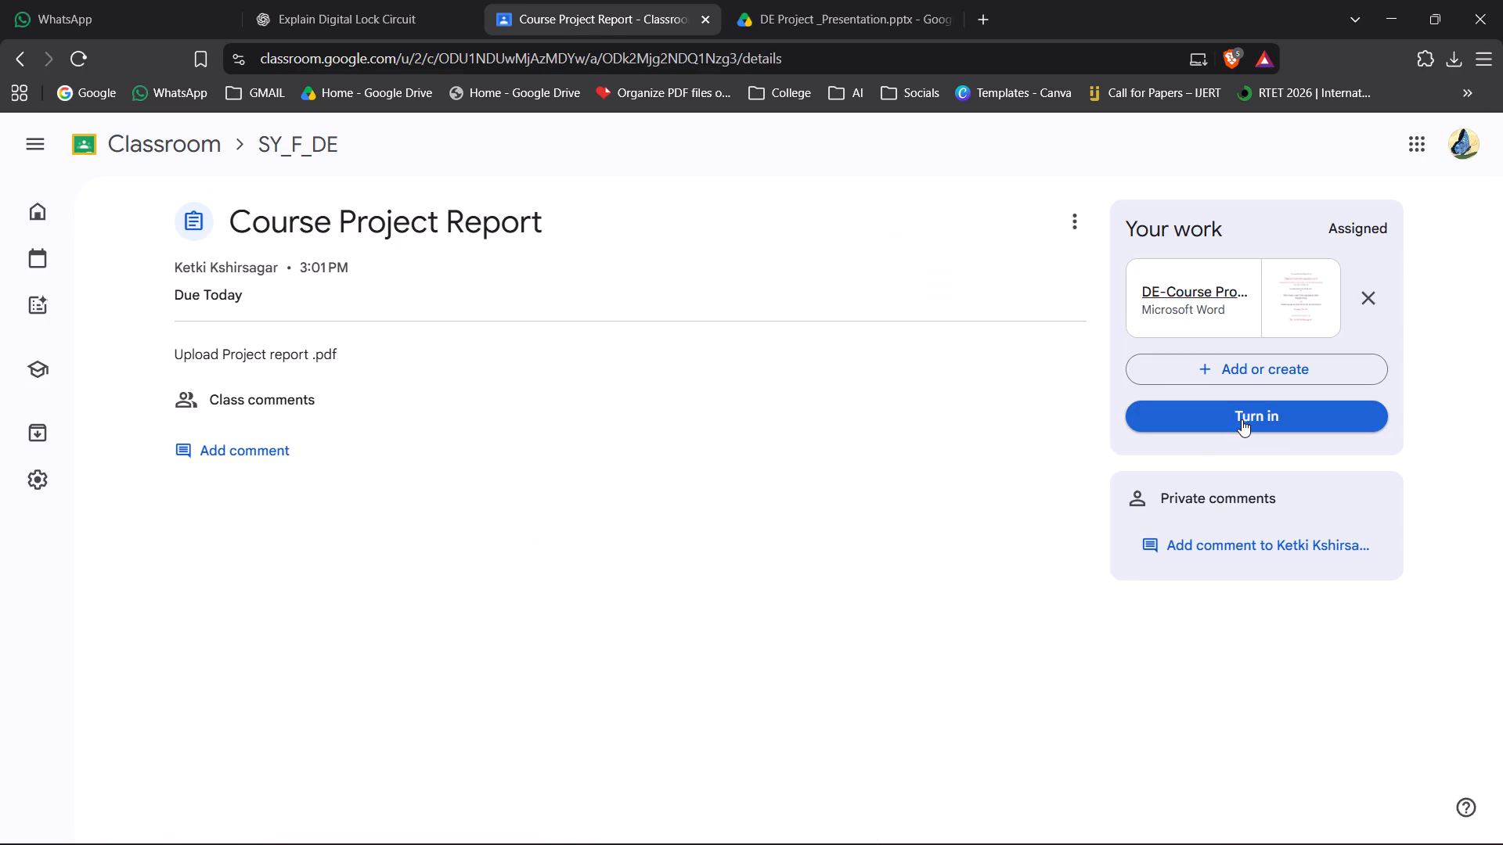
{"action": "left_click", "coordinate": [1242, 419]}
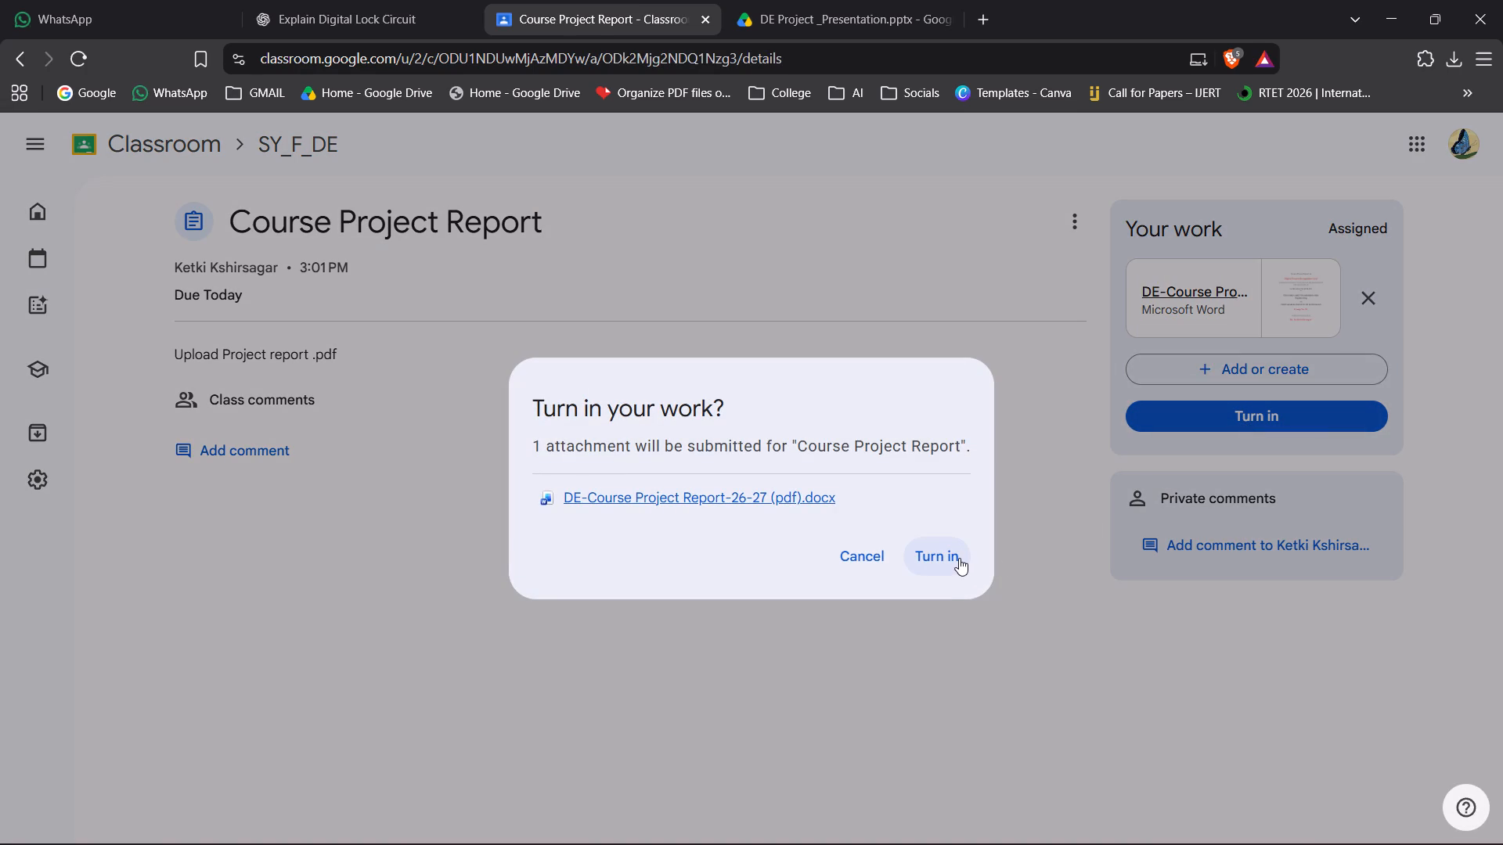
{"action": "left_click", "coordinate": [959, 558]}
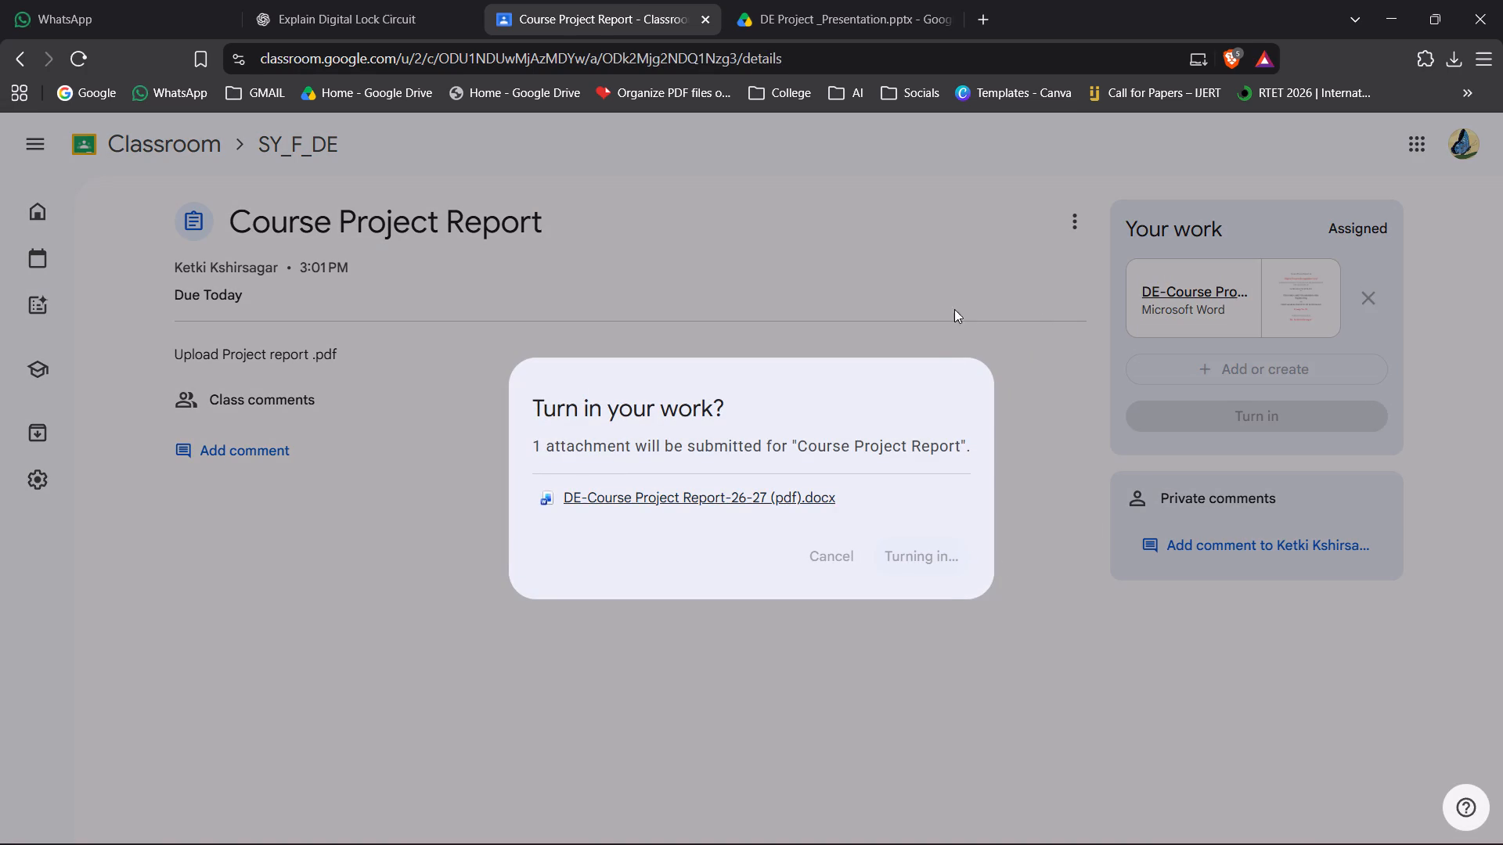
{"action": "scroll", "coordinate": [586, 412], "scroll_direction": "right", "scroll_amount": 7}
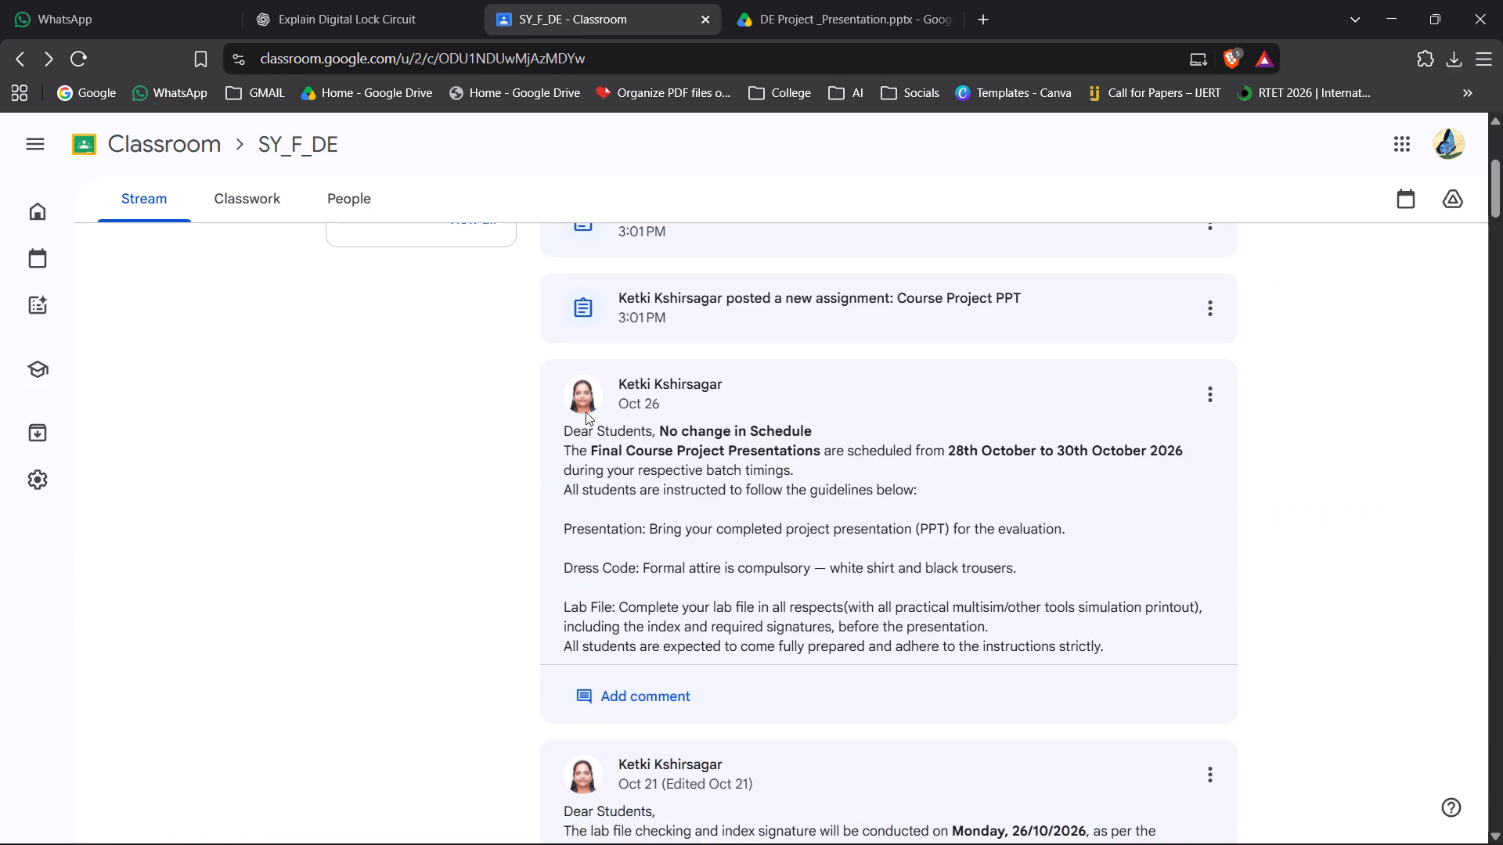
{"action": "scroll", "coordinate": [586, 412], "scroll_direction": "up", "scroll_amount": 12}
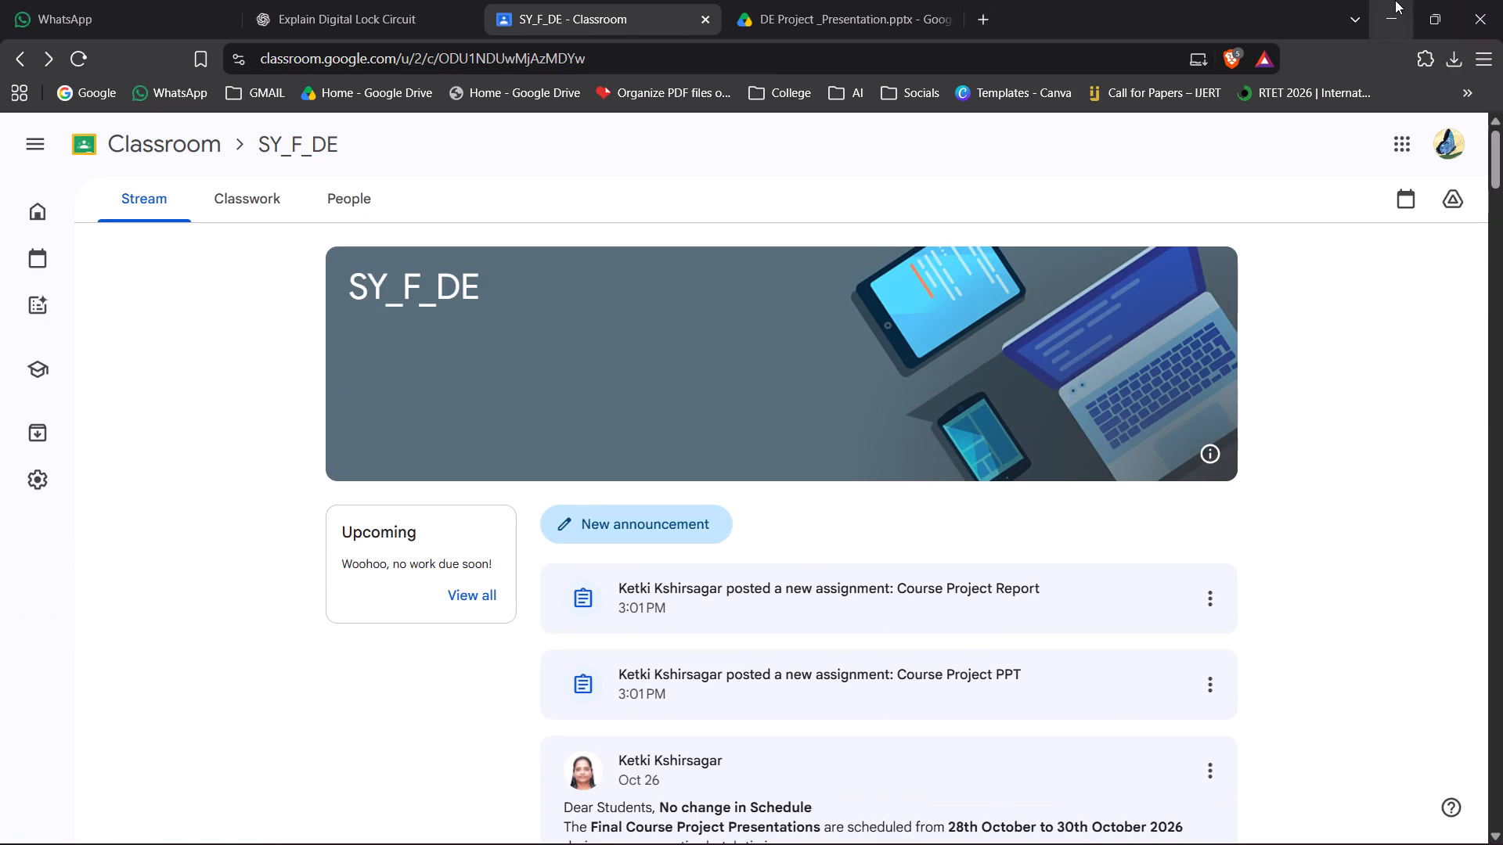
Minimize the browser and show the desktop.
{"action": "left_click", "coordinate": [1395, 0]}
{"action": "left_click", "coordinate": [1502, 766]}
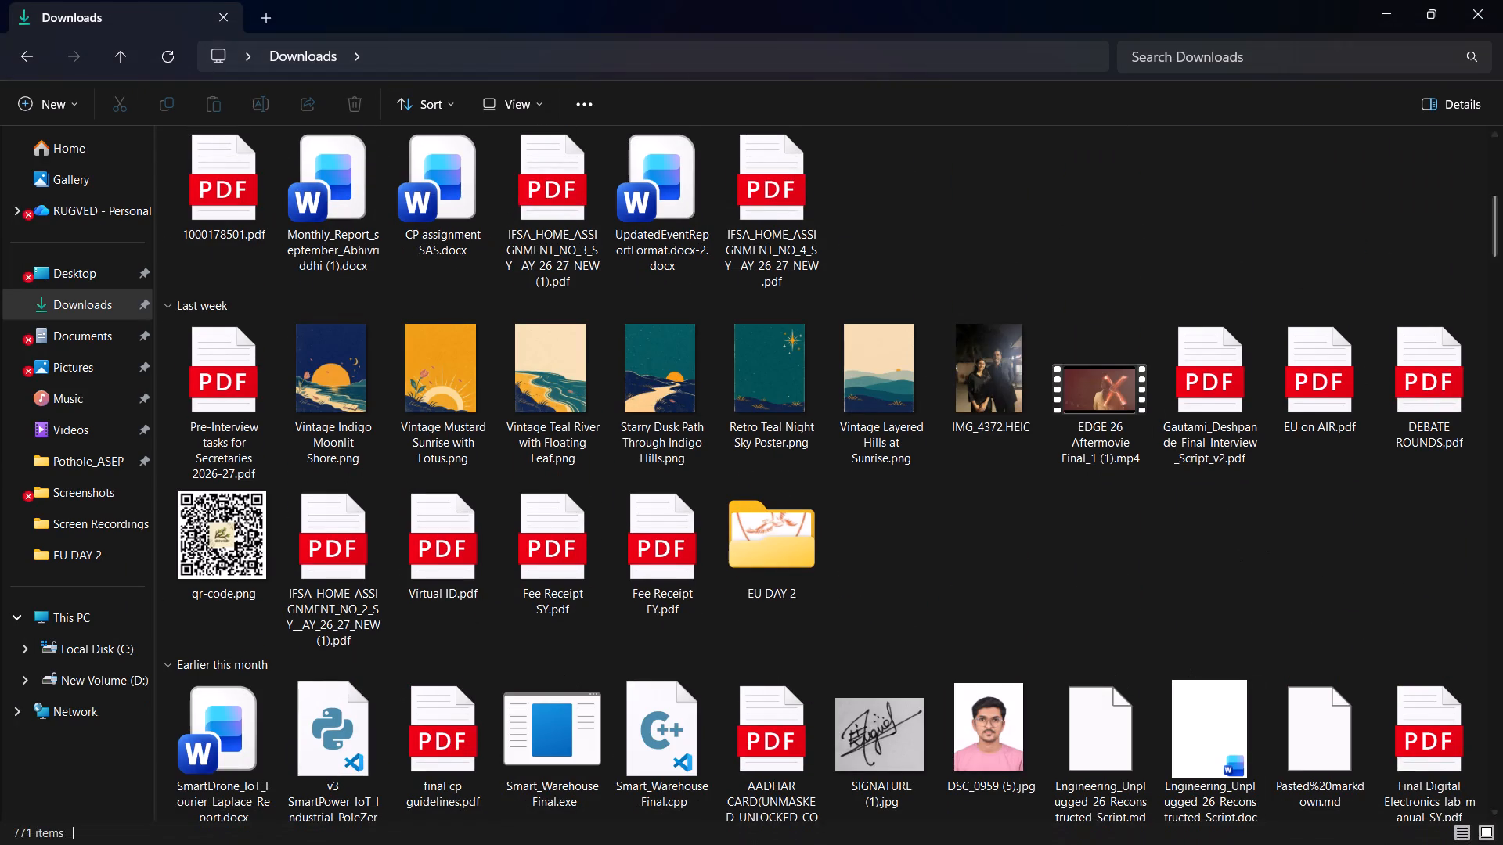
{"action": "left_click", "coordinate": [1502, 844]}
{"action": "left_click", "coordinate": [1156, 394]}
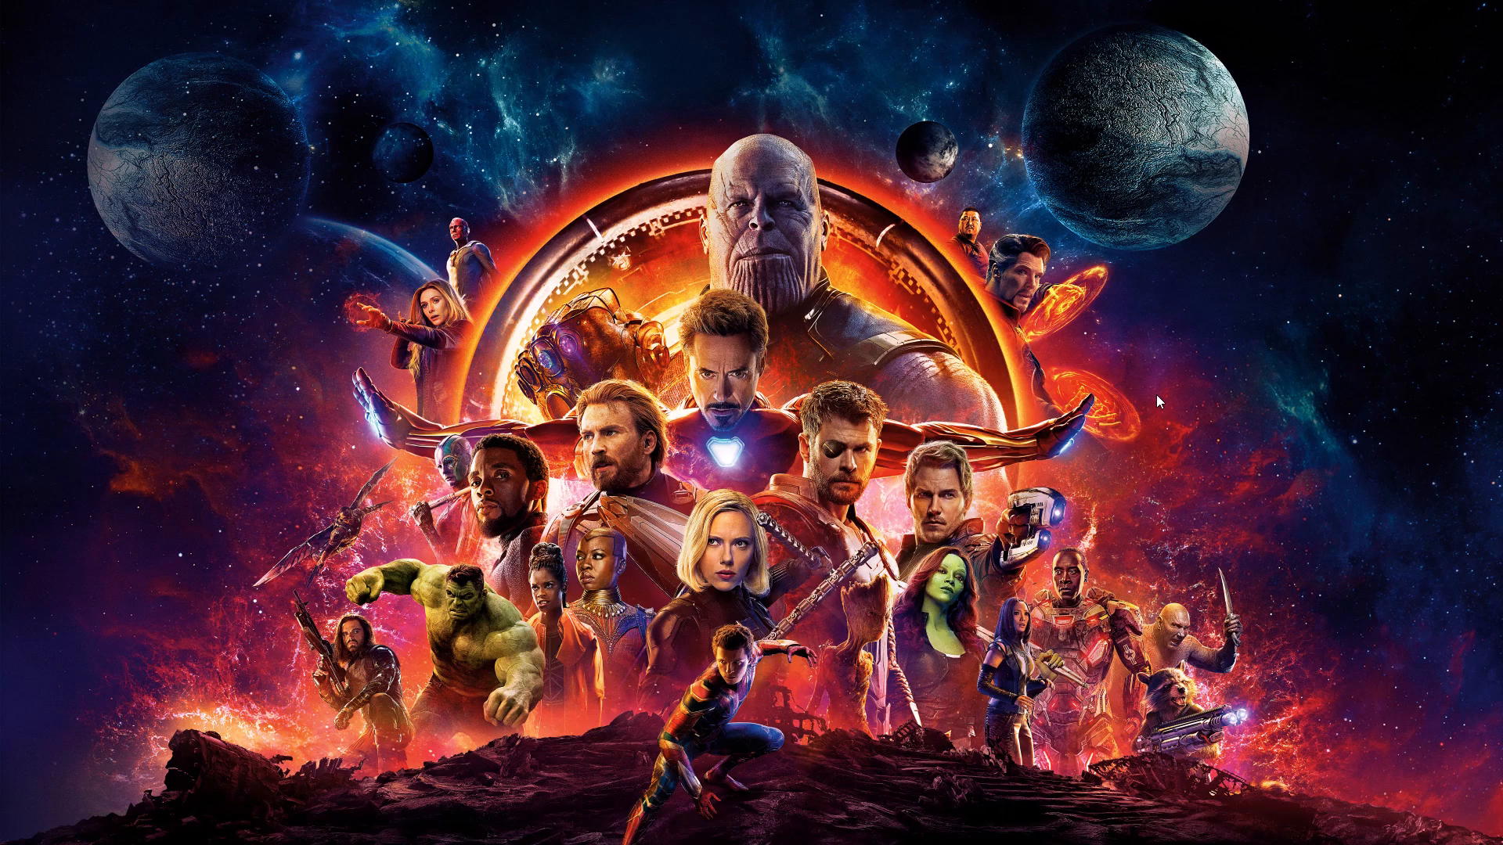